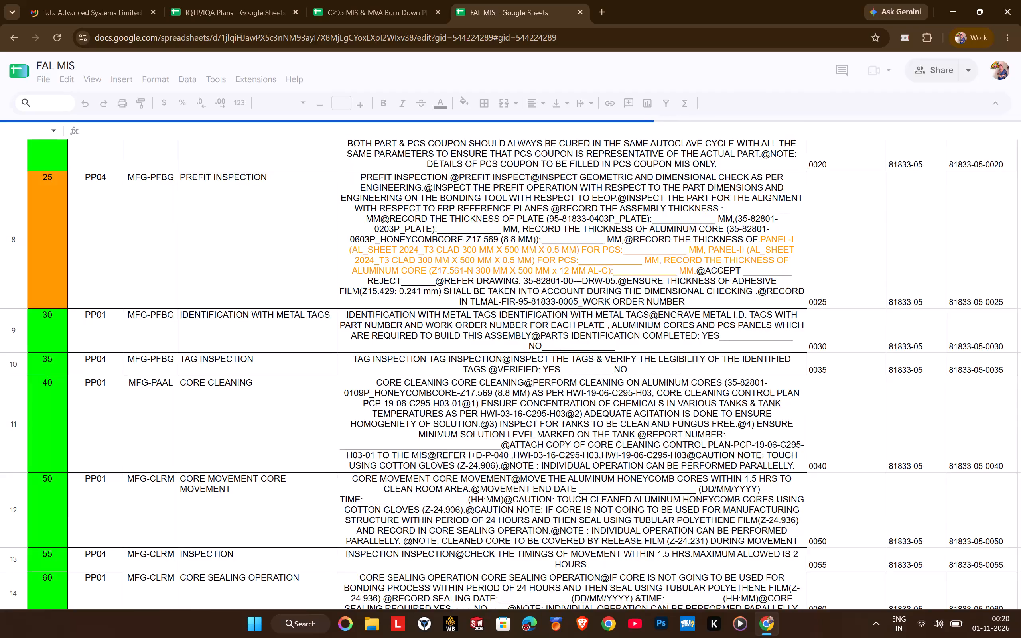
Fill the activity 25 cell of the PREFIT INSPECTION row with green.
scroll(416, 382, up, 3)
scroll(360, 379, up, 3)
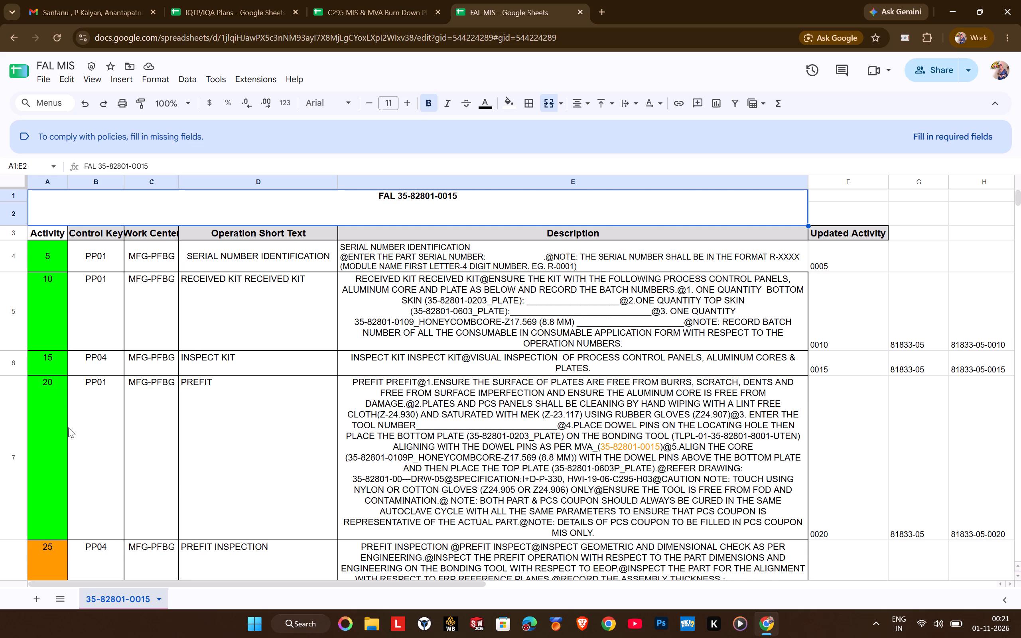
scroll(68, 427, down, 2)
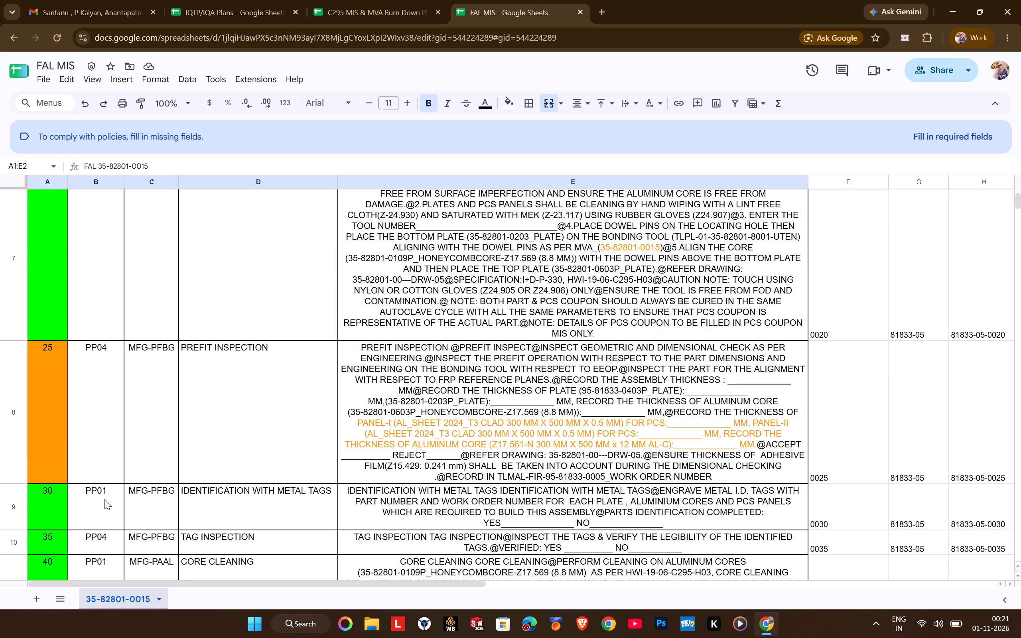
click(41, 368)
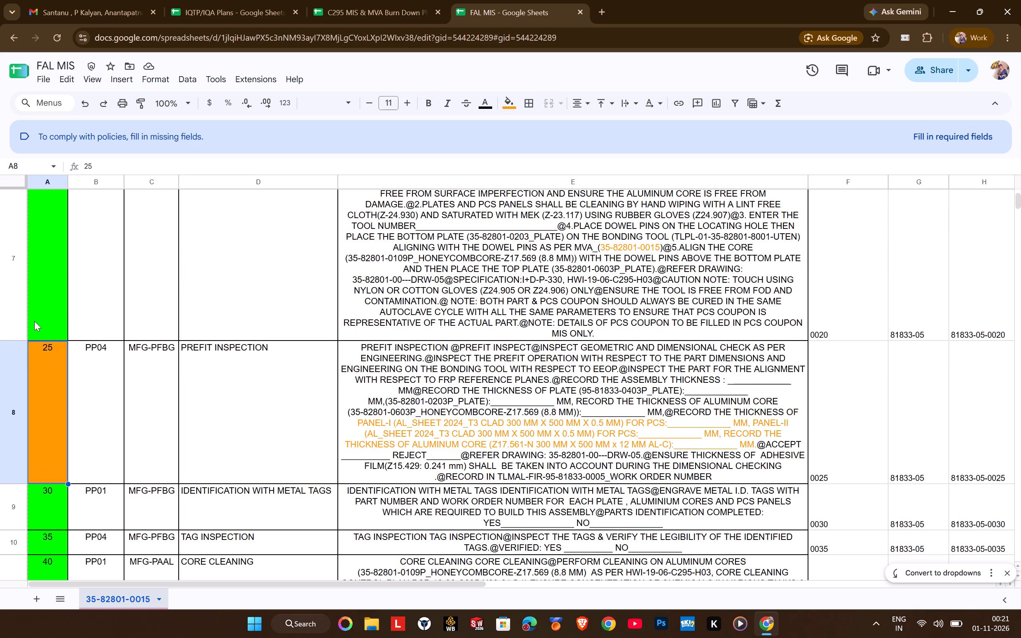
drag(38, 349, 64, 430)
double_click(46, 415)
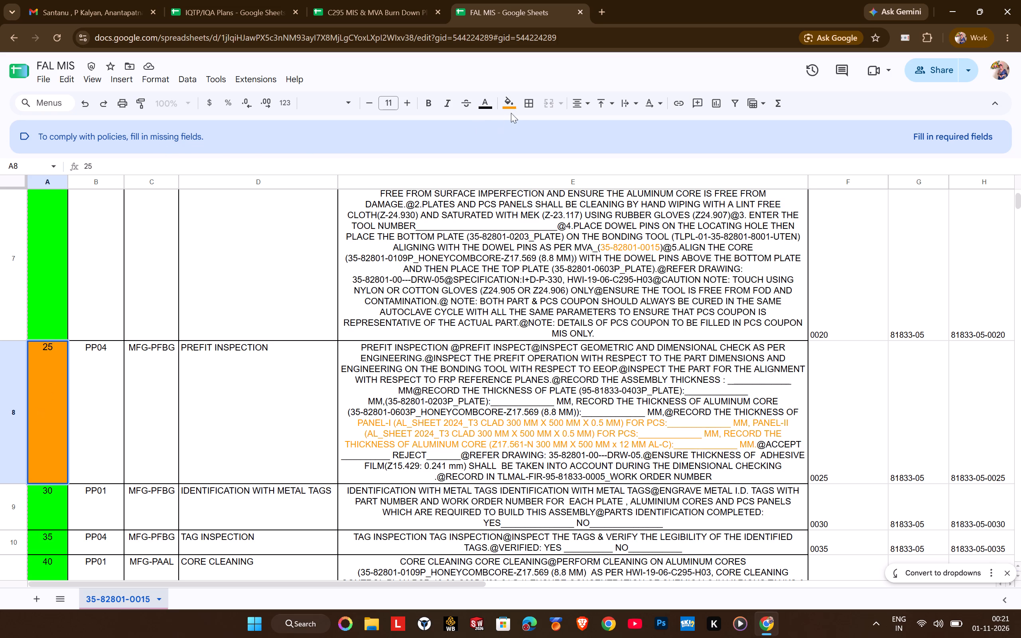
click(516, 99)
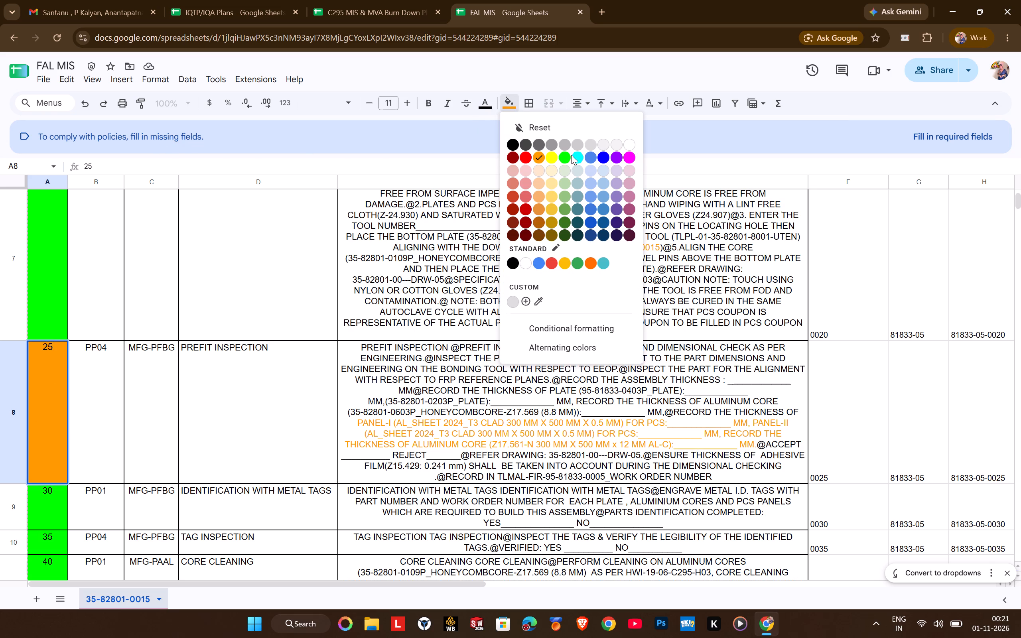
click(566, 155)
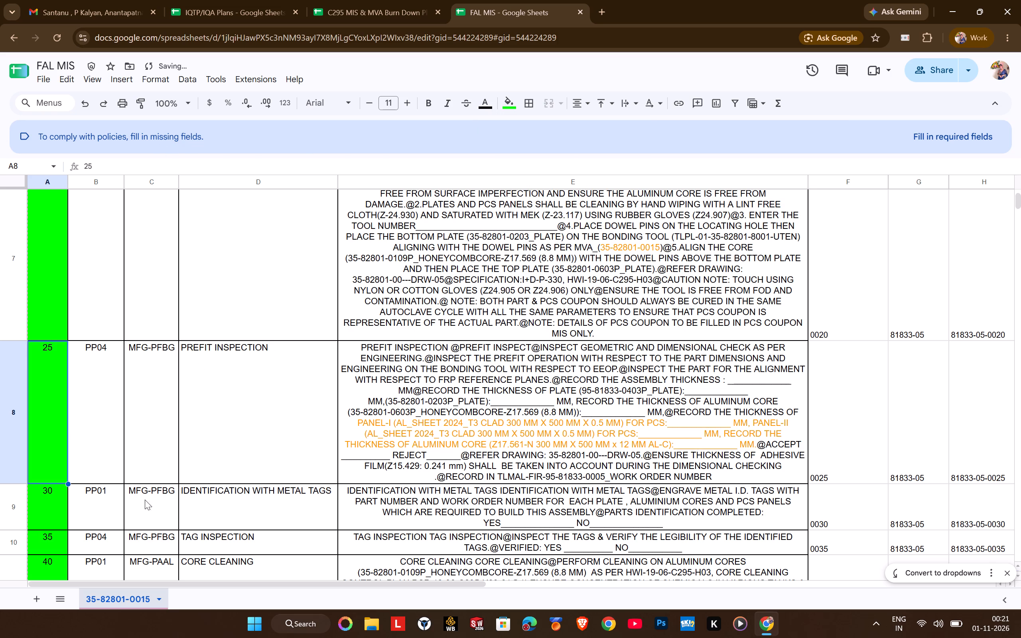
Examine the activity numbers and their fill colours from IDENTIFICATION WITH METAL TAGS down to INSPECT FOAM ADHESIVE-V.
scroll(122, 388, down, 2)
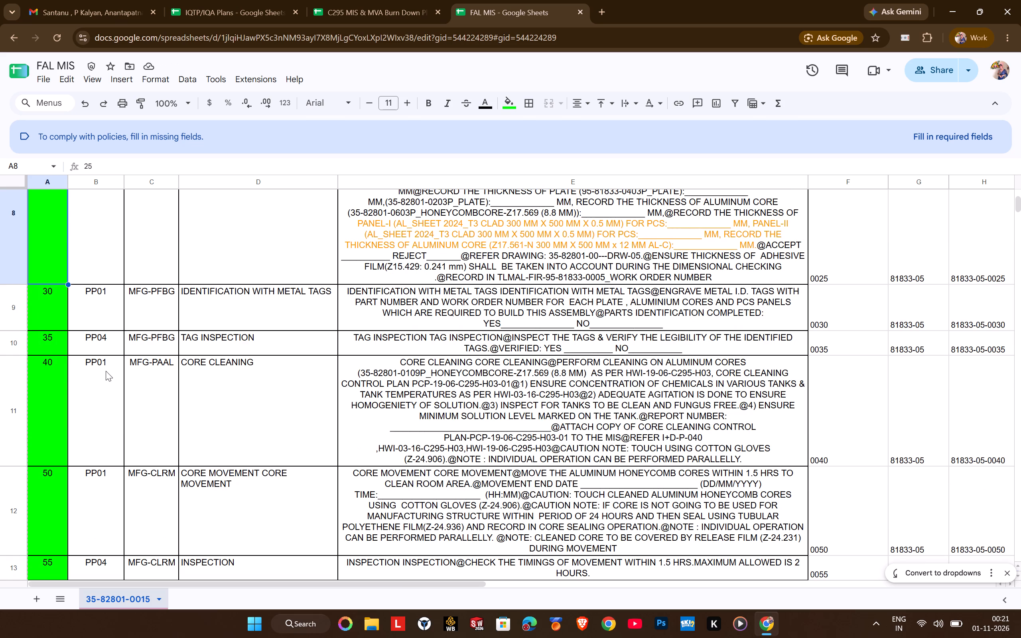
scroll(120, 433, down, 1)
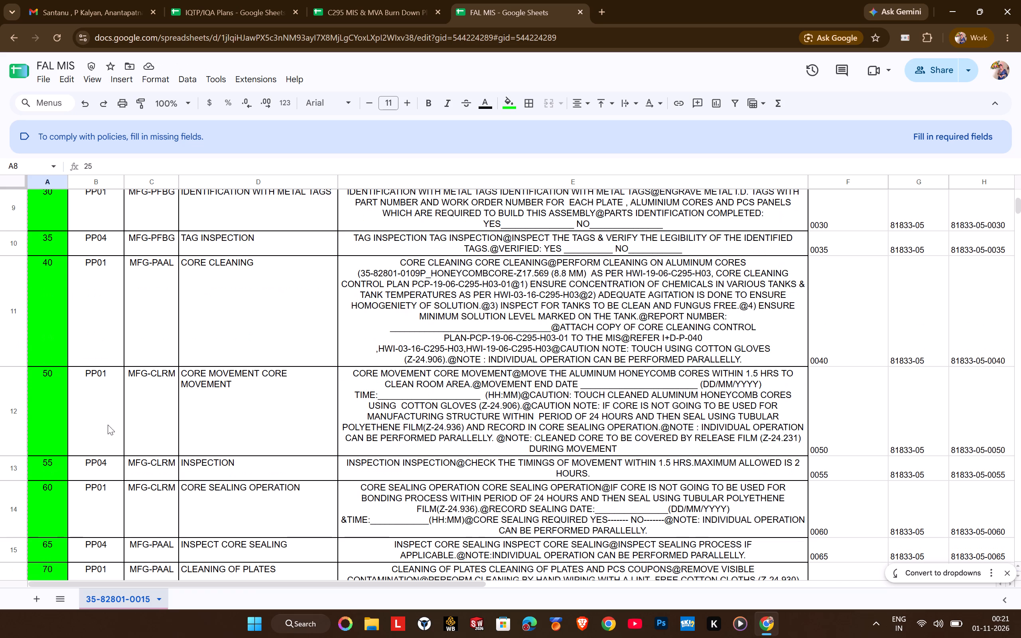
scroll(95, 432, down, 1)
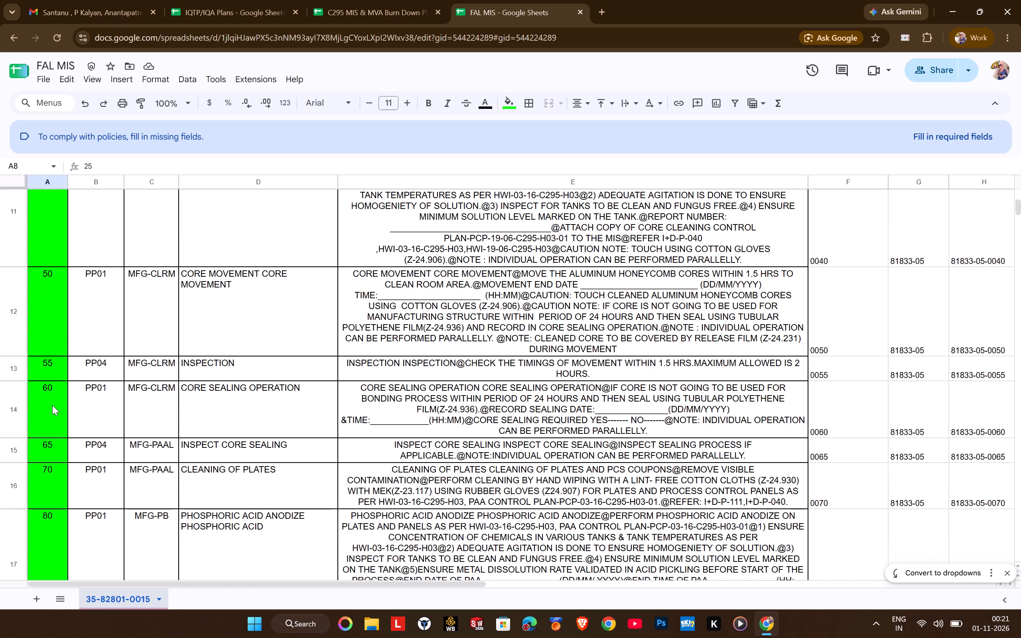
scroll(102, 410, down, 1)
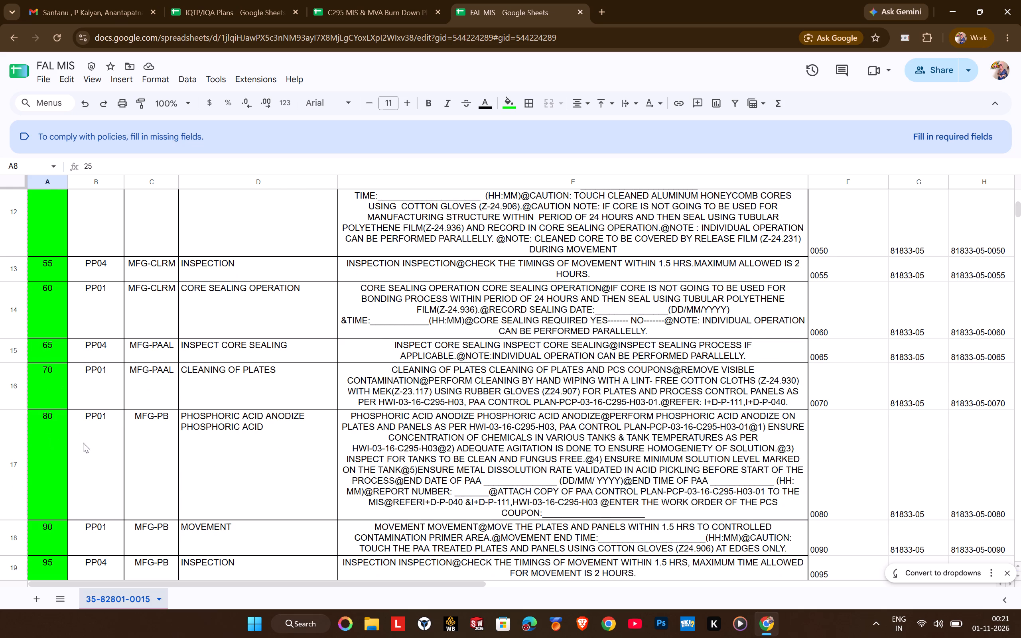
scroll(83, 443, down, 3)
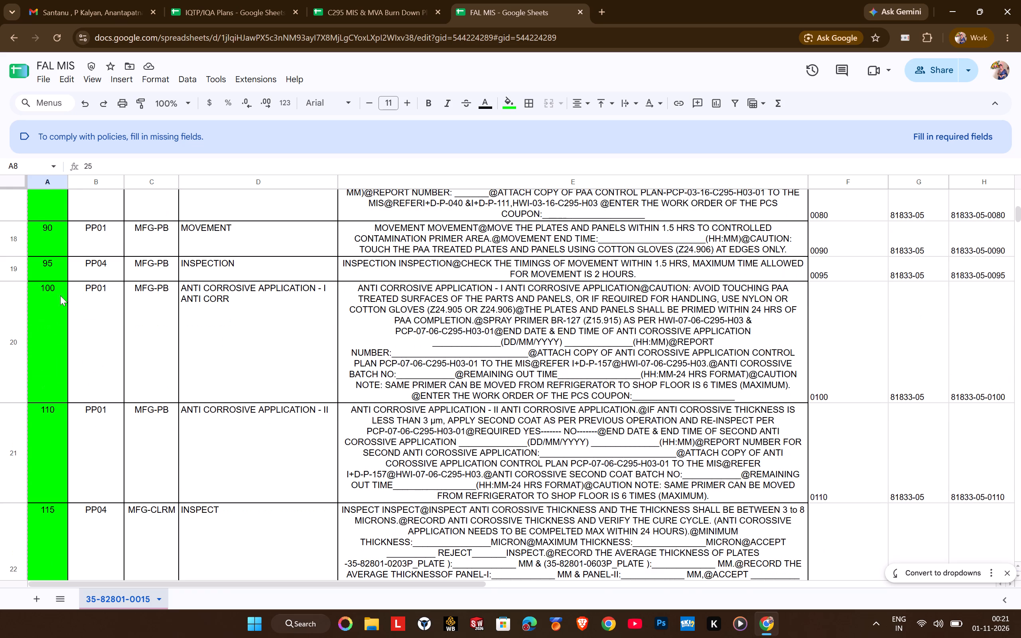
scroll(97, 414, down, 1)
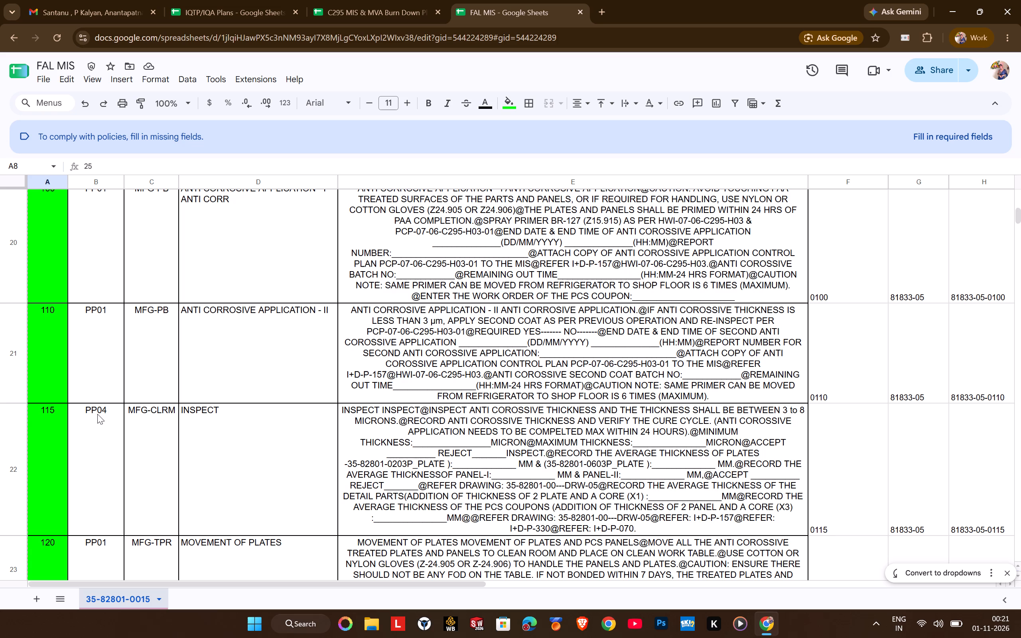
scroll(58, 347, up, 1)
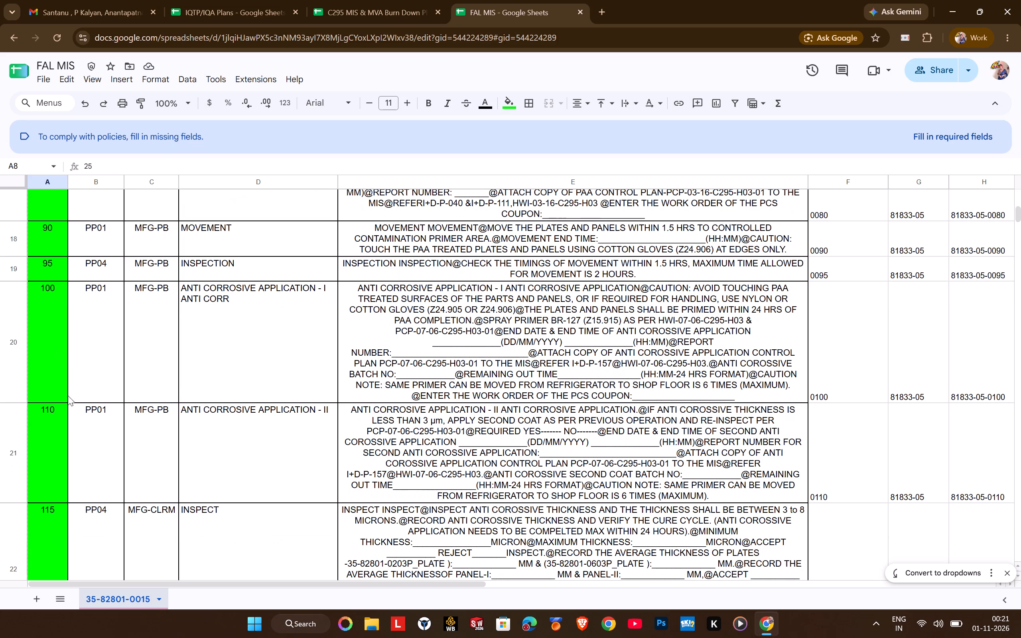
scroll(73, 423, down, 2)
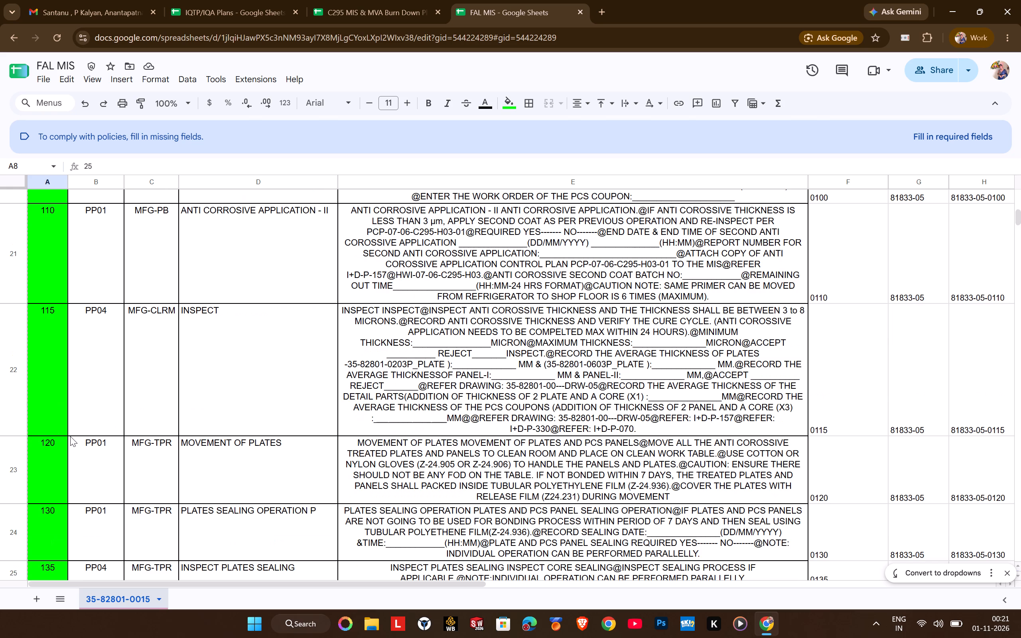
scroll(70, 436, down, 1)
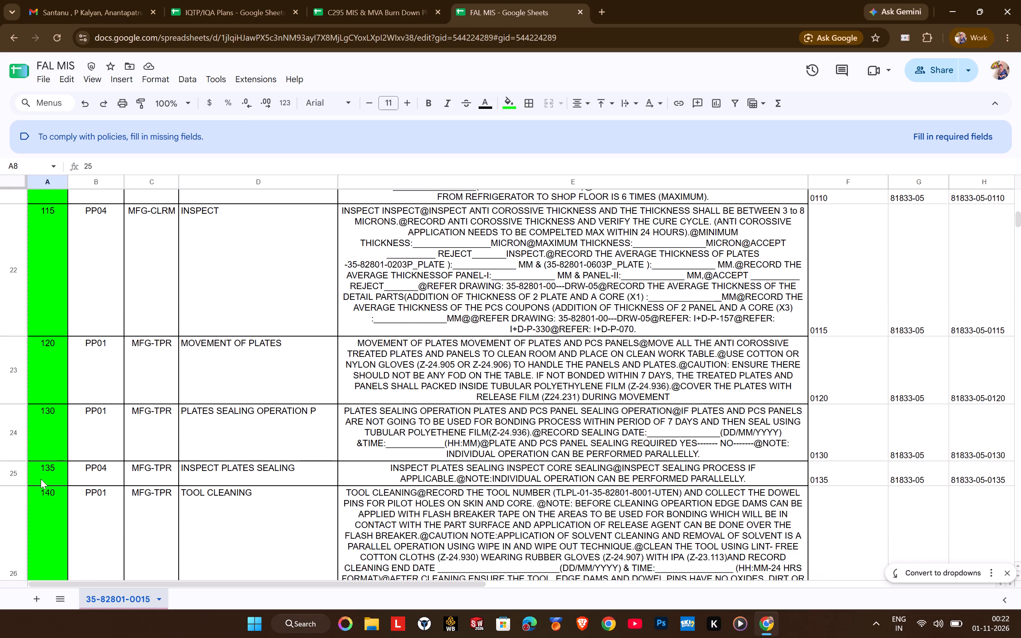
scroll(46, 507, down, 3)
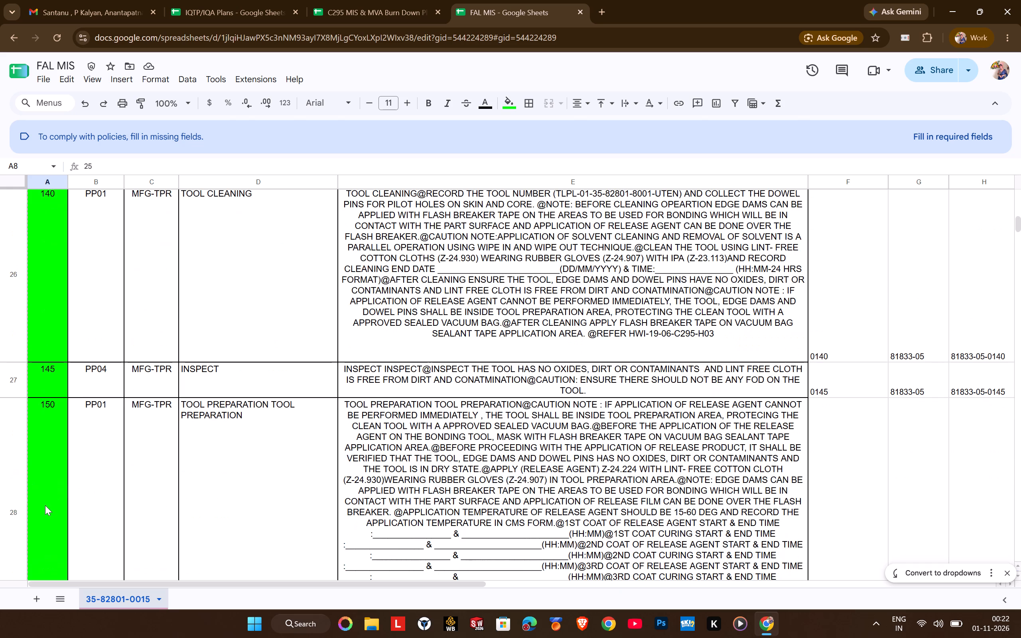
scroll(47, 477, down, 1)
scroll(76, 445, down, 1)
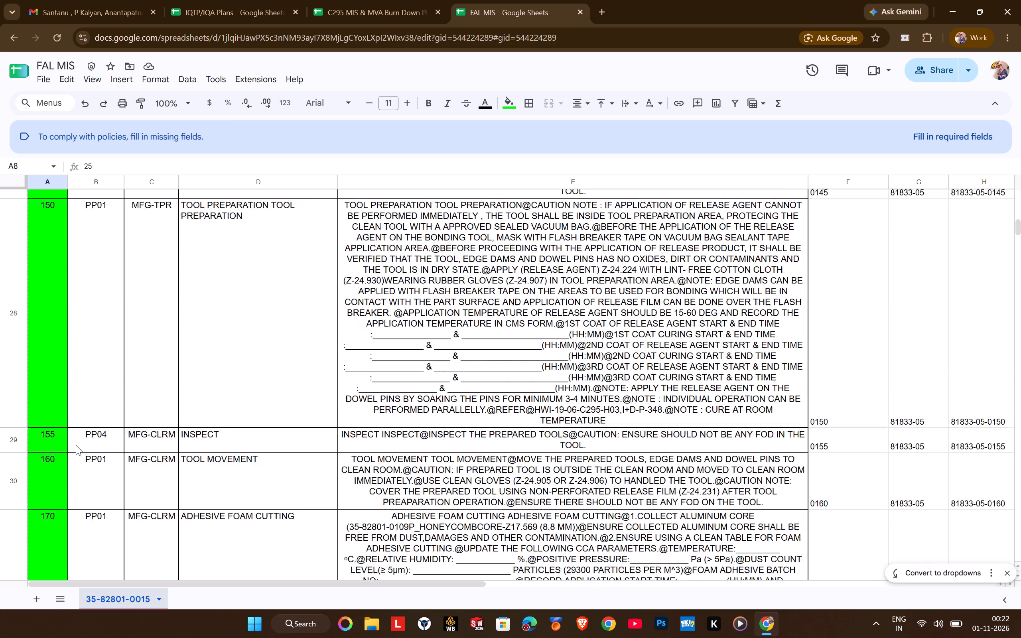
scroll(76, 445, down, 2)
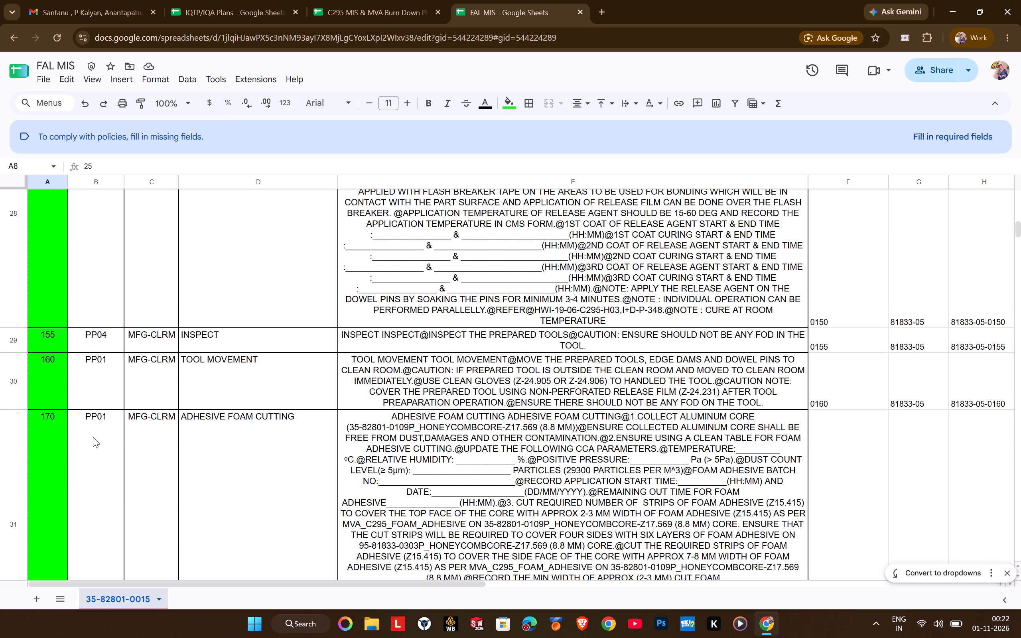
scroll(93, 437, down, 2)
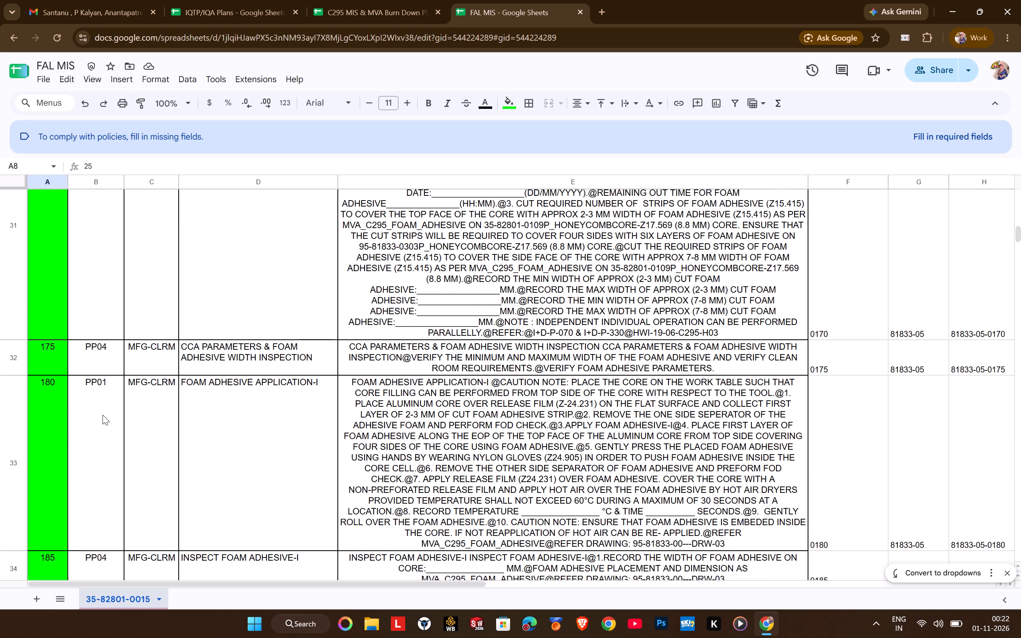
scroll(99, 417, down, 2)
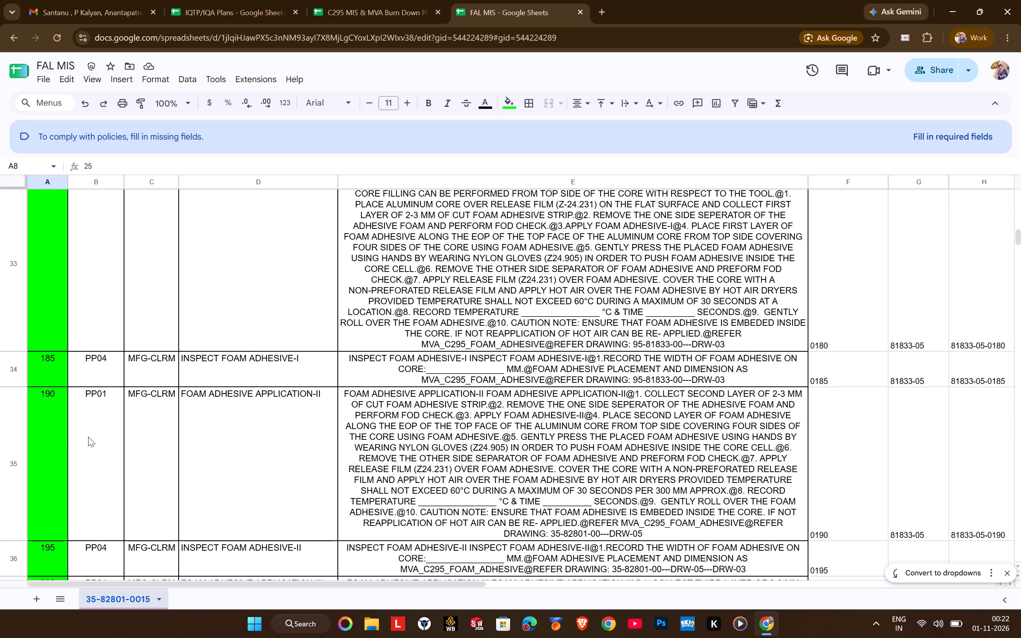
scroll(88, 436, down, 3)
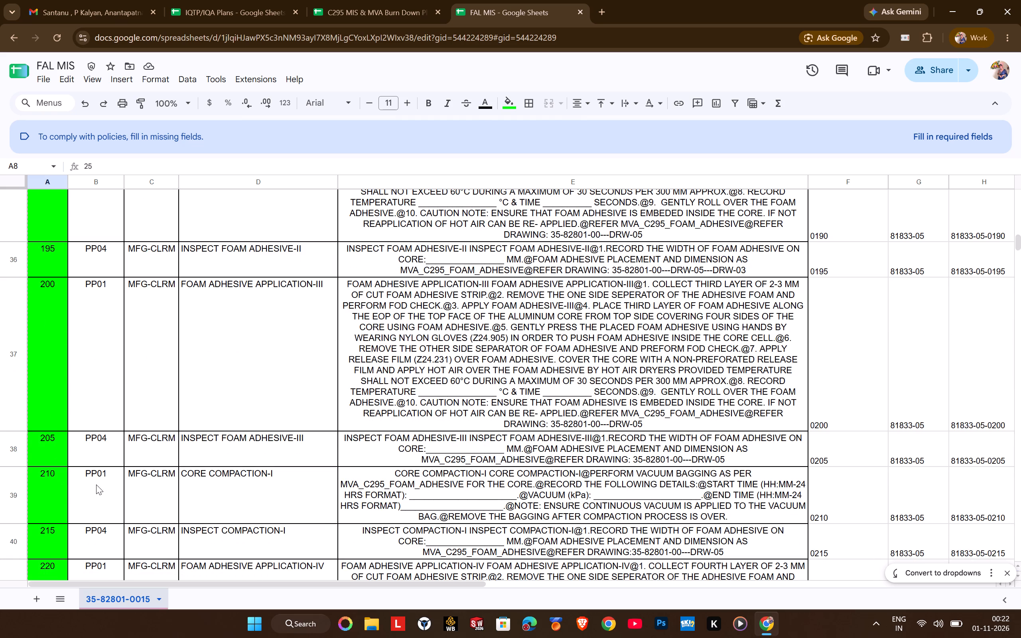
scroll(85, 557, down, 2)
scroll(63, 465, down, 2)
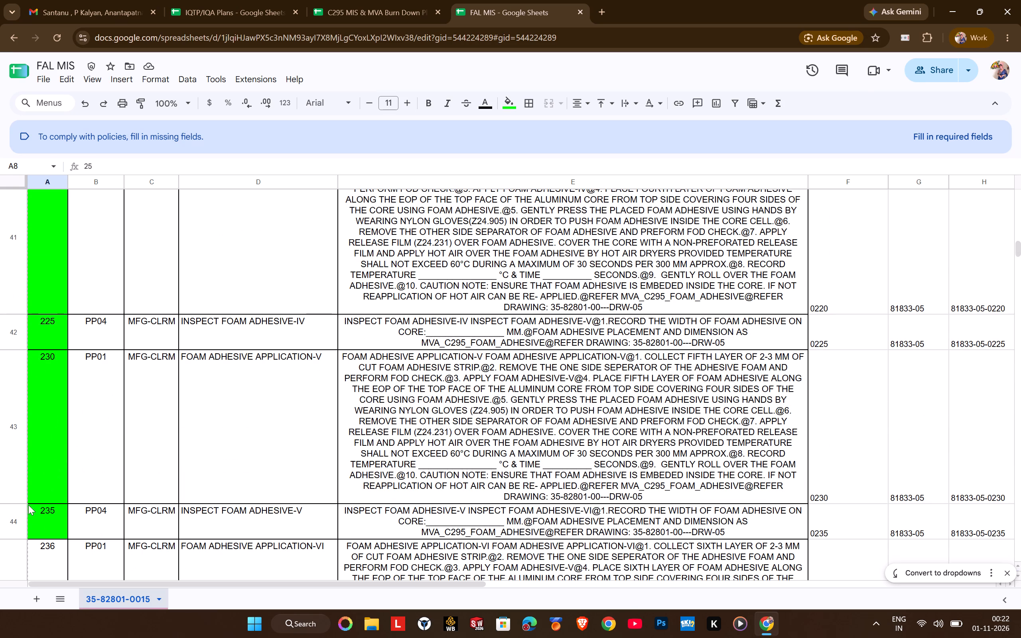
Renumber the activities FOAM ADHESIVE APPLICATION-VI as 240 and INSPECT FOAM ADHESIVE-VI as 245.
scroll(85, 515, down, 2)
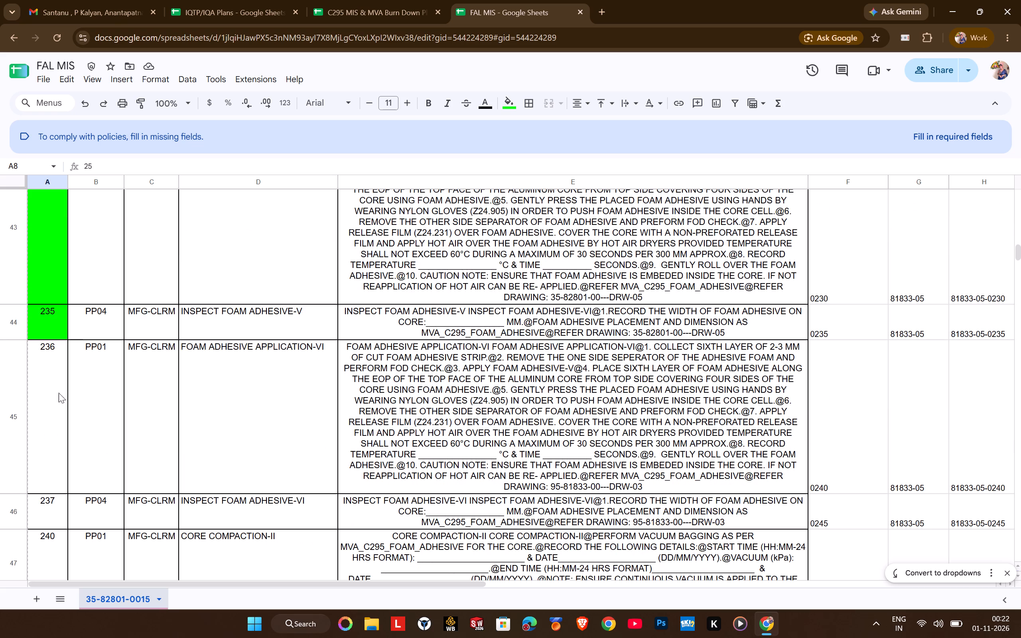
click(55, 351)
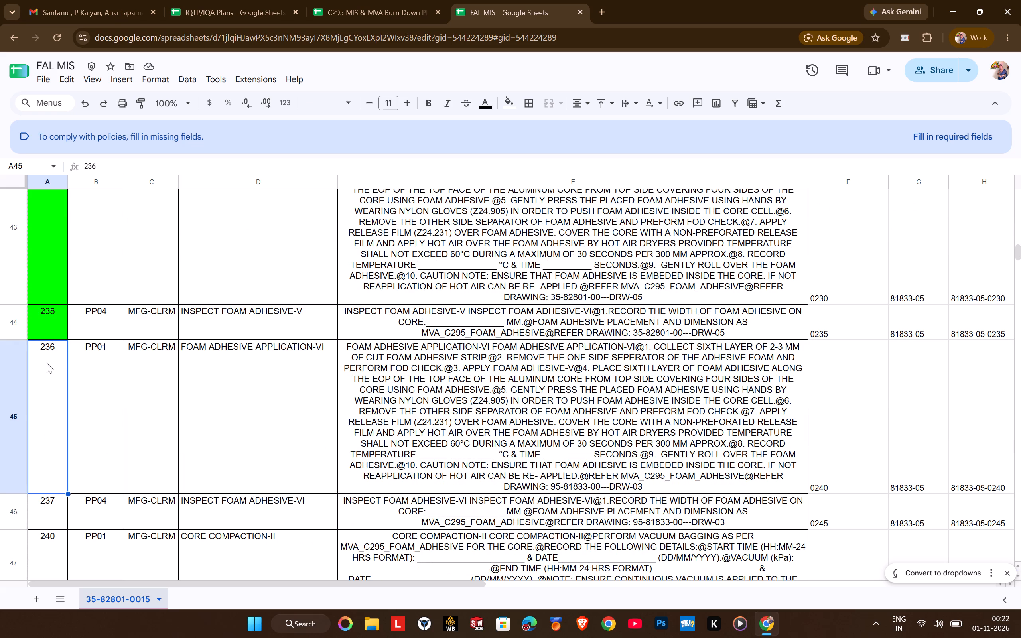
key(Down)
key(Left)
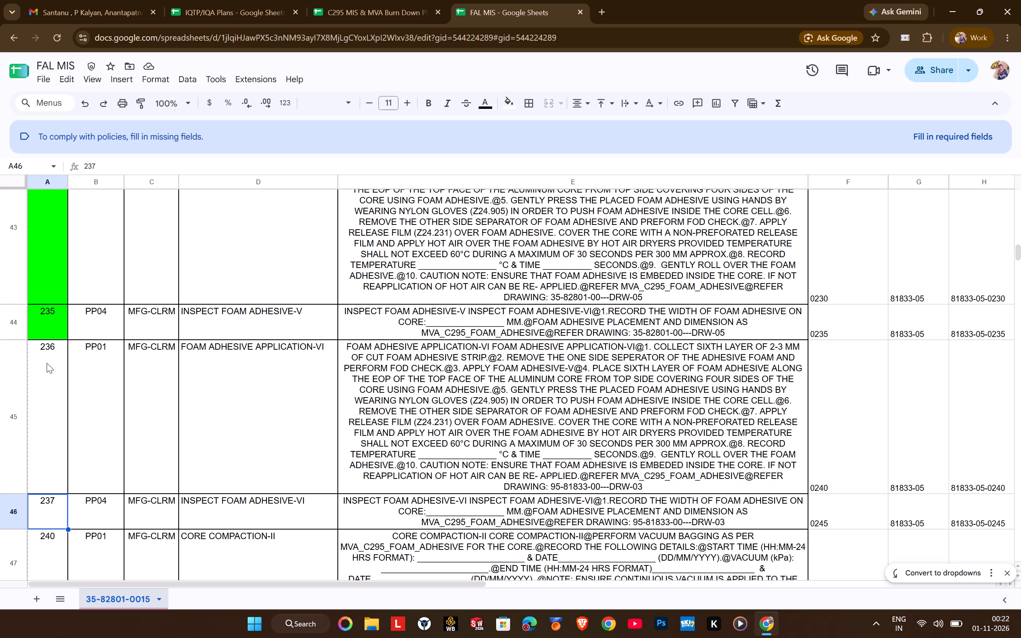
click(47, 363)
text(240)
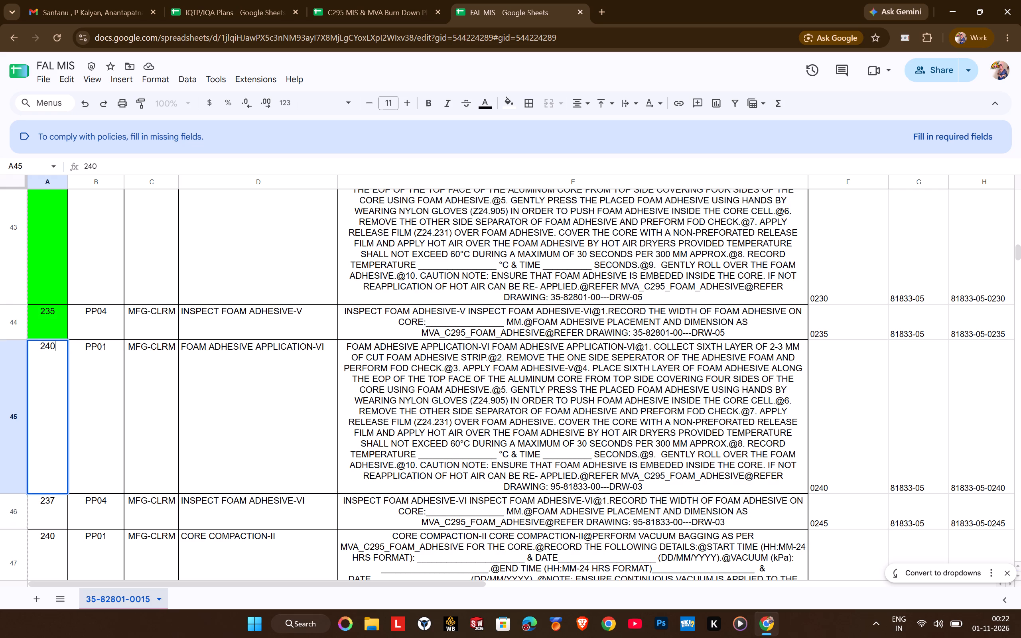
scroll(53, 362, down, 1)
click(48, 509)
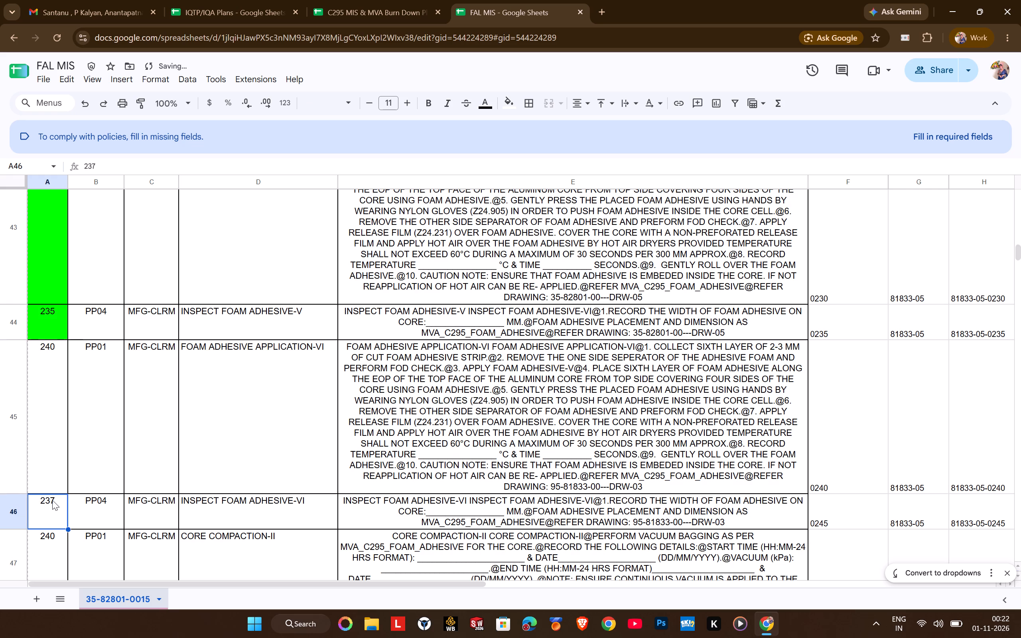
text(245)
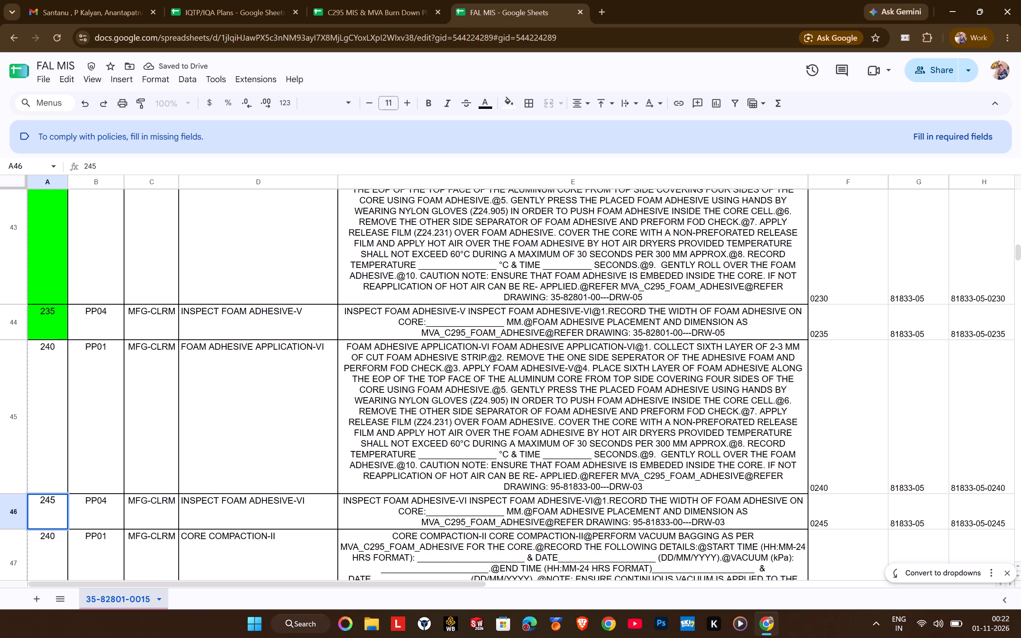
Renumber the activities CORE COMPACTION-II as 250 and INSPECT COMPACTION-II as 255.
click(62, 537)
text(250)
drag(130, 497, 123, 496)
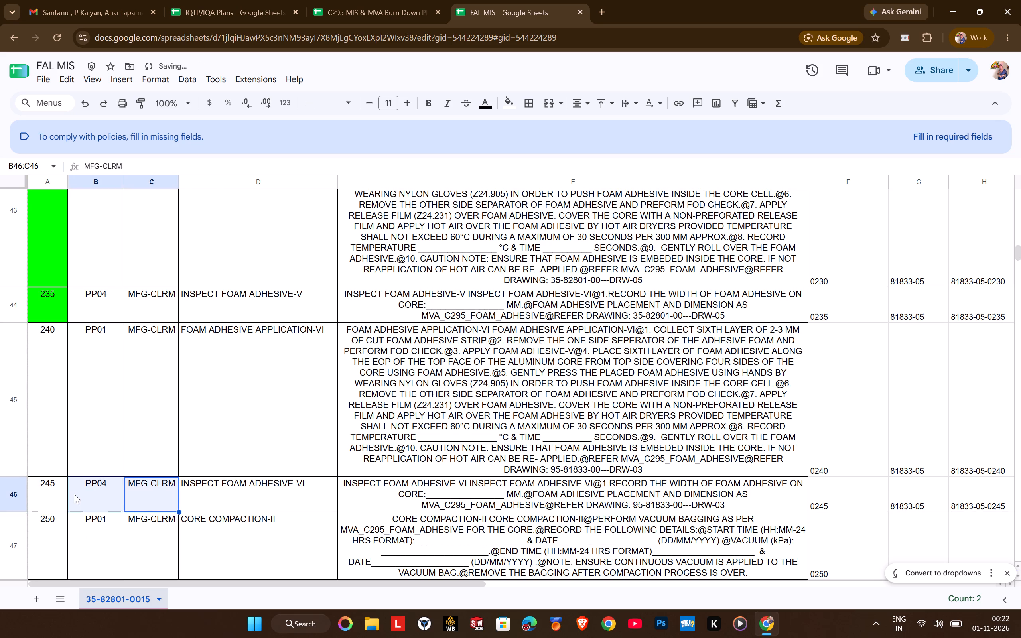
scroll(74, 494, down, 2)
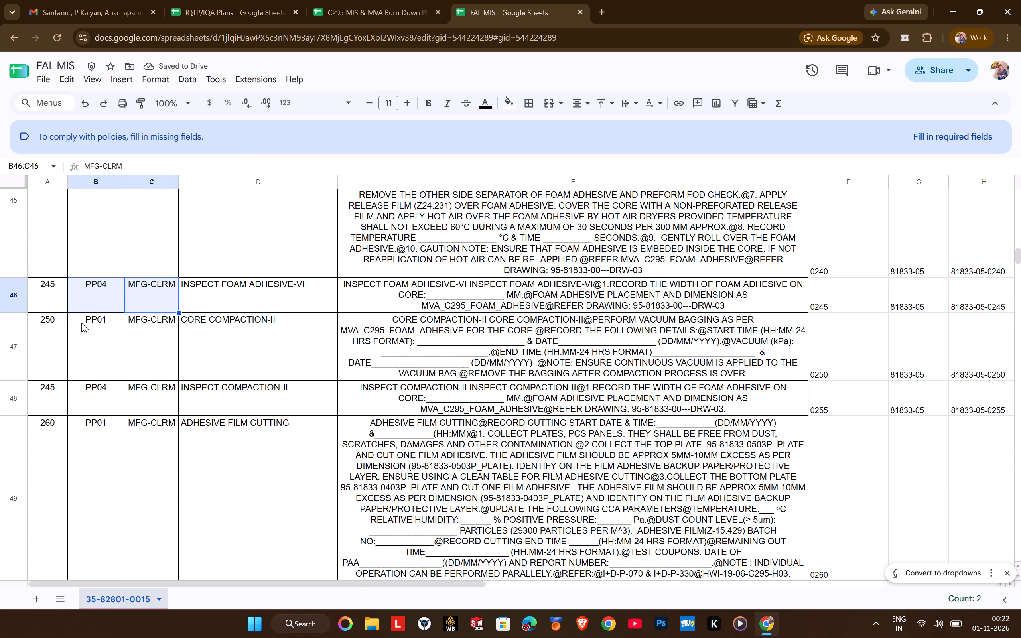
click(49, 389)
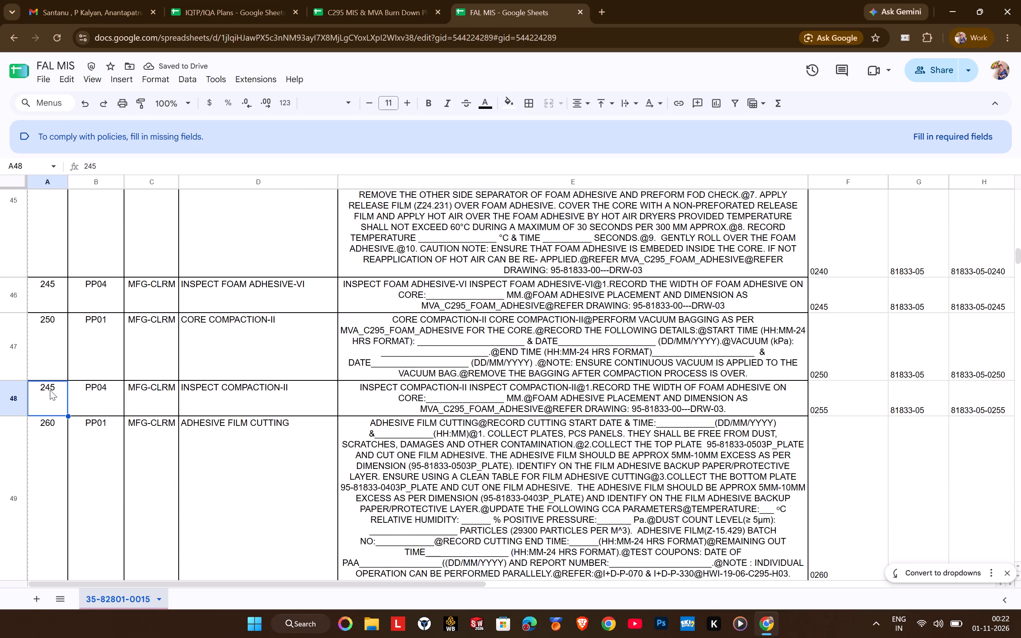
text(255)
click(55, 435)
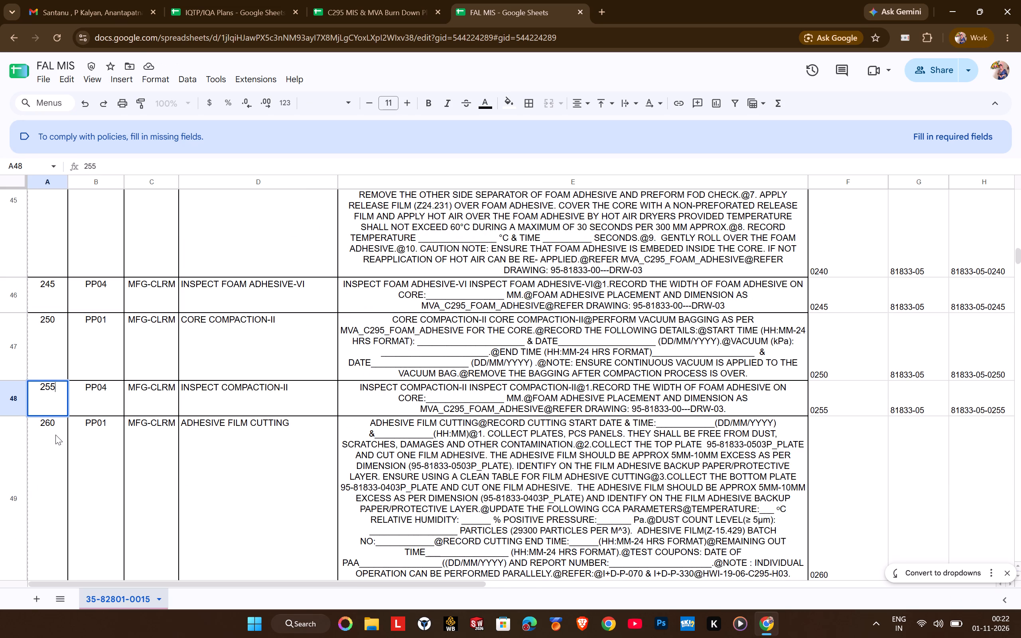
Check the activity numbers against the updated sequence from ADHESIVE FILM CUTTING down to TOP SKIN PLACEMENT INSPECTION.
scroll(151, 380, down, 1)
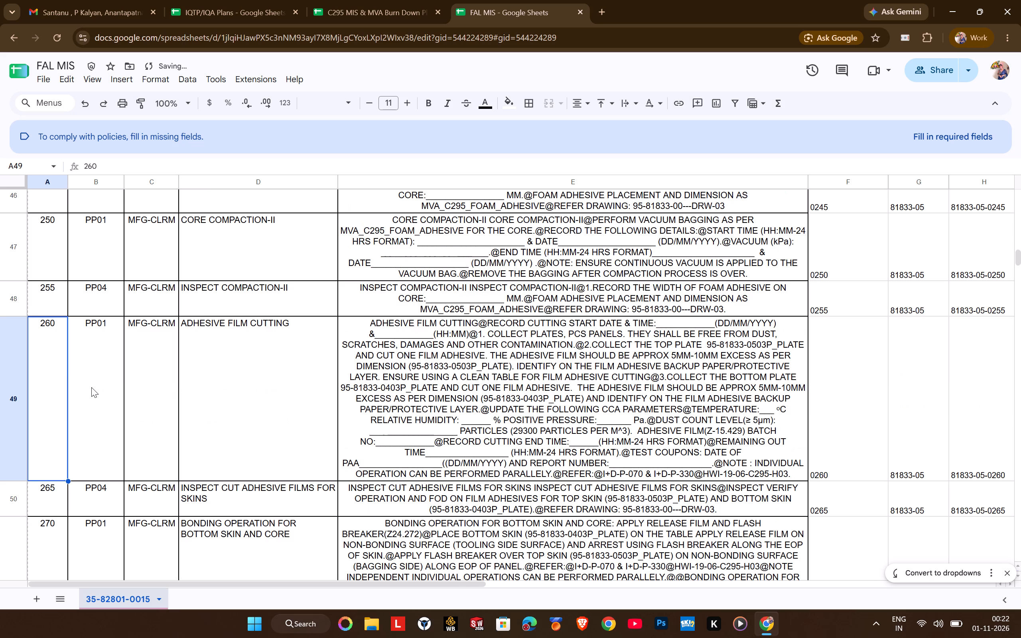
scroll(91, 387, down, 1)
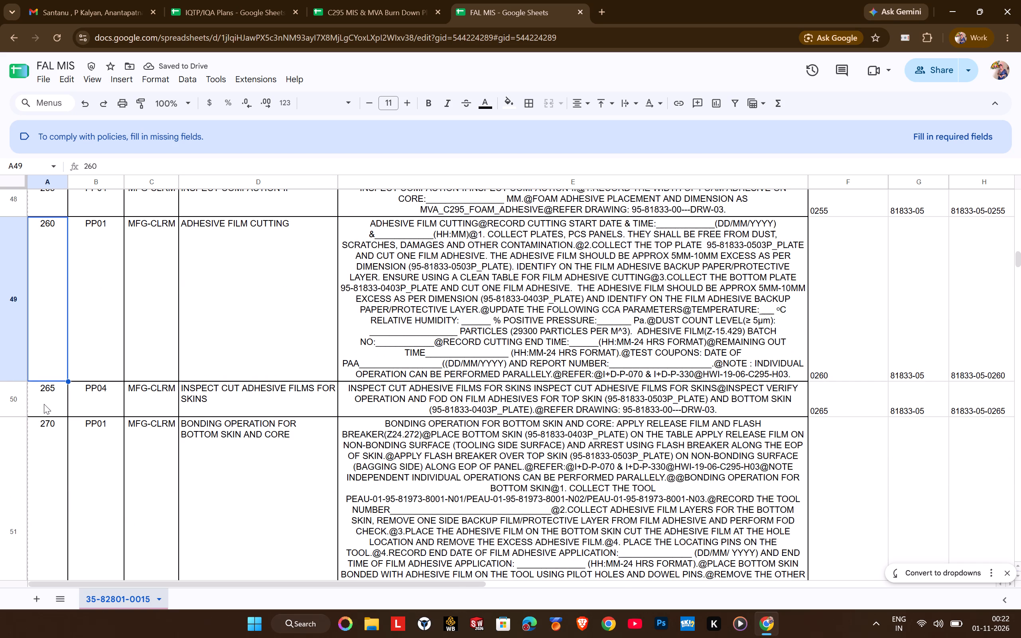
click(44, 404)
click(44, 451)
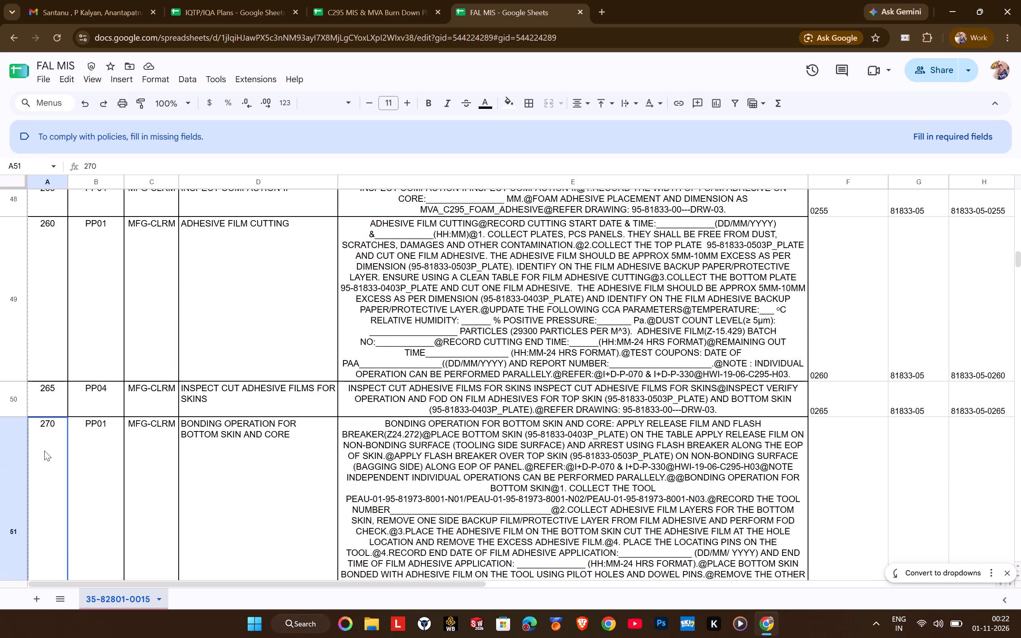
scroll(57, 443, down, 1)
scroll(138, 441, down, 1)
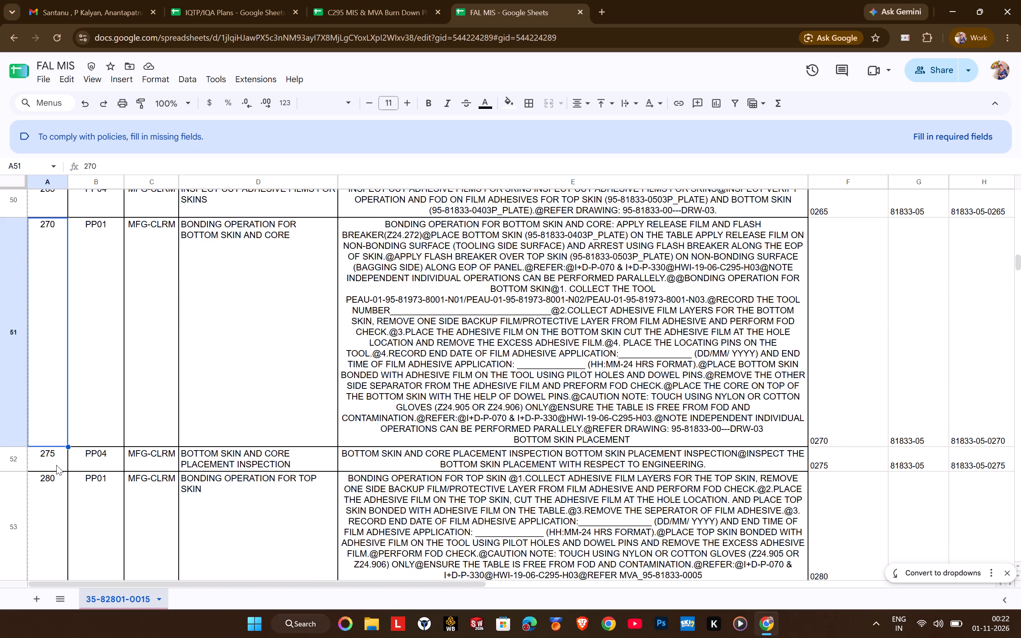
click(56, 465)
scroll(136, 438, down, 1)
click(57, 431)
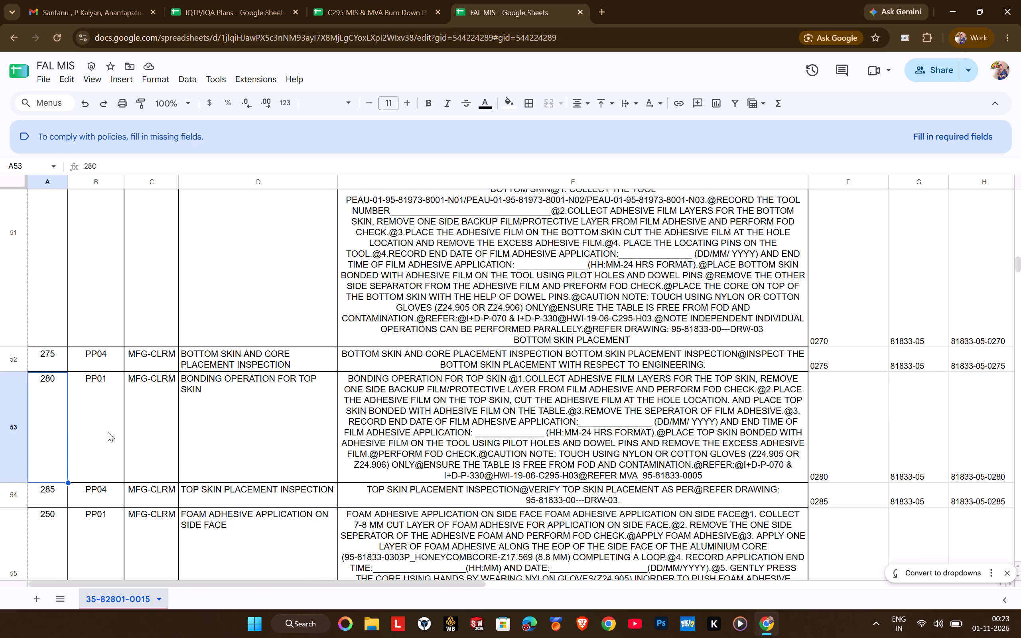
scroll(118, 431, down, 2)
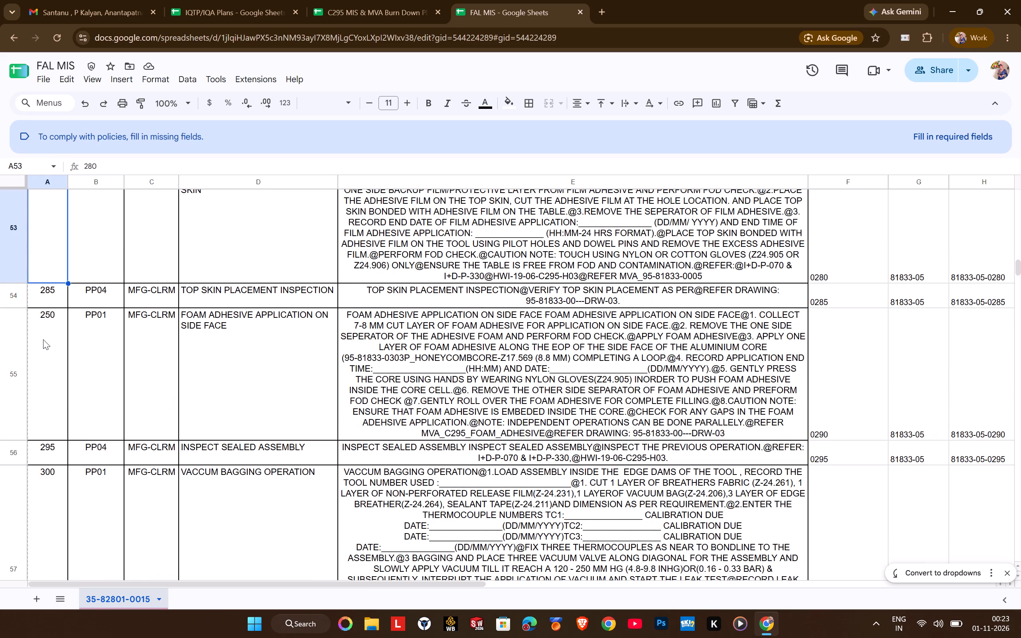
Renumber the activity FOAM ADHESIVE APPLICATION ON SIDE FACE as 290.
click(43, 339)
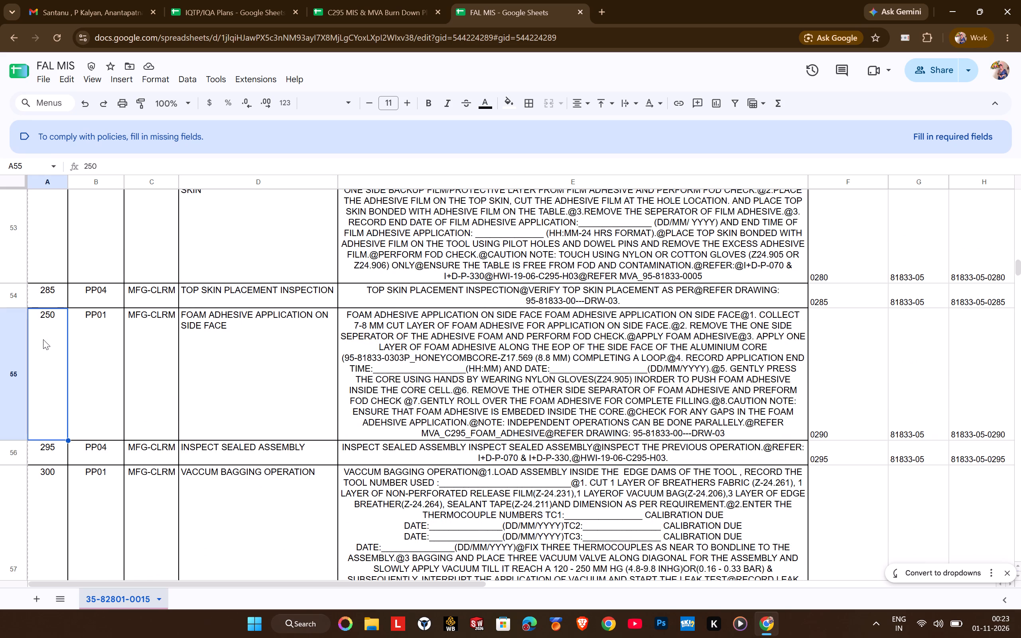
text(29)
key(0)
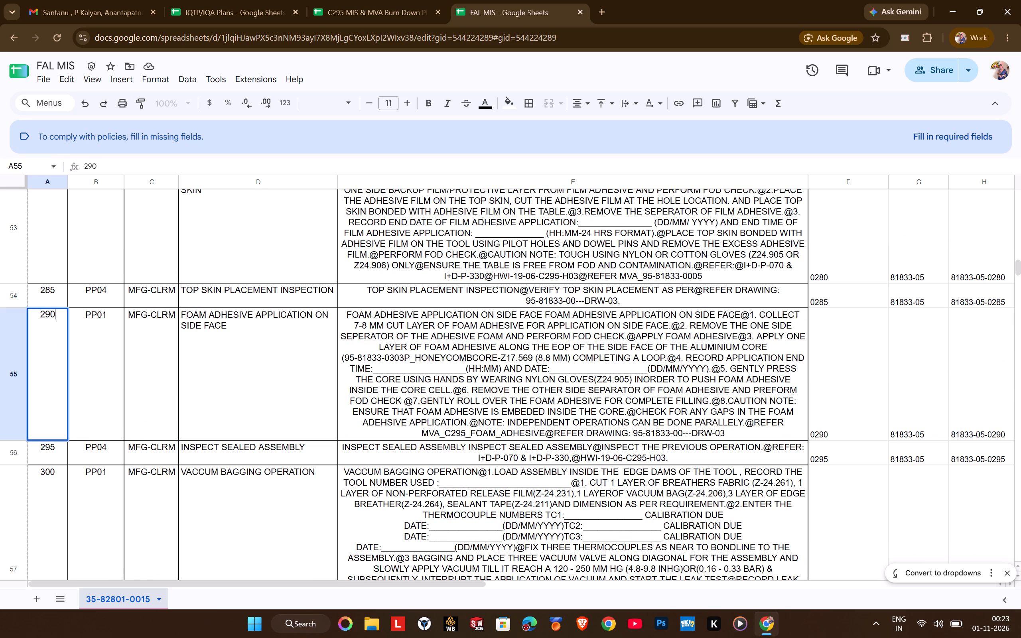
click(51, 461)
Check the activity numbers against the updated sequence from VACCUM BAGGING OPERATION down to VERIFICATION FOR RESIN FLASHES.
click(51, 492)
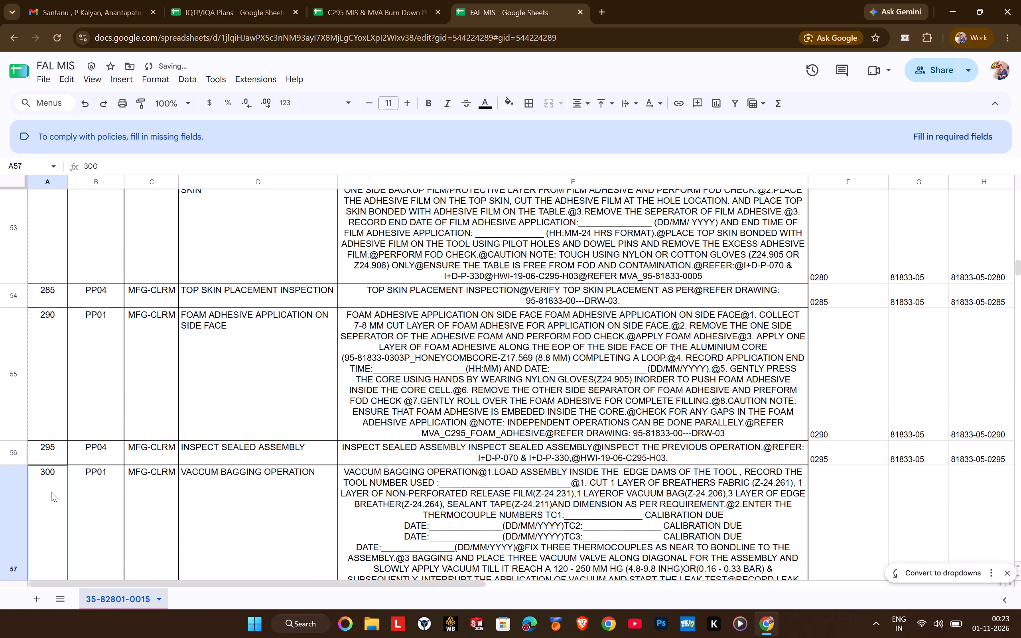
scroll(51, 491, down, 4)
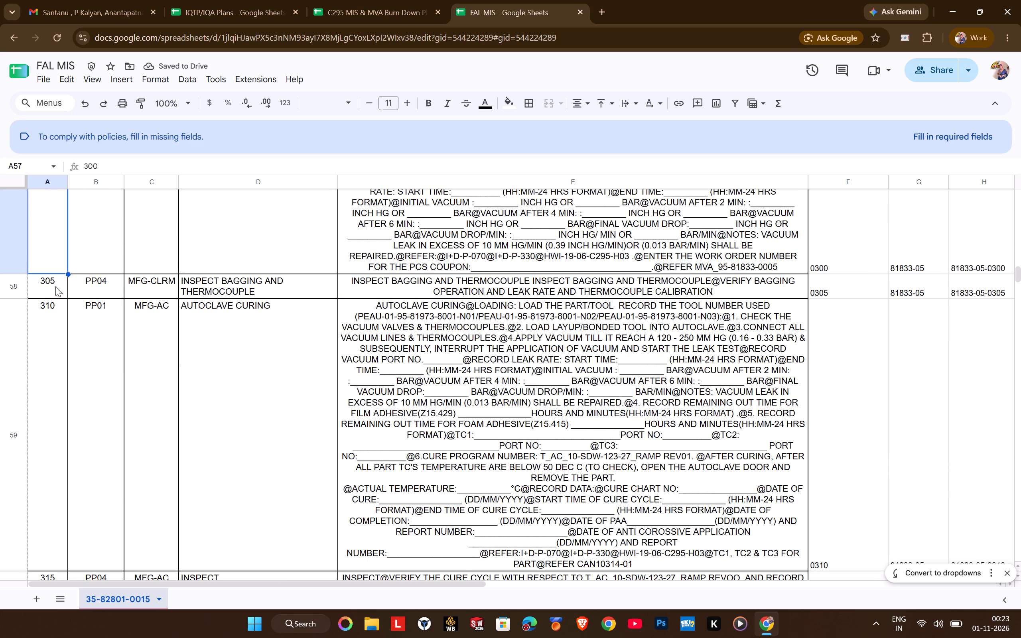
scroll(49, 406, down, 2)
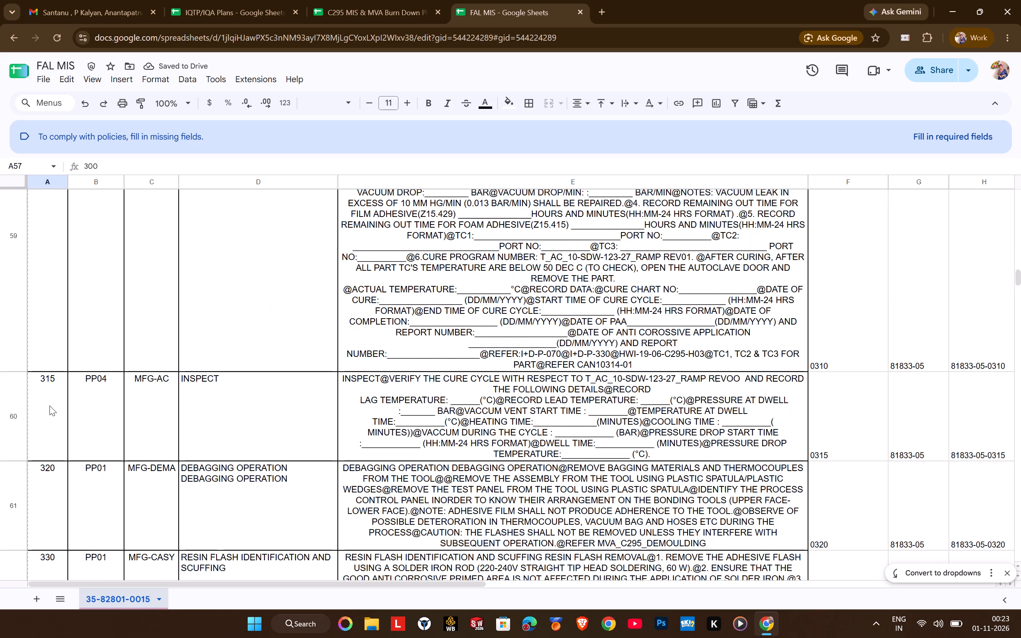
scroll(60, 488, down, 2)
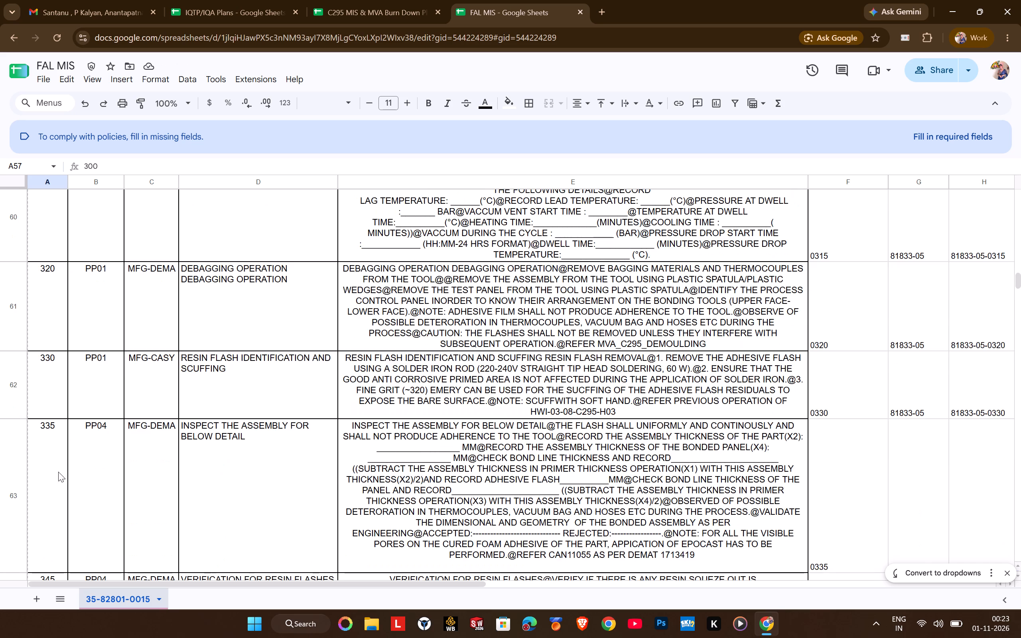
scroll(58, 471, down, 1)
scroll(31, 319, up, 1)
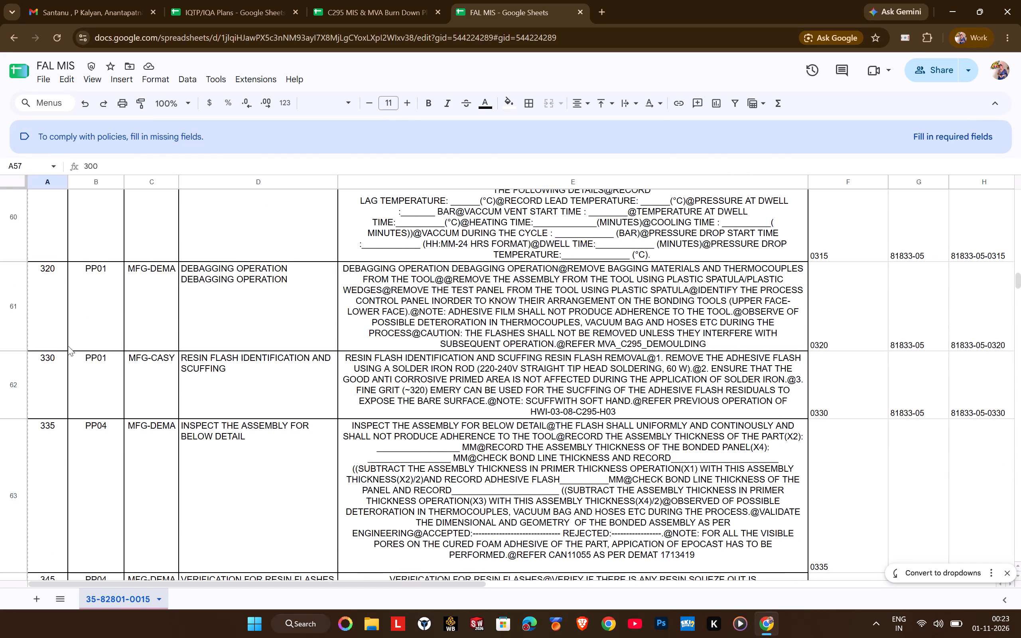
scroll(70, 471, down, 1)
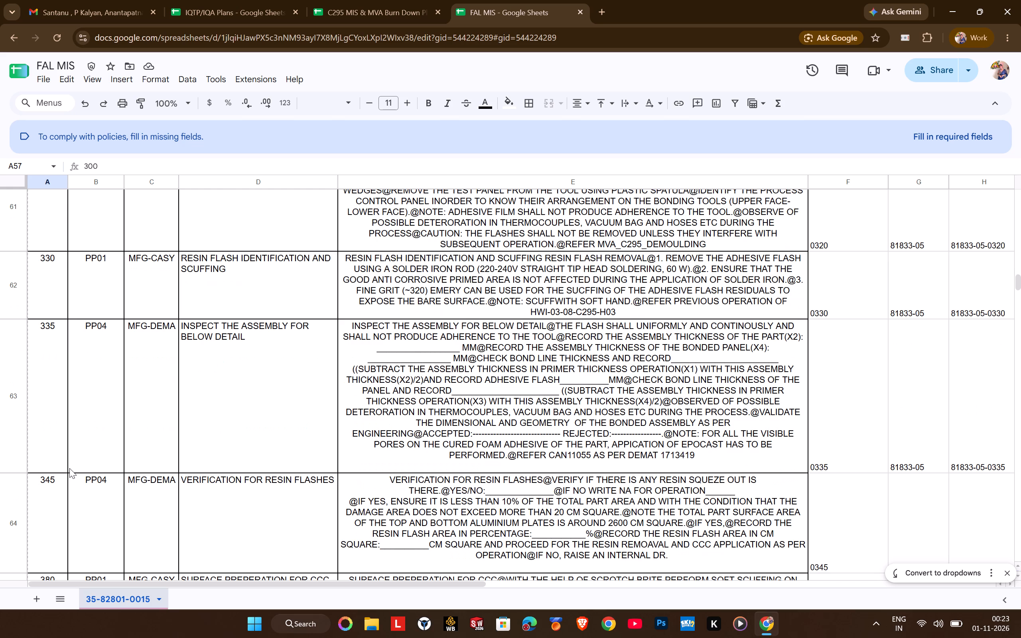
scroll(69, 466, down, 1)
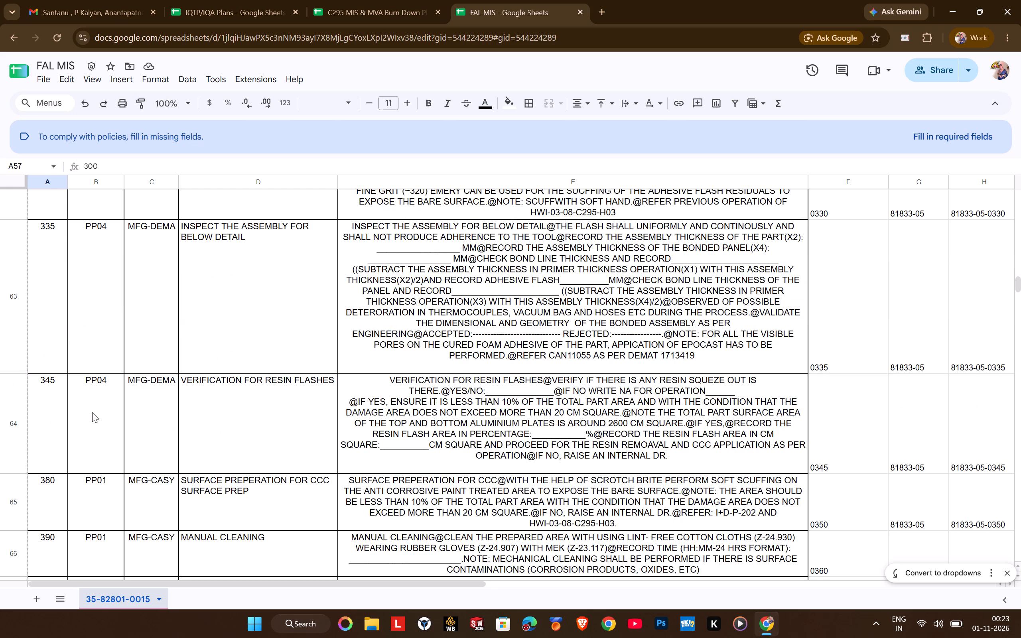
scroll(93, 412, down, 1)
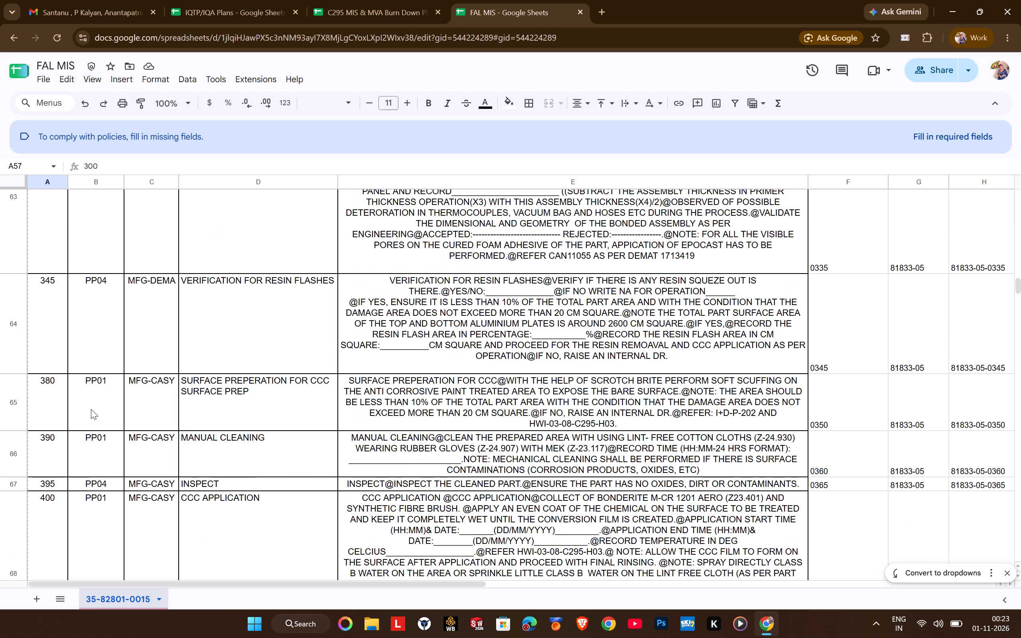
Renumber the activities SURFACE PREPERATION FOR CCC as 350 and MANUAL CLEANING as 360.
click(51, 387)
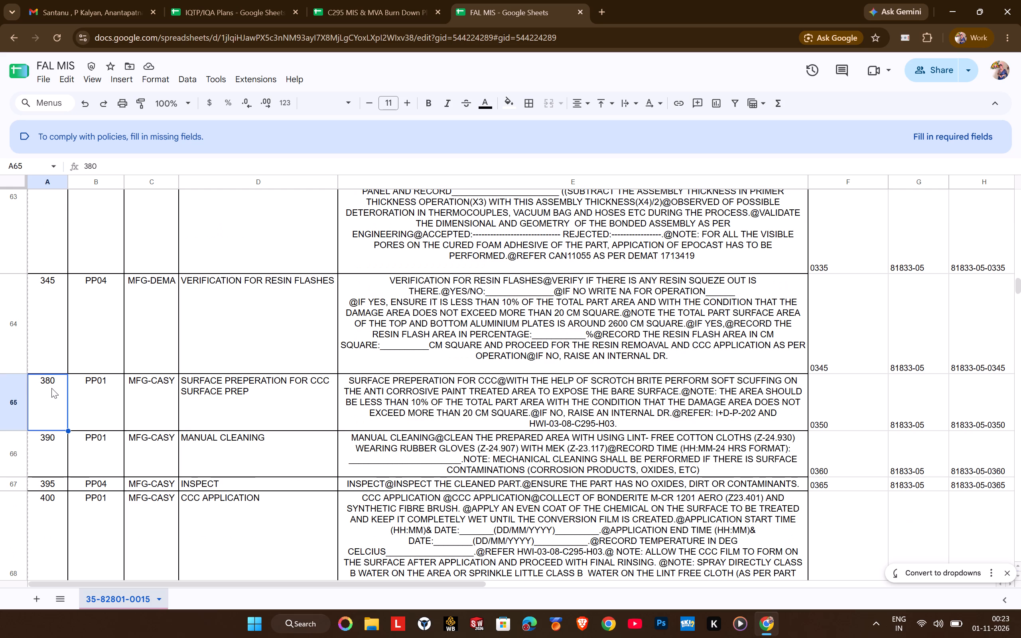
text(350)
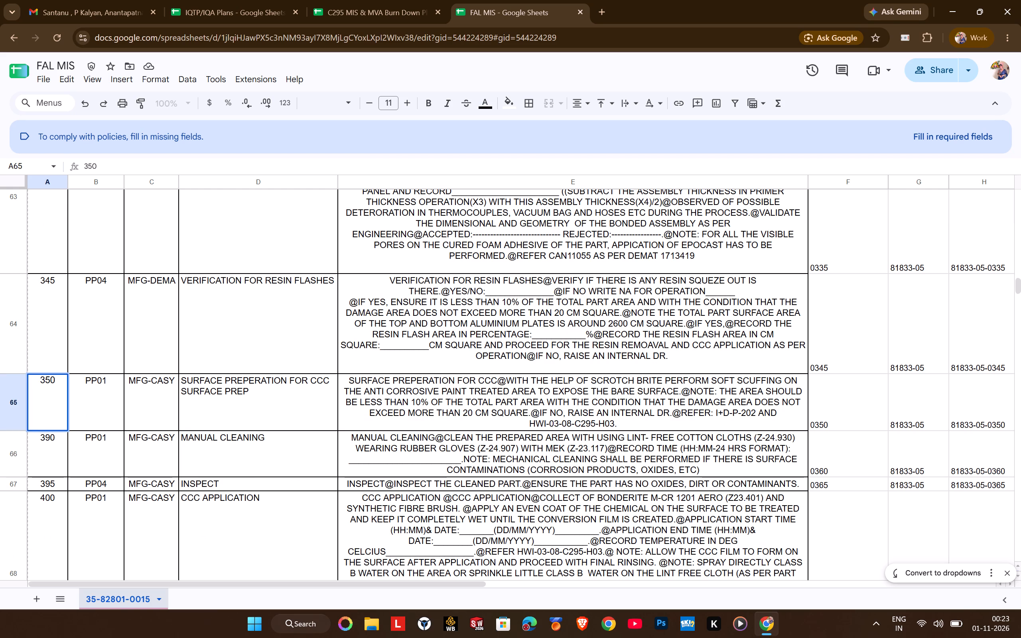
click(53, 443)
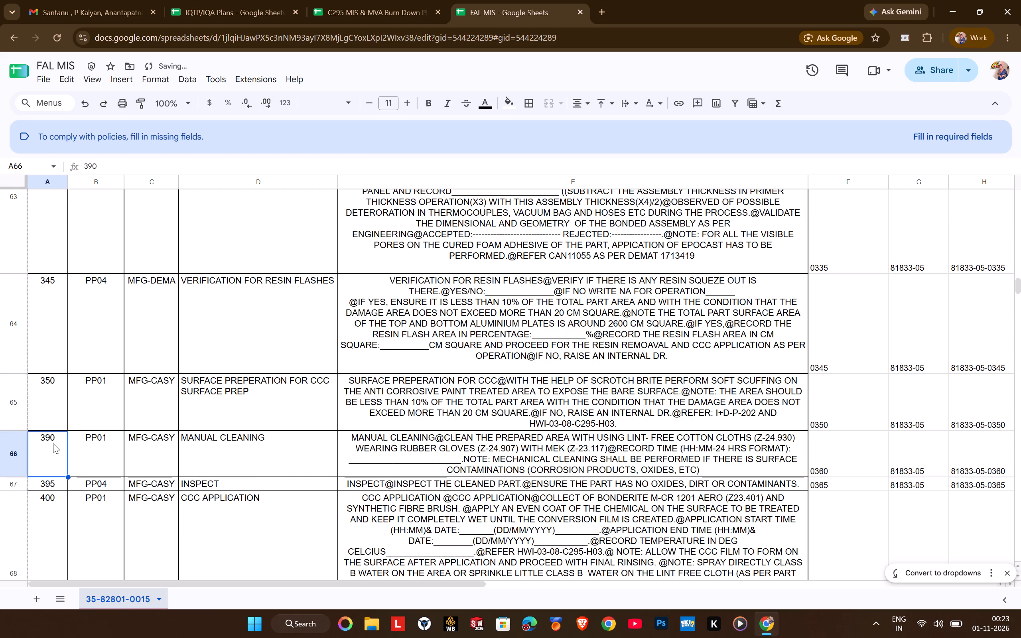
text(360)
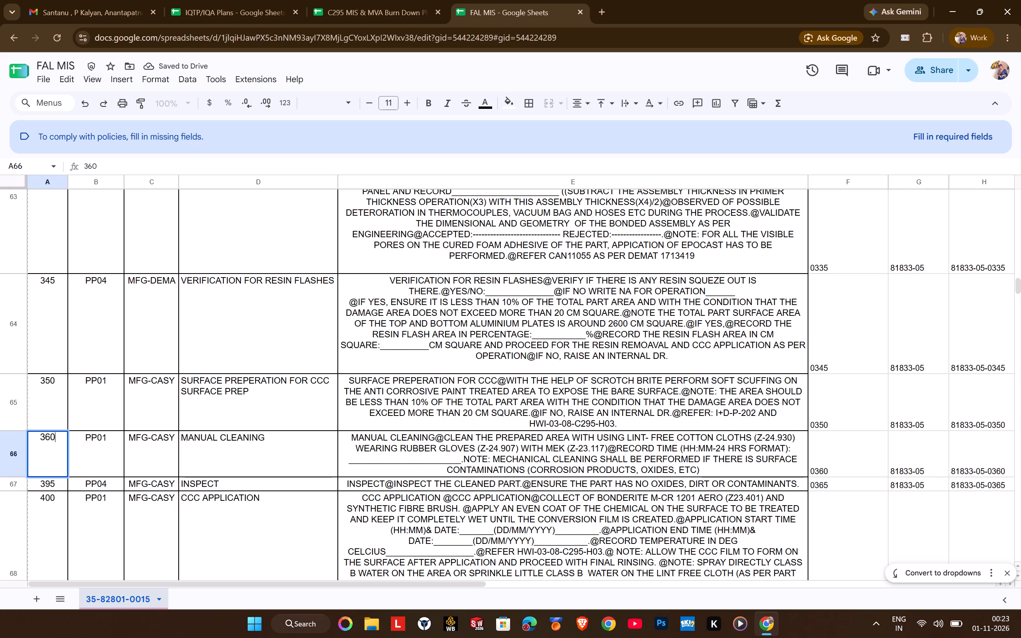
click(110, 399)
Recheck the activity numbers between RESIN FLASH IDENTIFICATION AND SCUFFING and MANUAL CLEANING against the updated sequence.
scroll(87, 400, up, 1)
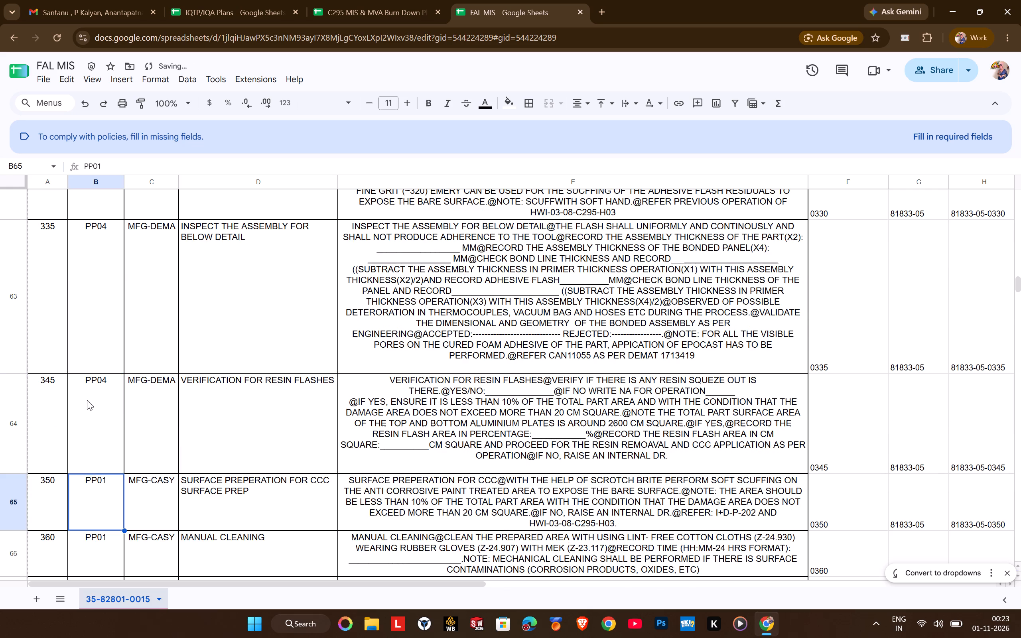
scroll(87, 400, up, 1)
scroll(87, 400, down, 1)
scroll(87, 400, up, 1)
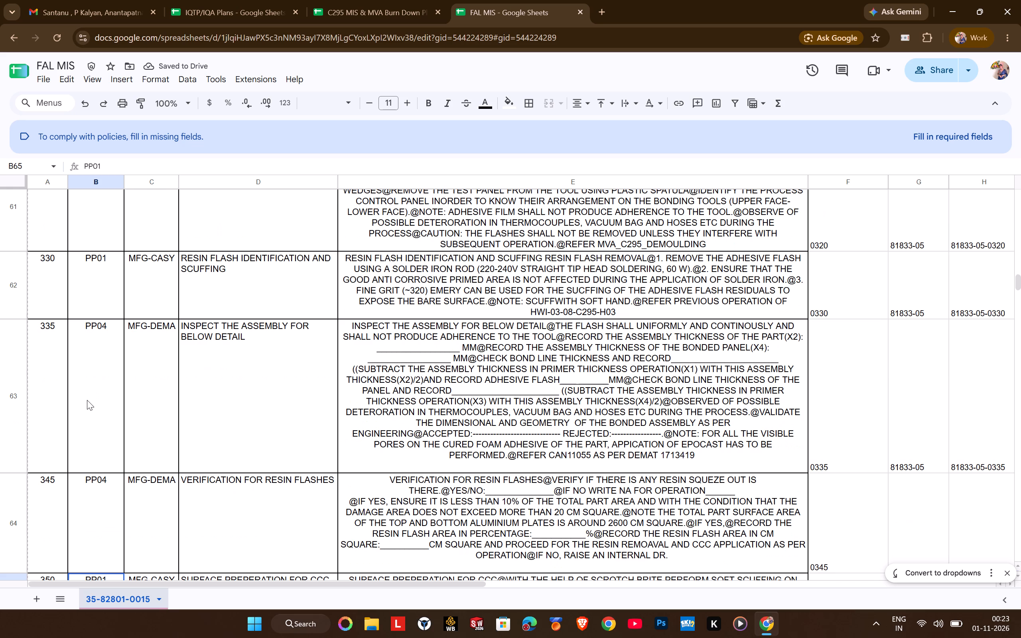
scroll(87, 400, down, 1)
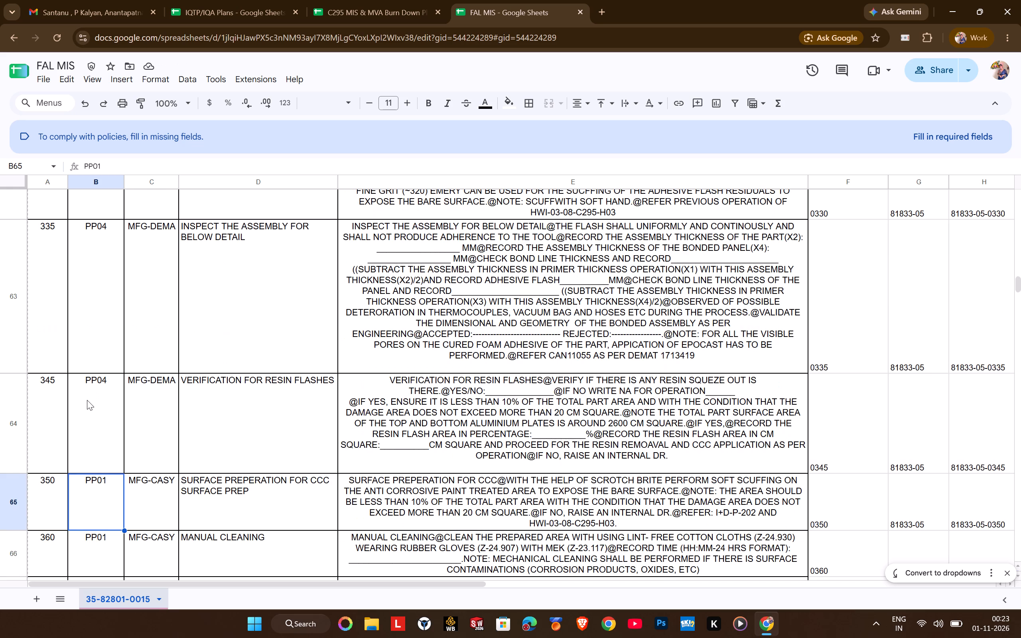
scroll(87, 400, up, 1)
scroll(87, 400, down, 1)
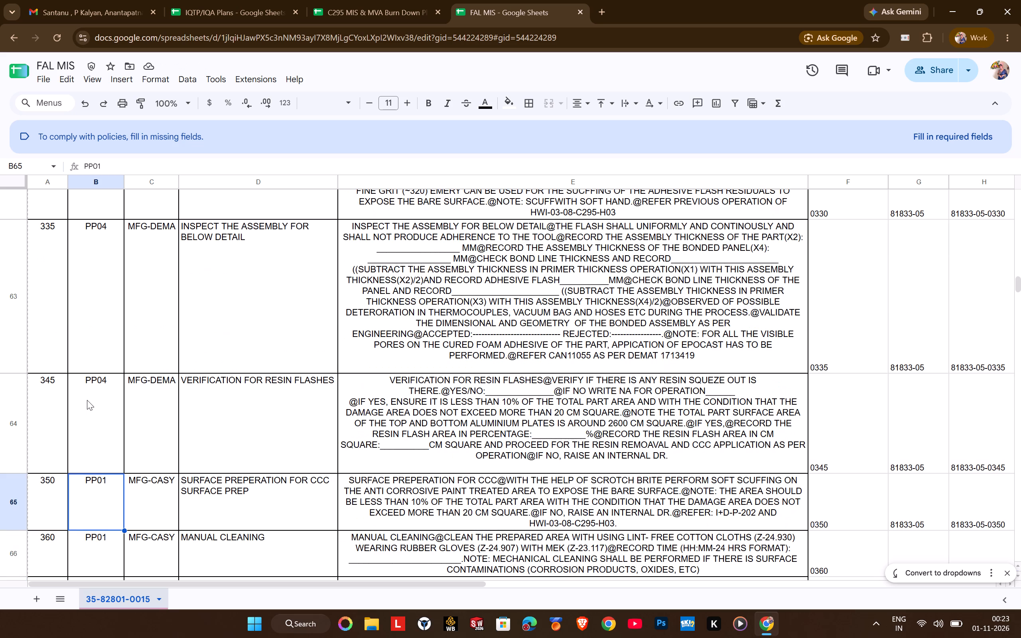
Renumber the INSPECT activity below MANUAL CLEANING as 365 and CCC APPLICATION as 370.
scroll(87, 400, down, 1)
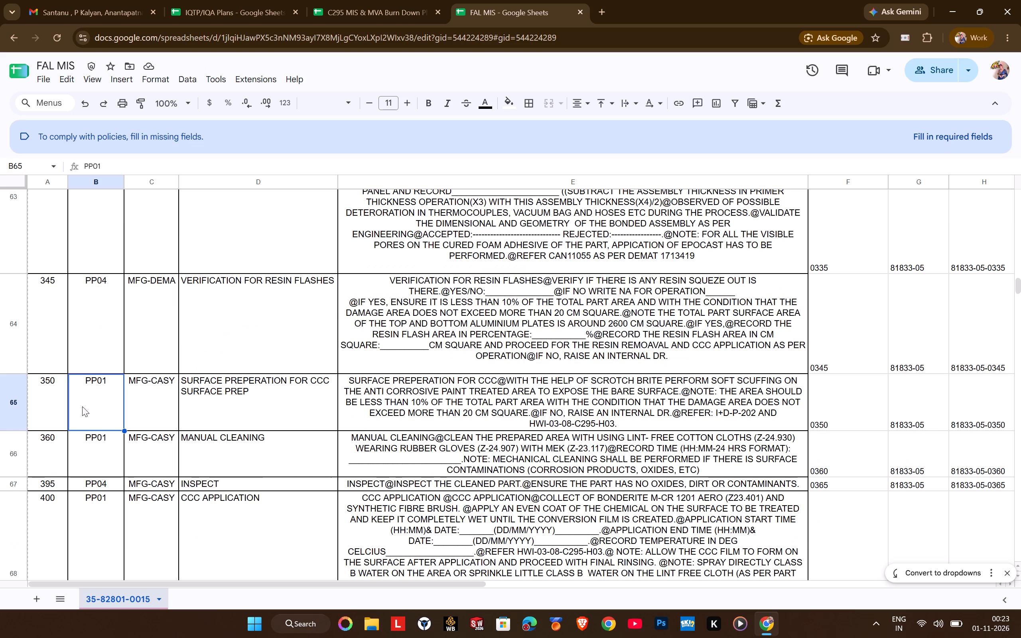
click(57, 484)
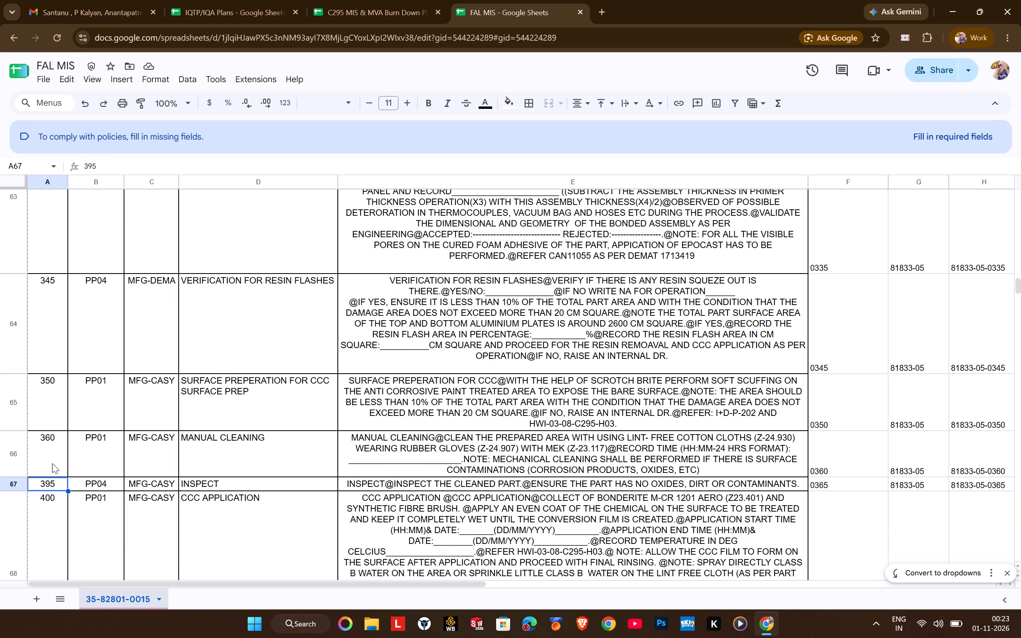
text(365)
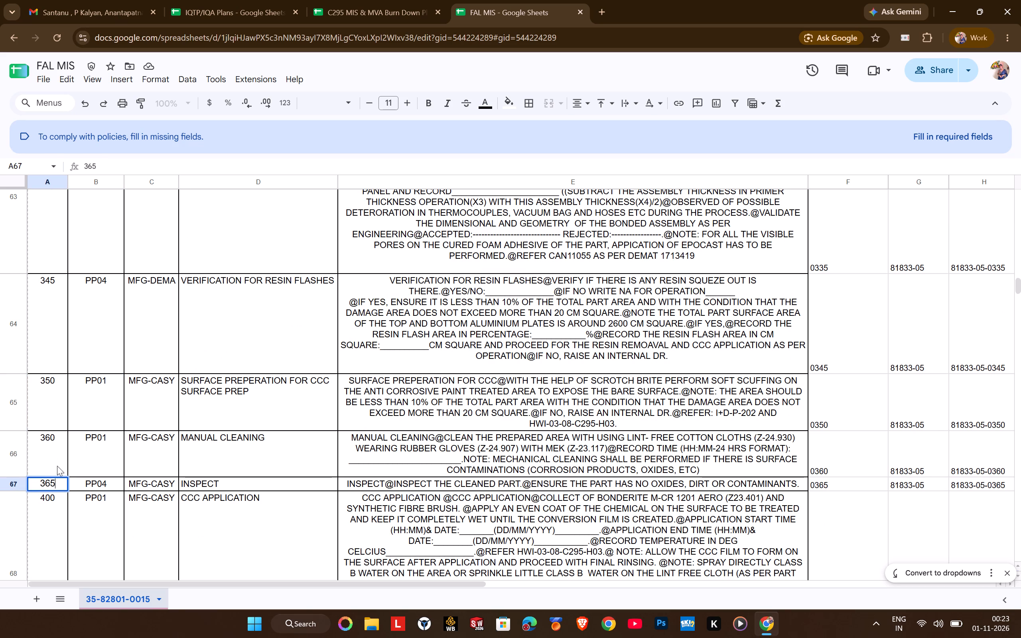
click(57, 513)
text(370)
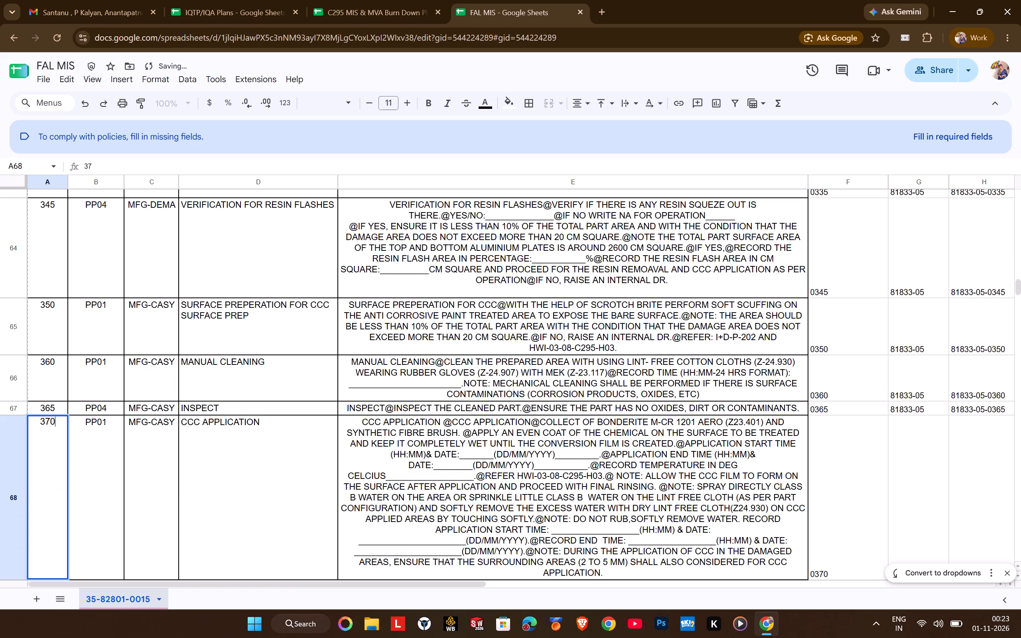
click(146, 488)
Renumber the activities after CCC APPLICATION: DRYING as 380, INSPECTION as 385 and TAP TEST as 395.
scroll(90, 483, down, 2)
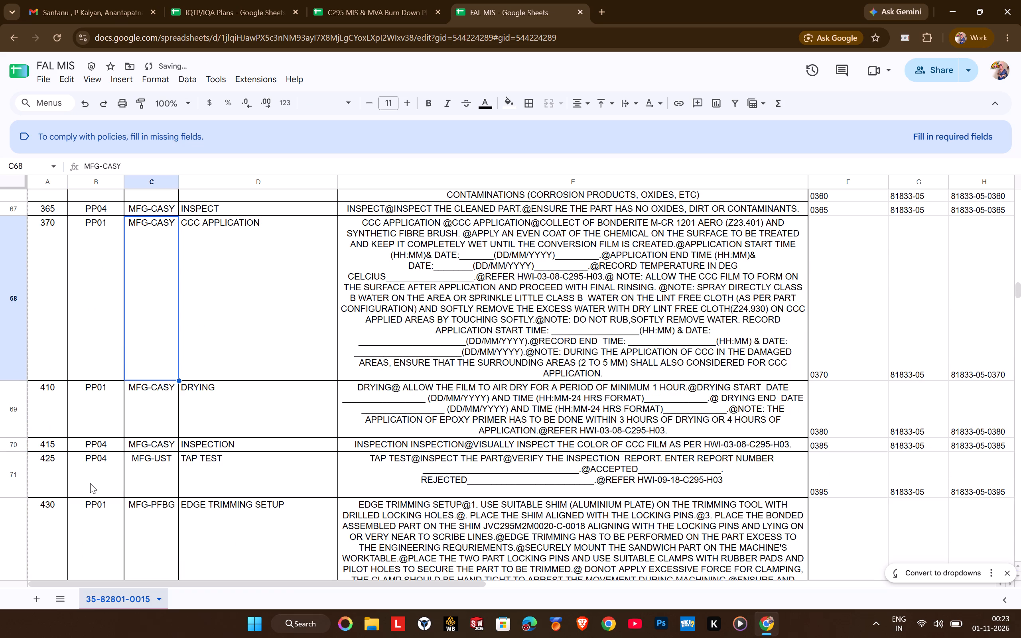
click(56, 411)
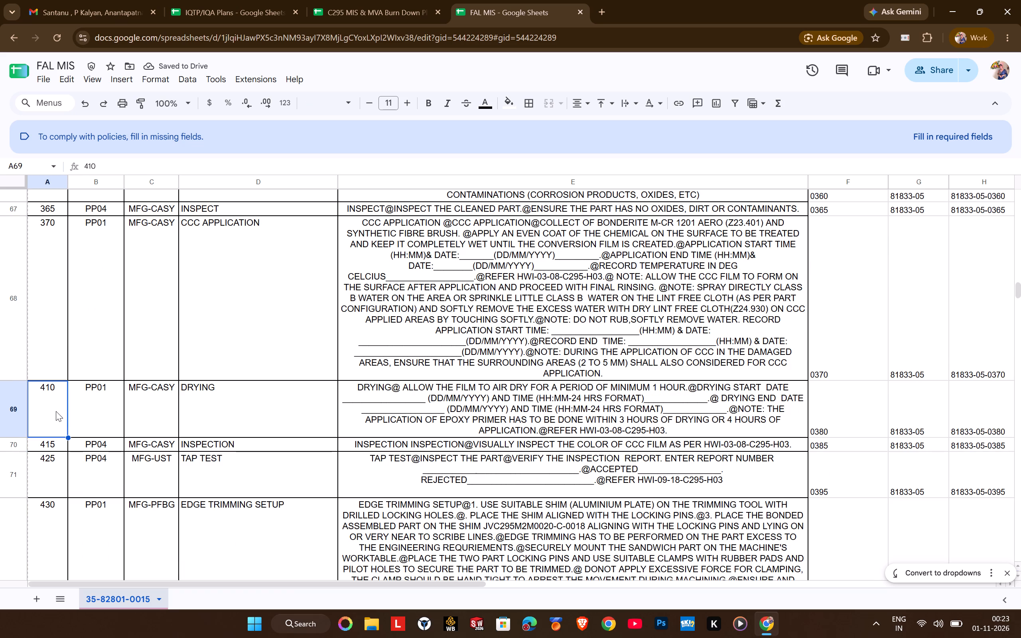
text(380)
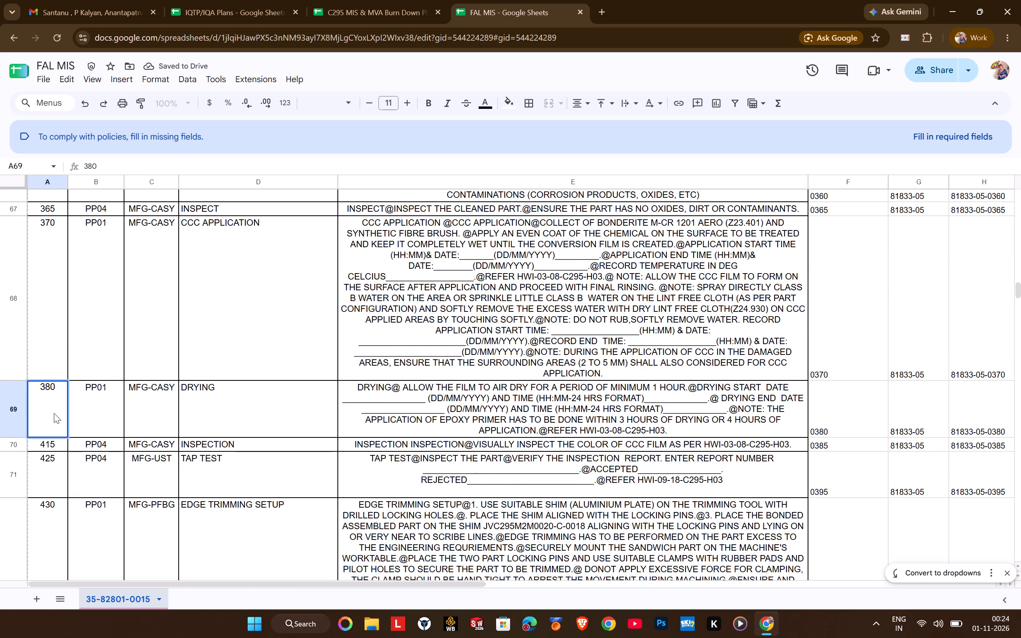
click(55, 441)
text(385)
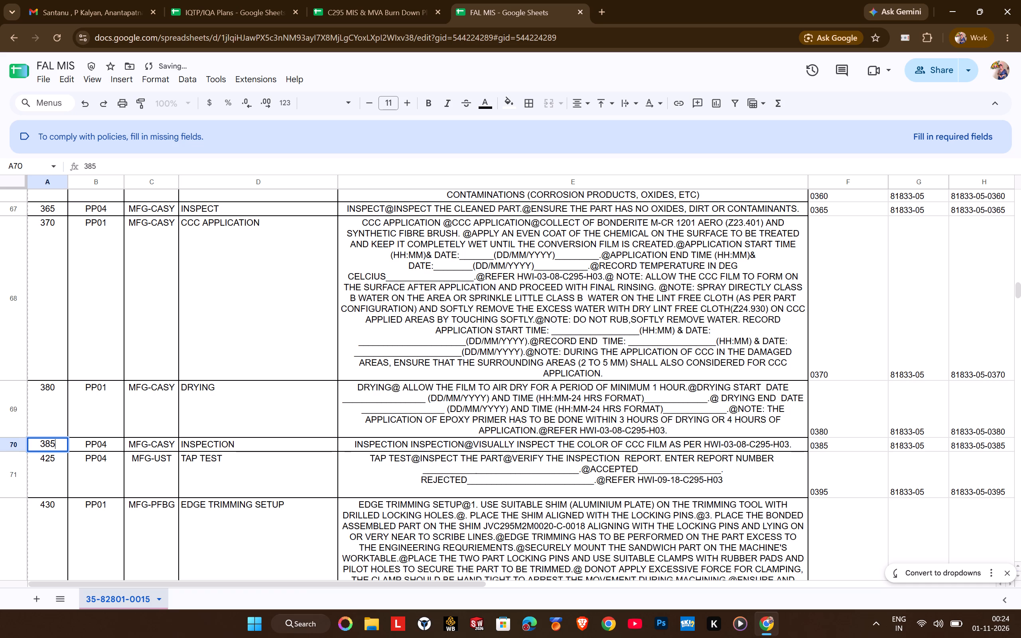
click(59, 467)
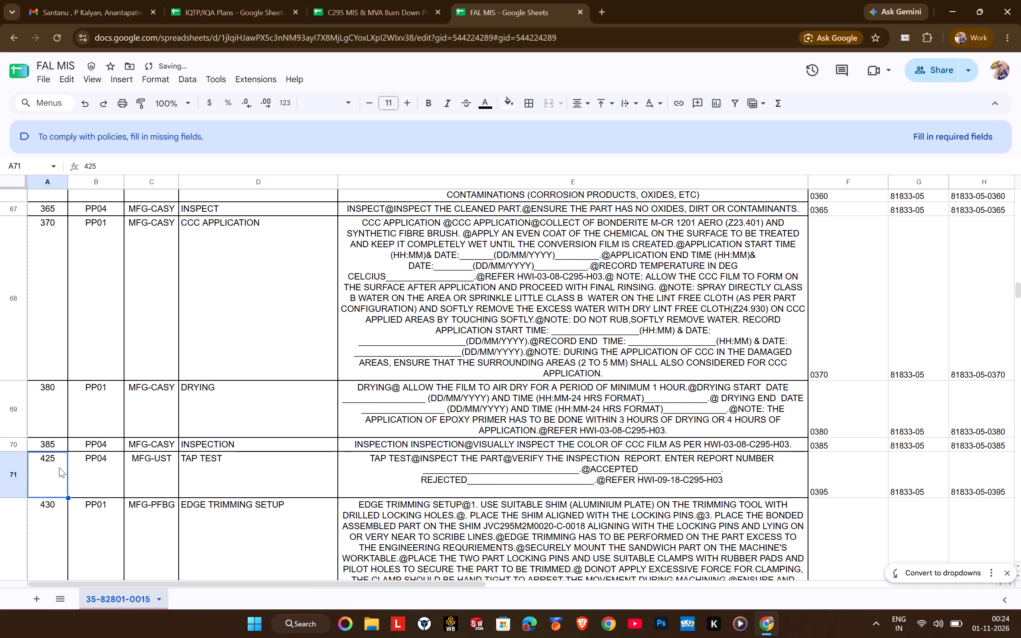
text(395)
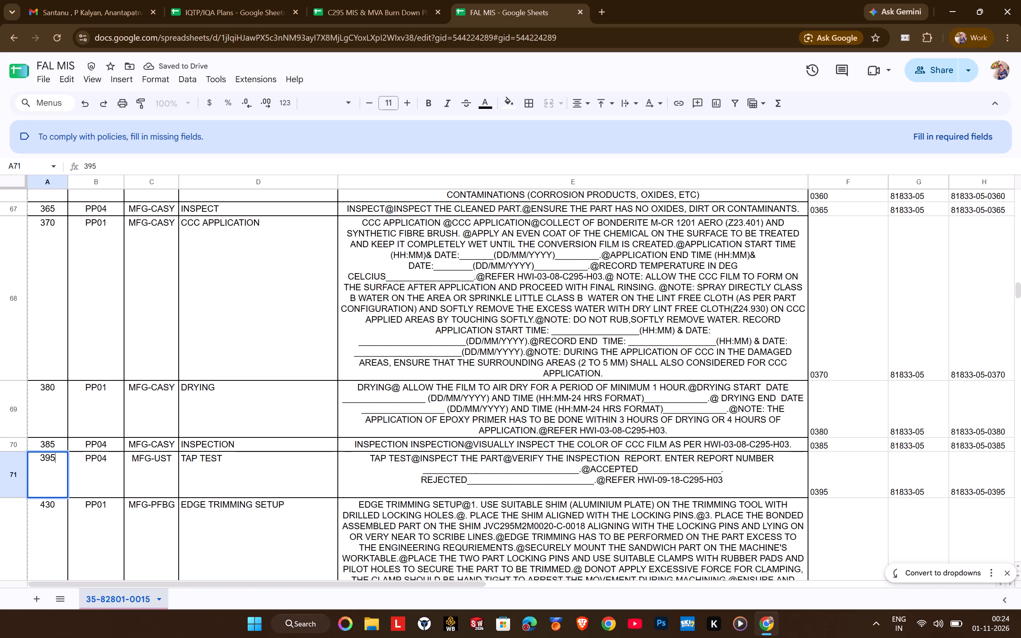
click(51, 534)
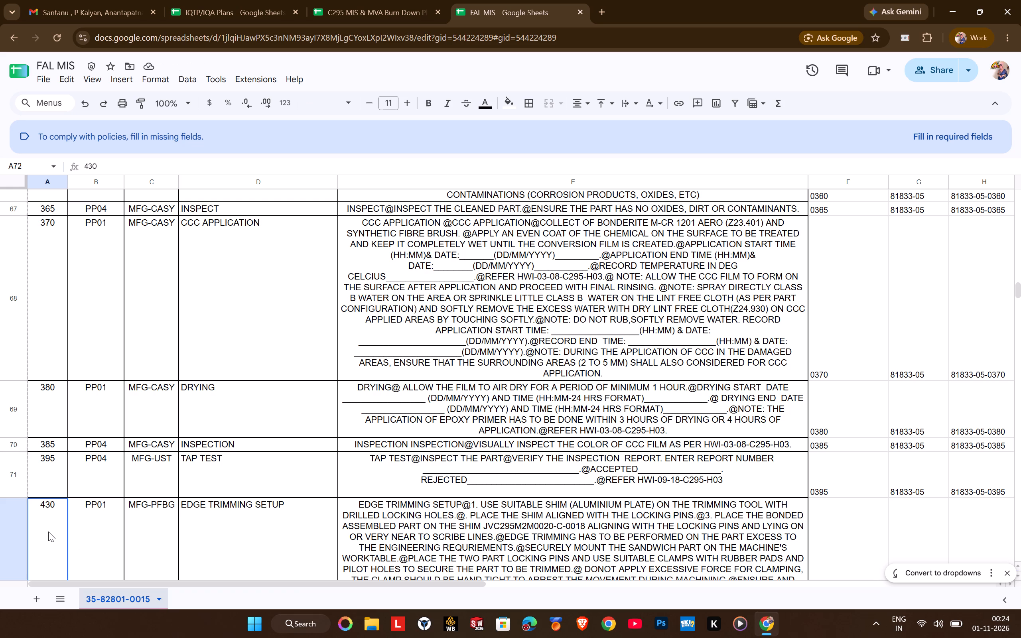
Renumber the activities EDGE TRIMMING SETUP as 400 and EDGE TRIMMING TOOL SETUP INSPECTION as 405.
text(400)
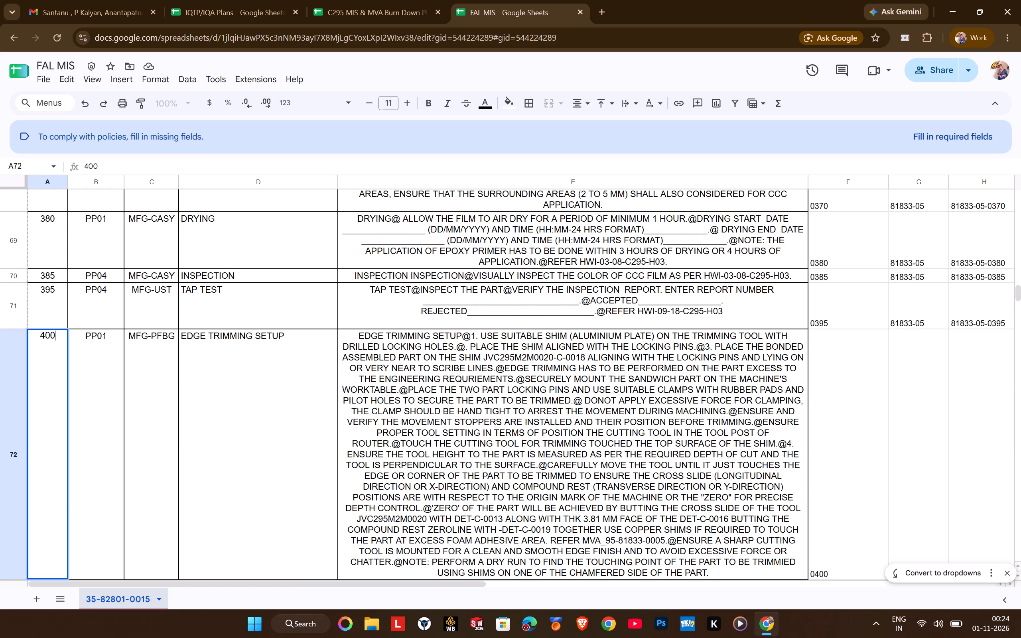
click(77, 463)
scroll(77, 464, down, 2)
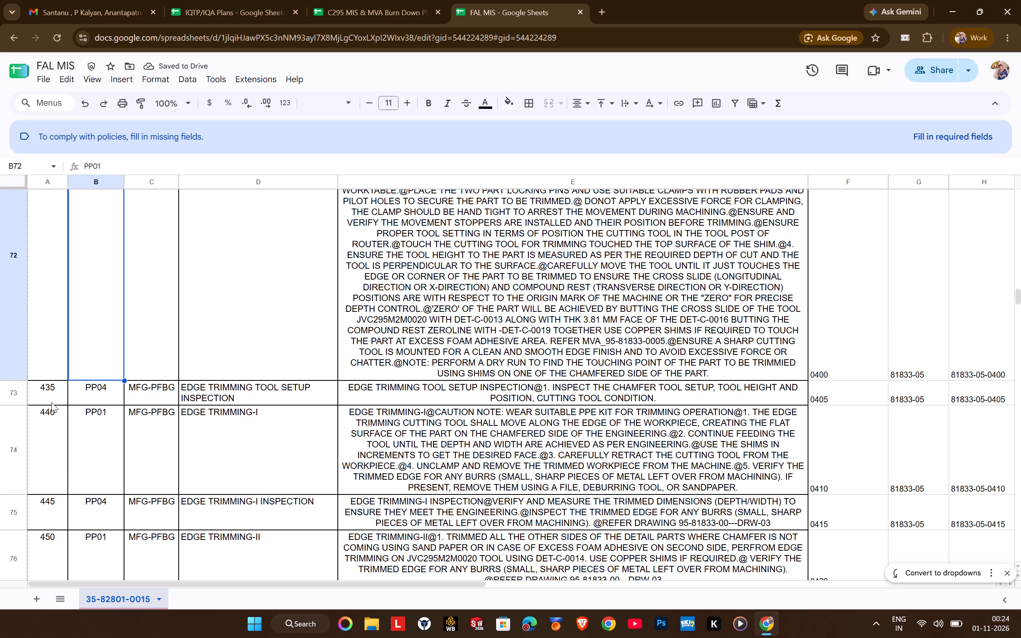
click(50, 399)
text(405)
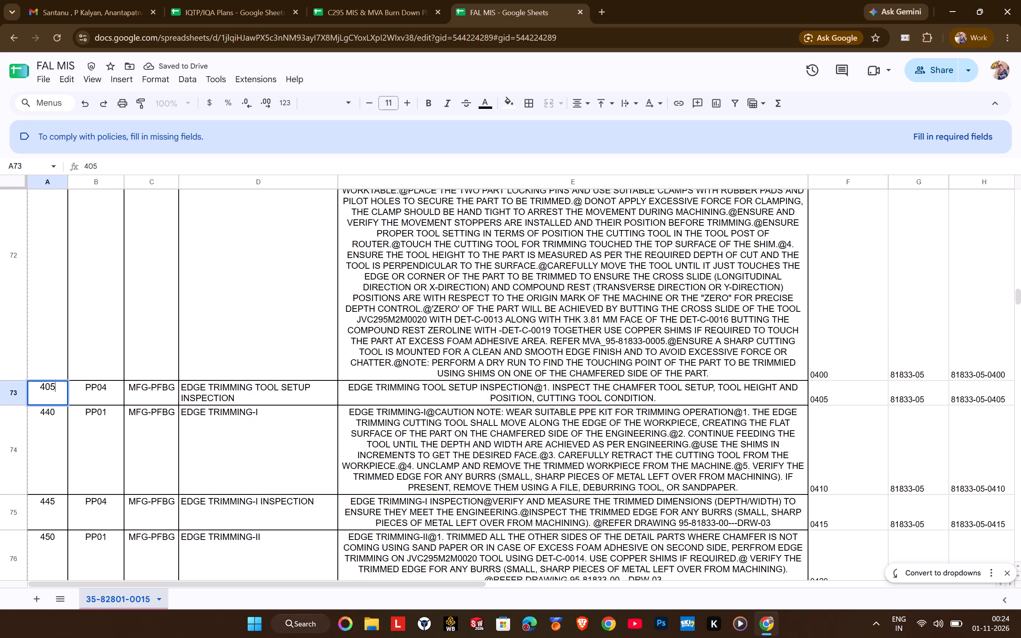
Renumber EDGE TRIMMING-I as 410 and its inspection as 415, and EDGE TRIMMING-II as 420 and its inspection as 425.
click(44, 424)
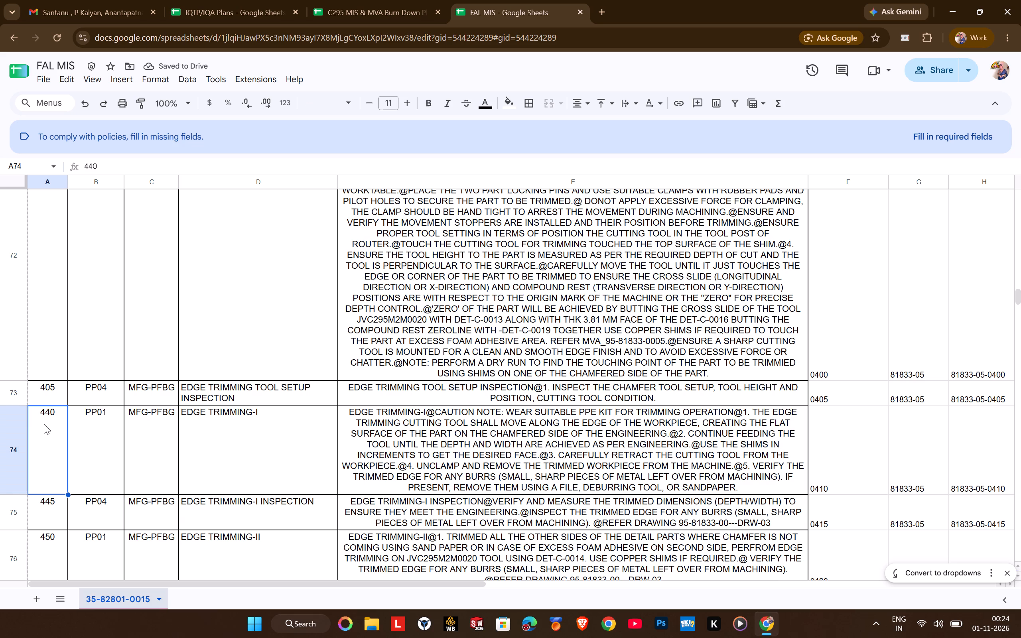
text(410)
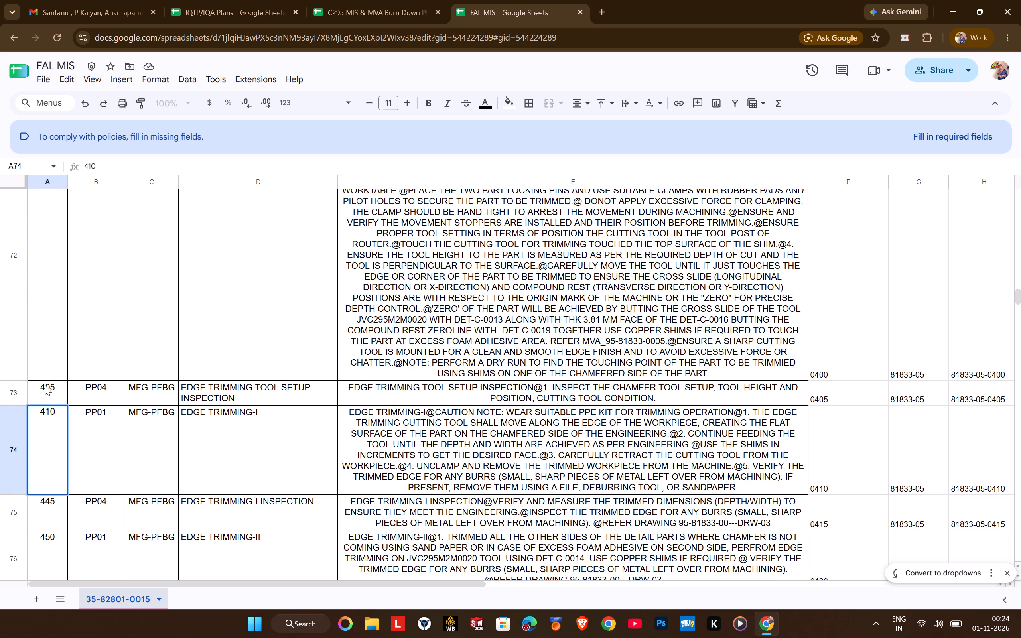
click(55, 502)
text(415)
click(52, 542)
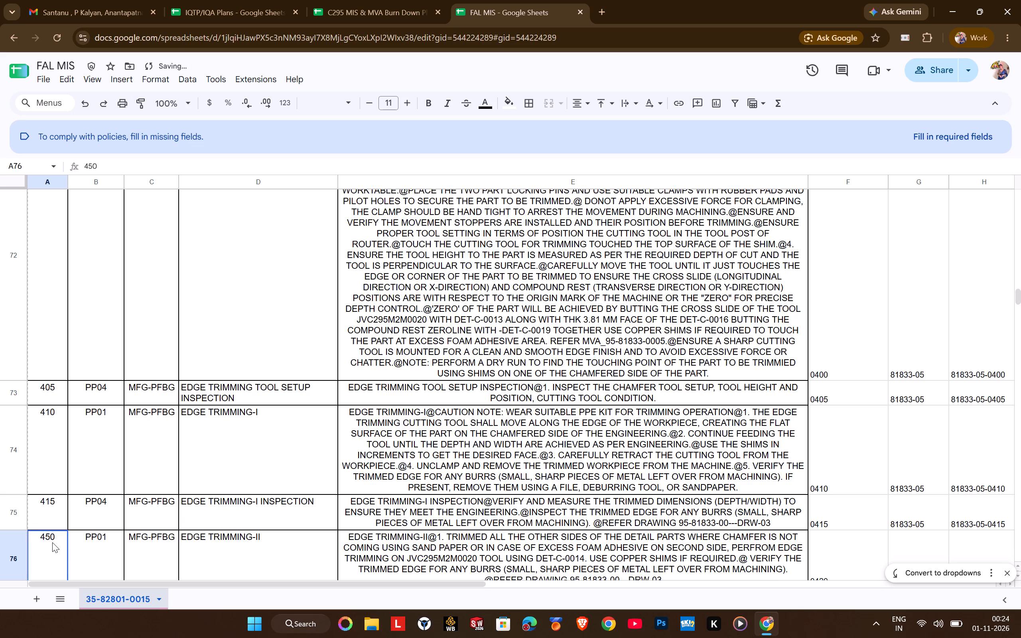
text(420)
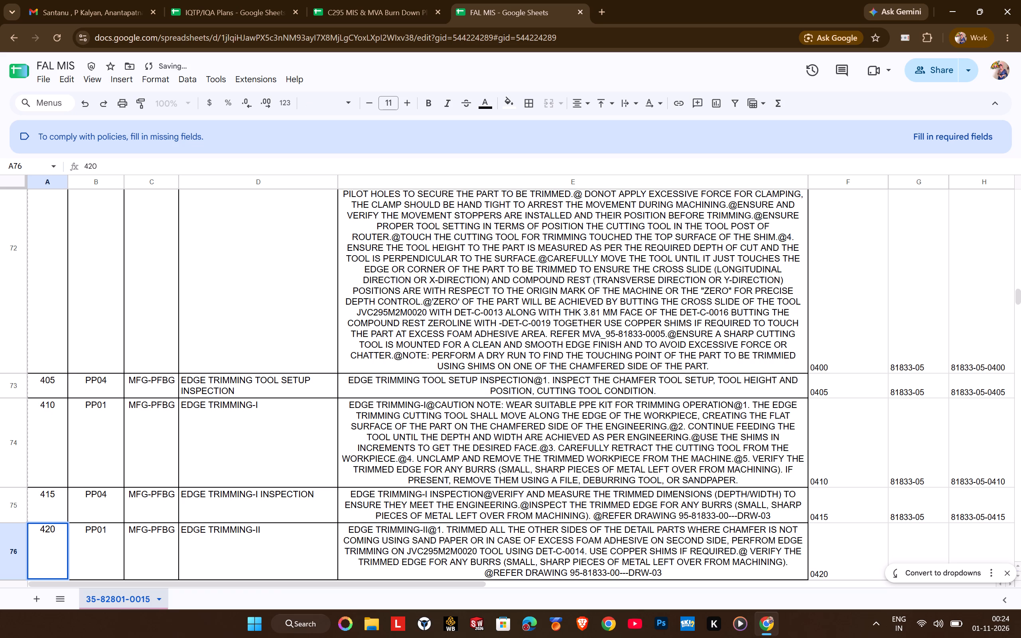
click(90, 520)
scroll(90, 520, down, 1)
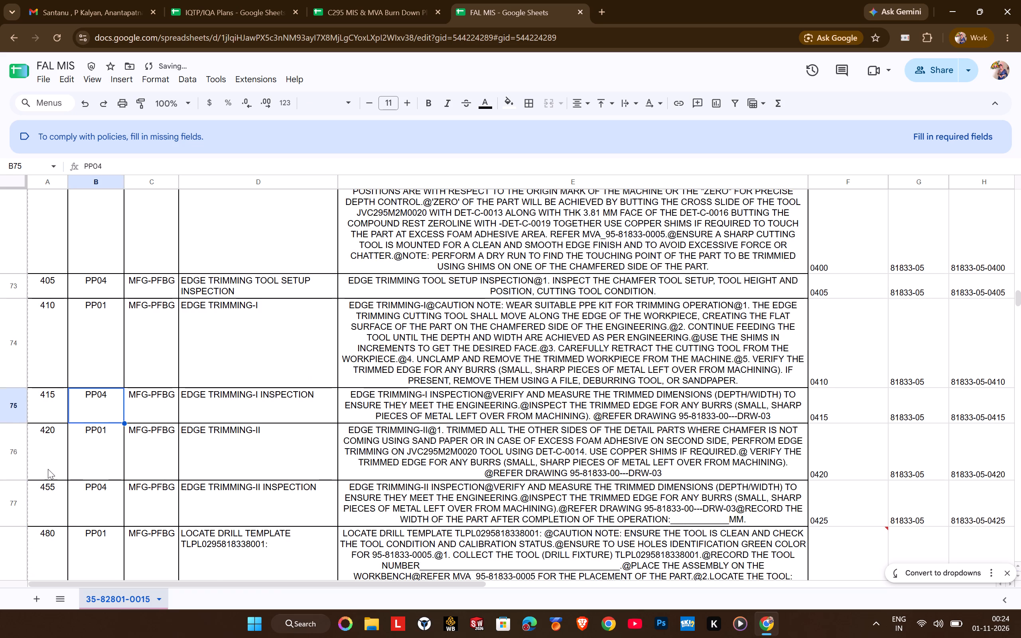
scroll(47, 467, down, 1)
click(52, 390)
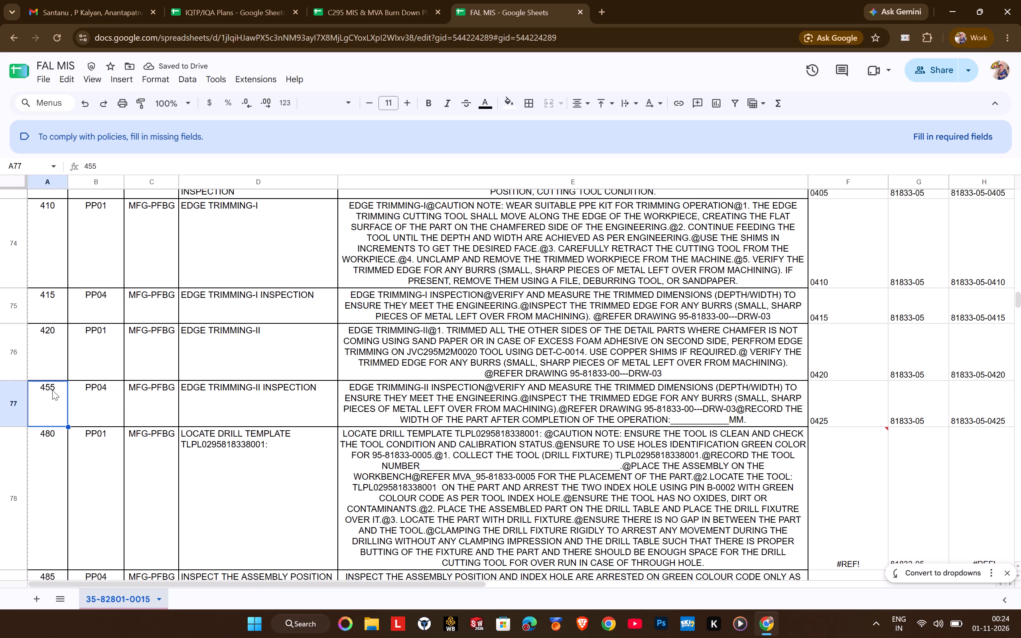
text(425)
Renumber the activities LOCATE DRILL TEMPLATE as 430 and INSPECT THE ASSEMBLY POSITION AND INDEX as 435.
click(49, 453)
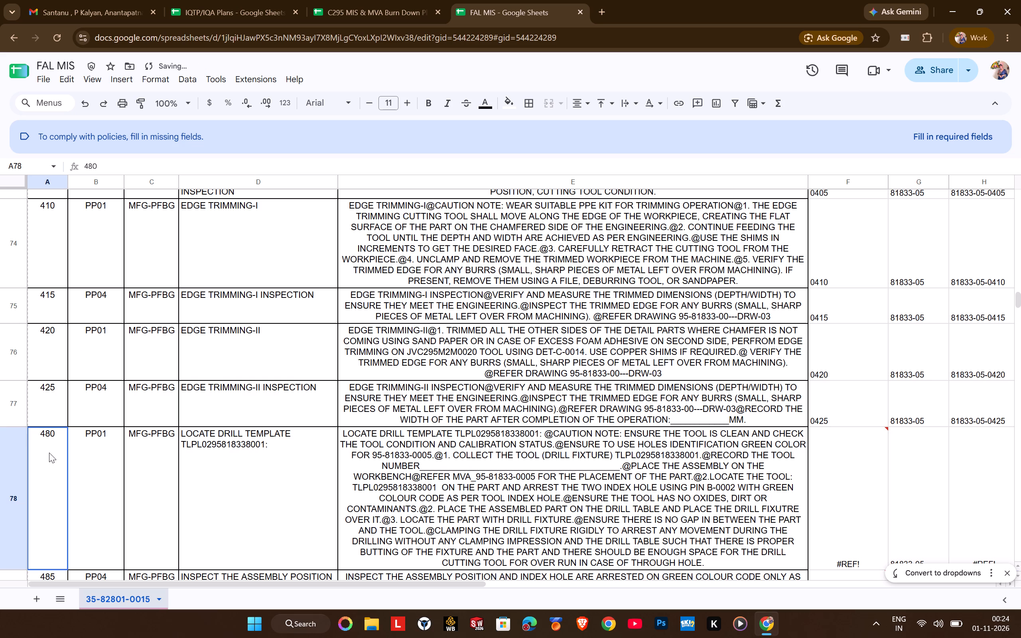
text(430)
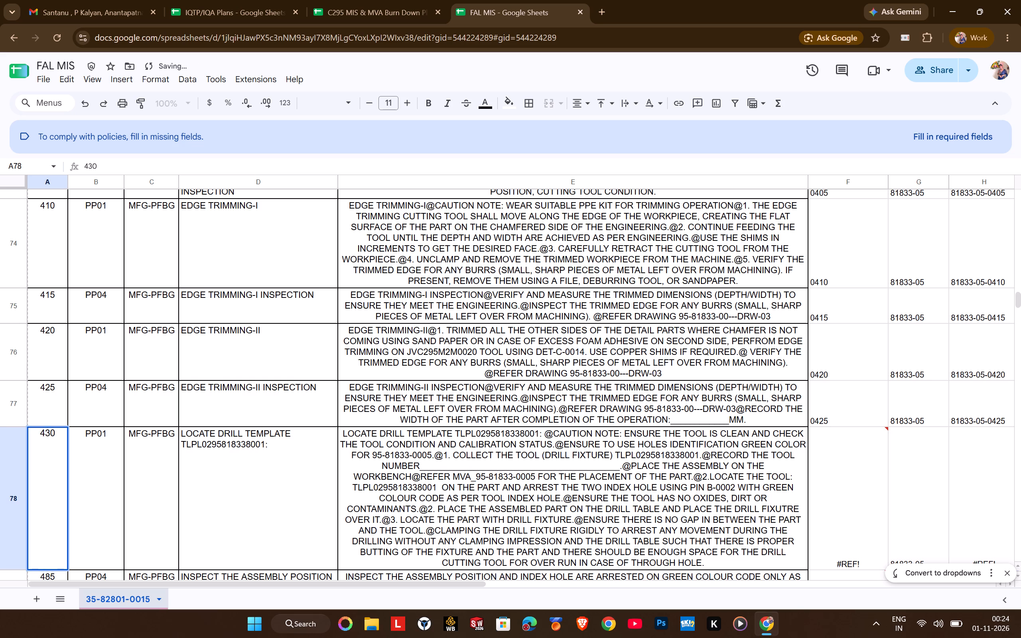
click(114, 476)
scroll(112, 477, down, 2)
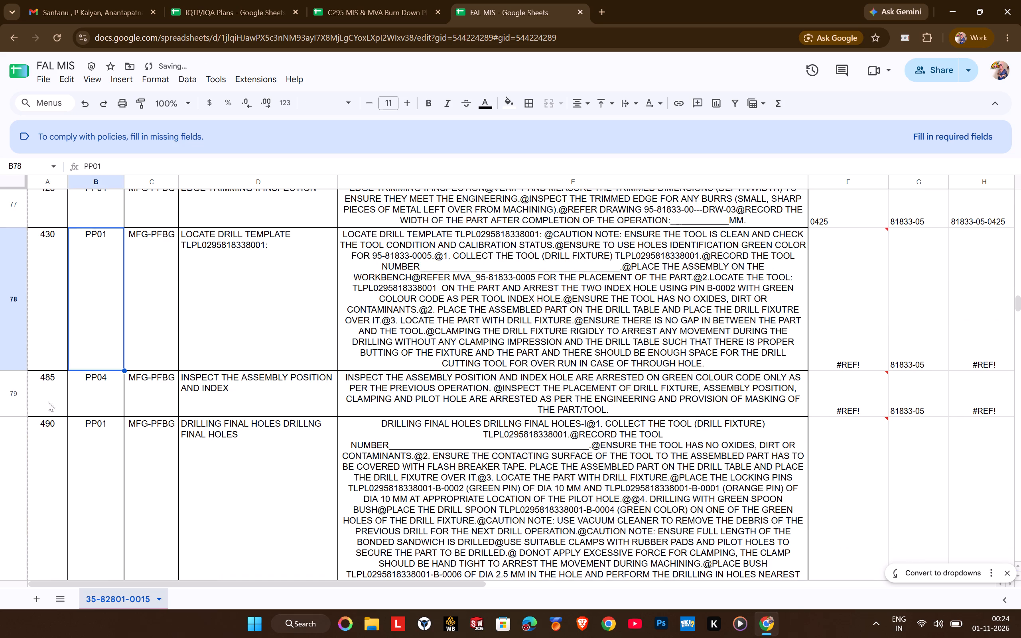
click(43, 386)
text(435)
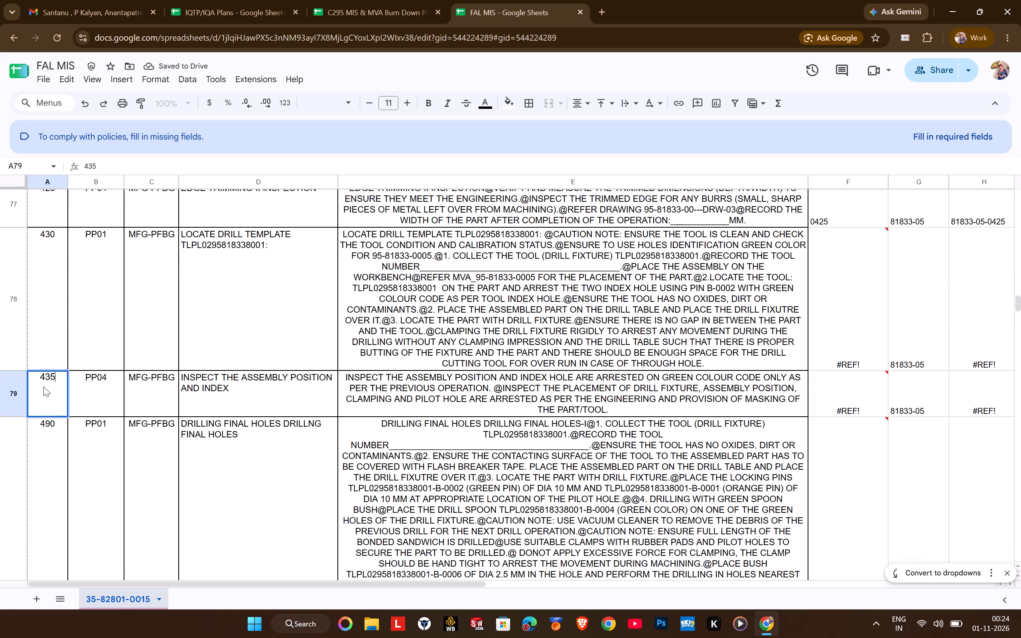
Renumber the activity for drilling the final holes as 440 and the inspection of the drilled final holes as 445.
click(56, 435)
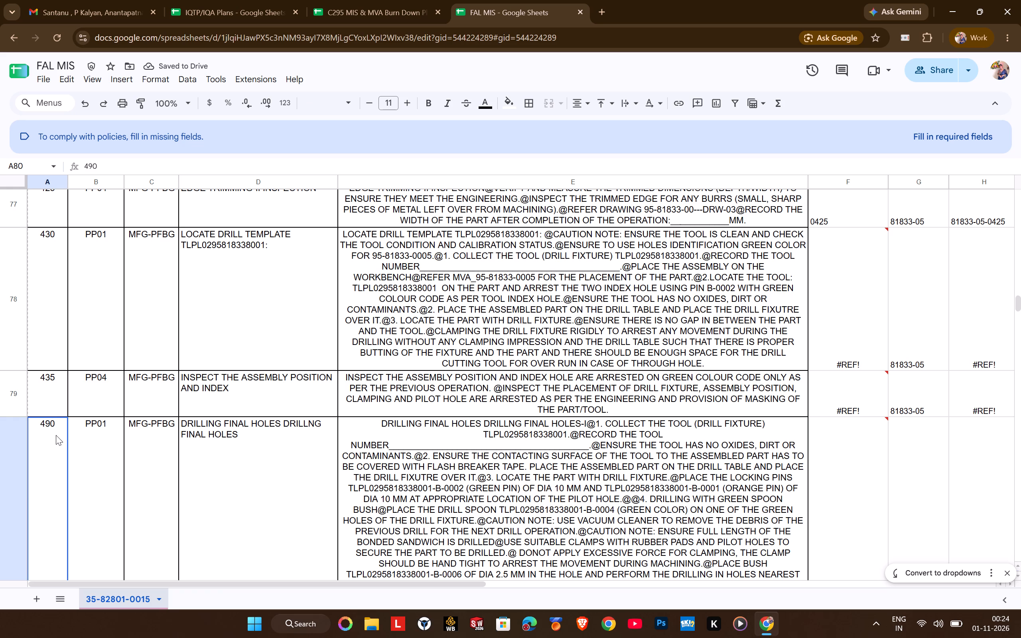
text(440)
key(Down)
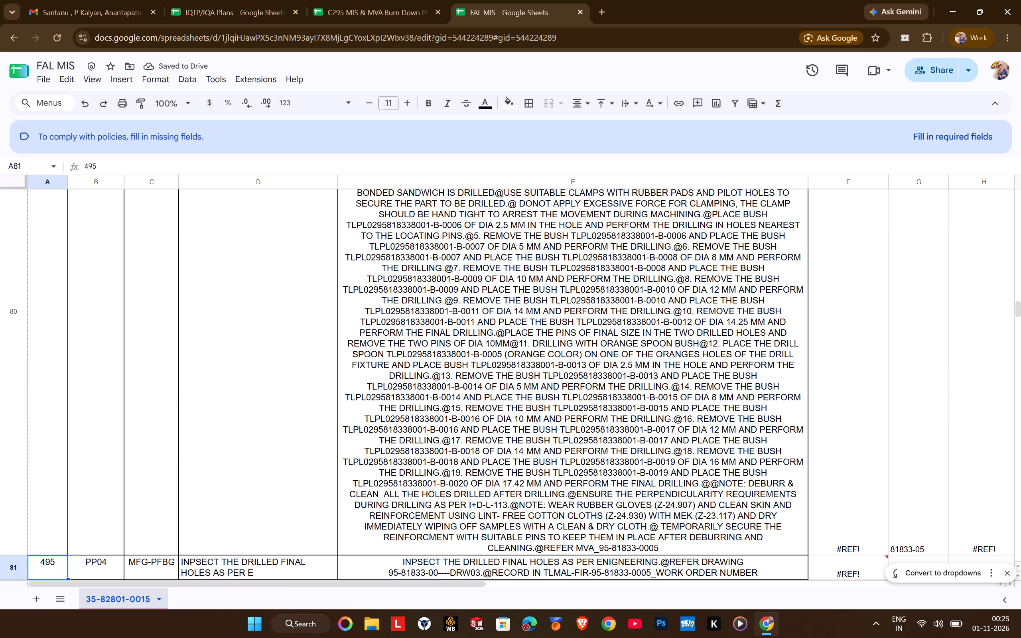
text(445)
key(Down)
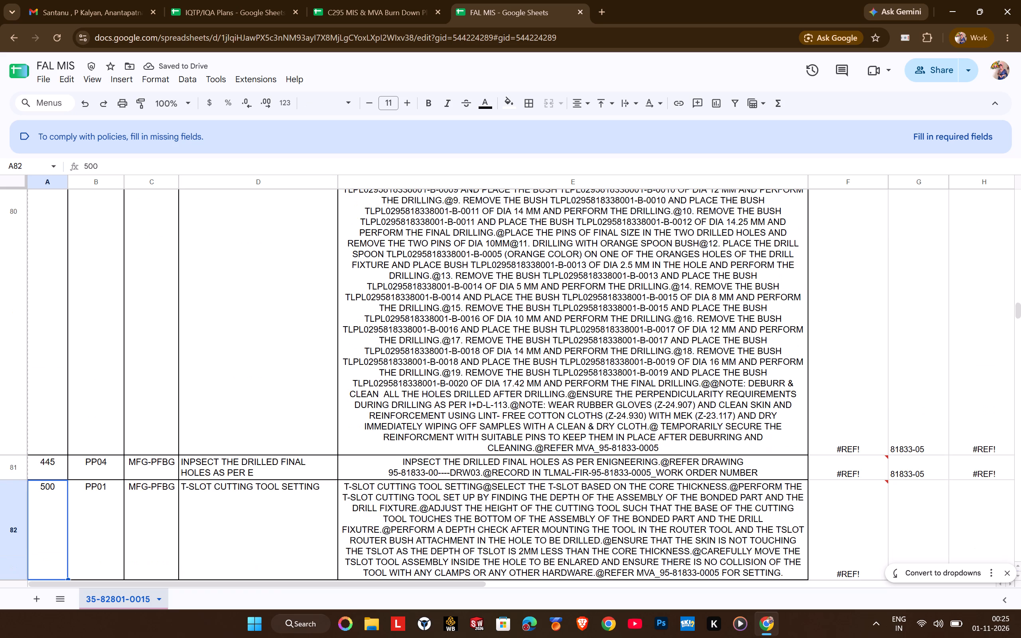
Renumber T-SLOT CUTTING TOOL SETTING as 450, ENLARGING CORE HOLE as 460 and INSPECT THE ENLARGED CORE DIAMETER as 465.
text(450)
key(Down)
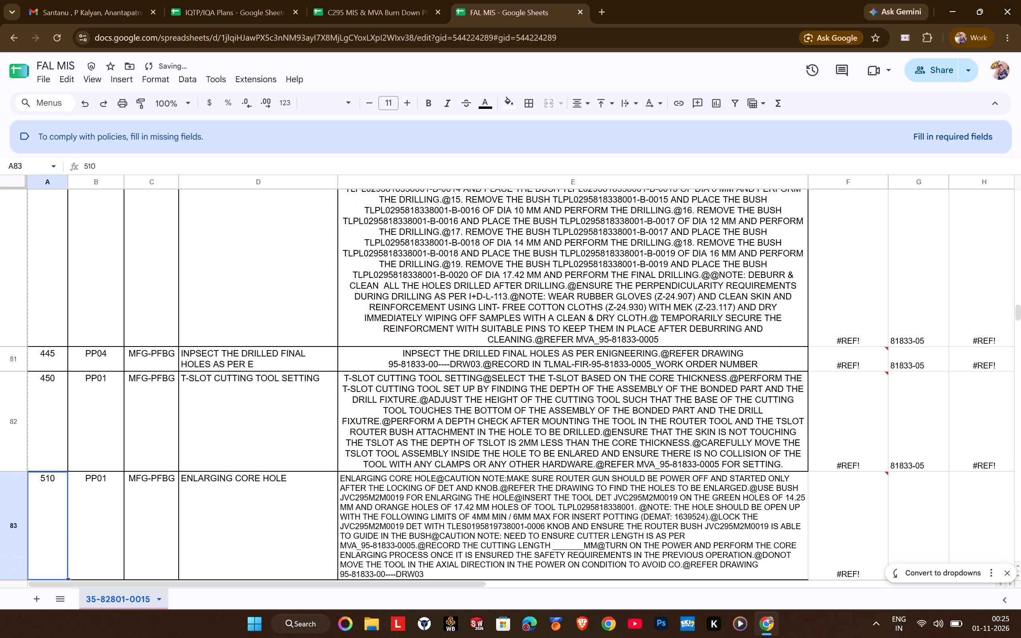
text(460)
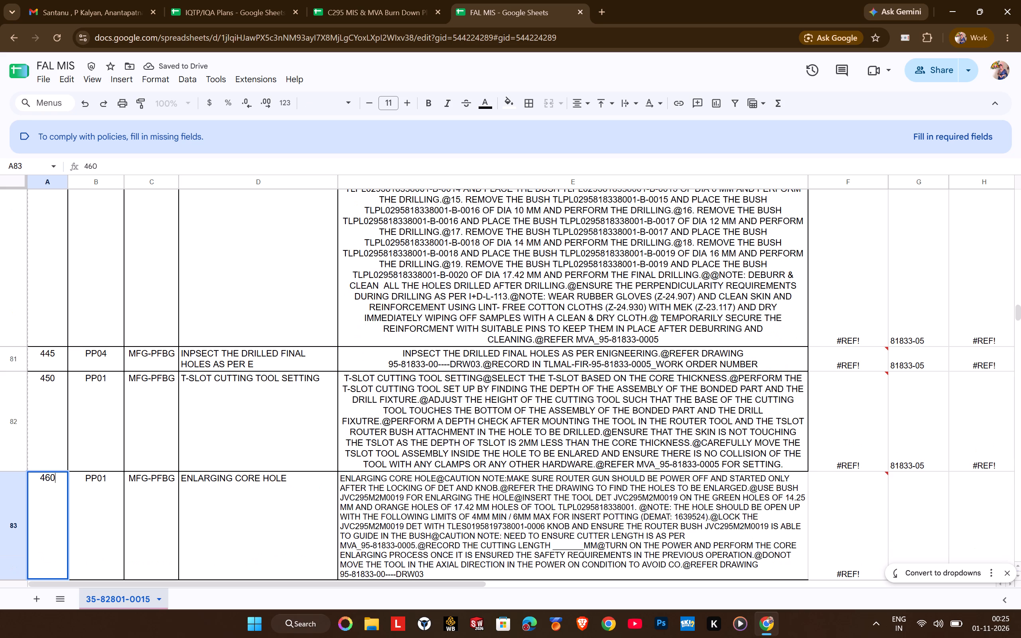
key(Down)
text(465)
key(Down)
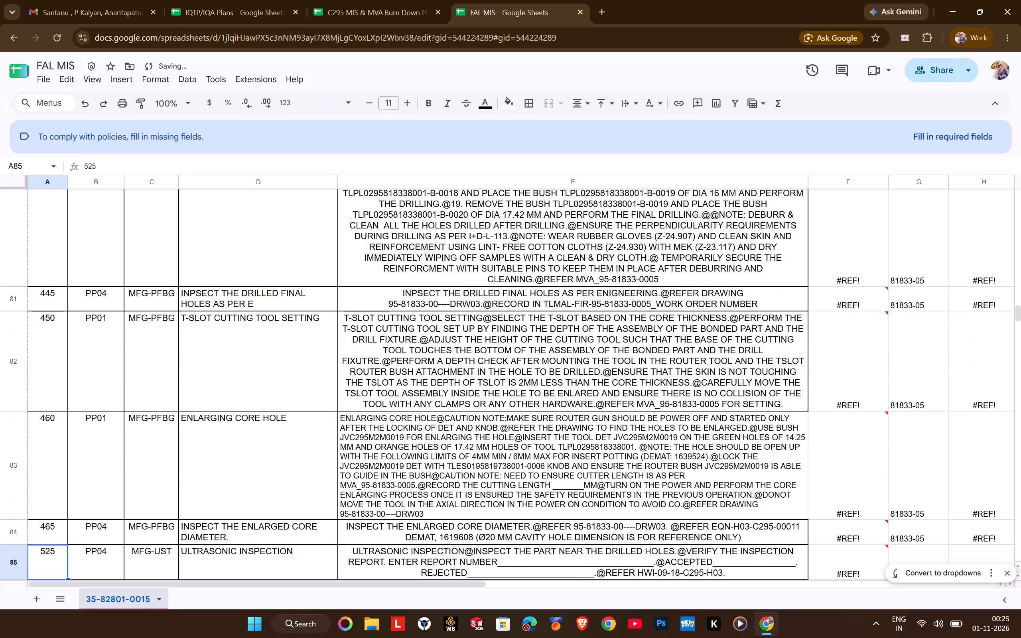
Renumber ULTRASONIC INSPECTION as 475, MASKING & INSERT INSTALLATION as 480, PREPERATION OF EPOXY RESIN as 490 and INSERT POTTING as 500.
text(475)
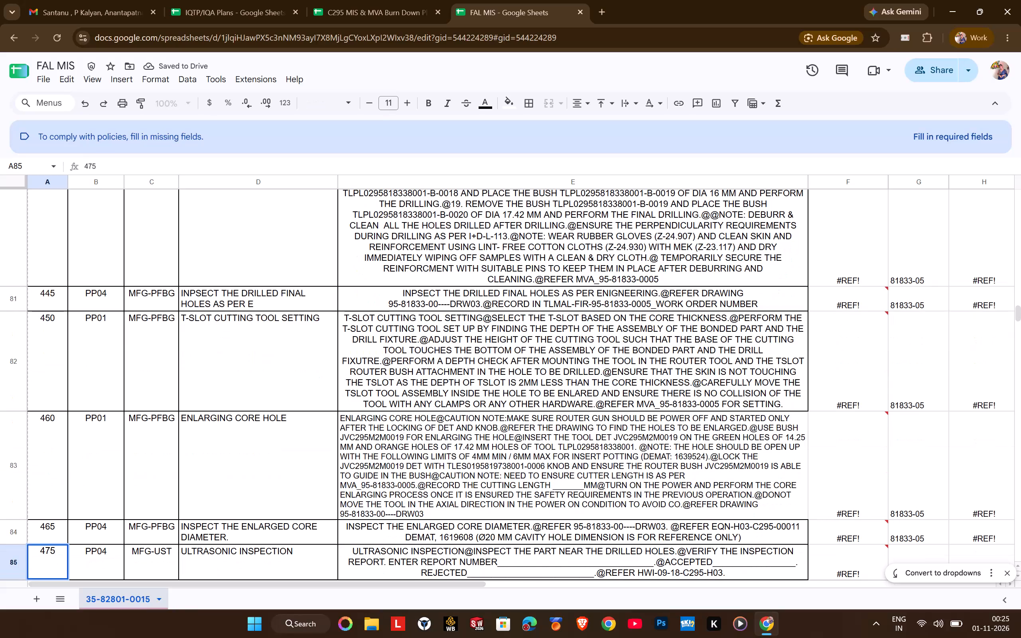
key(Down)
text(480)
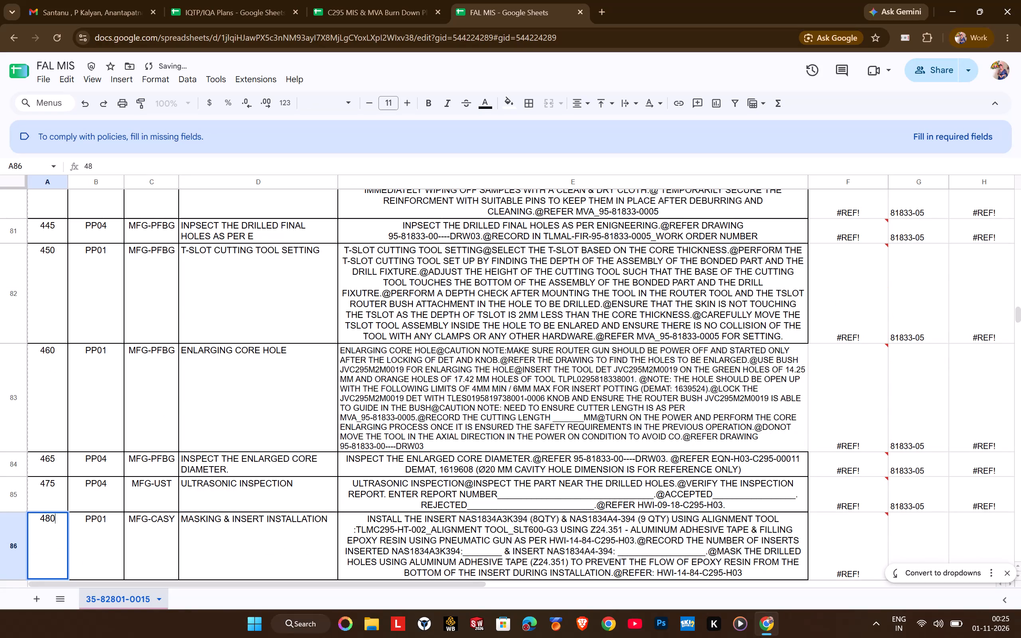
key(Down)
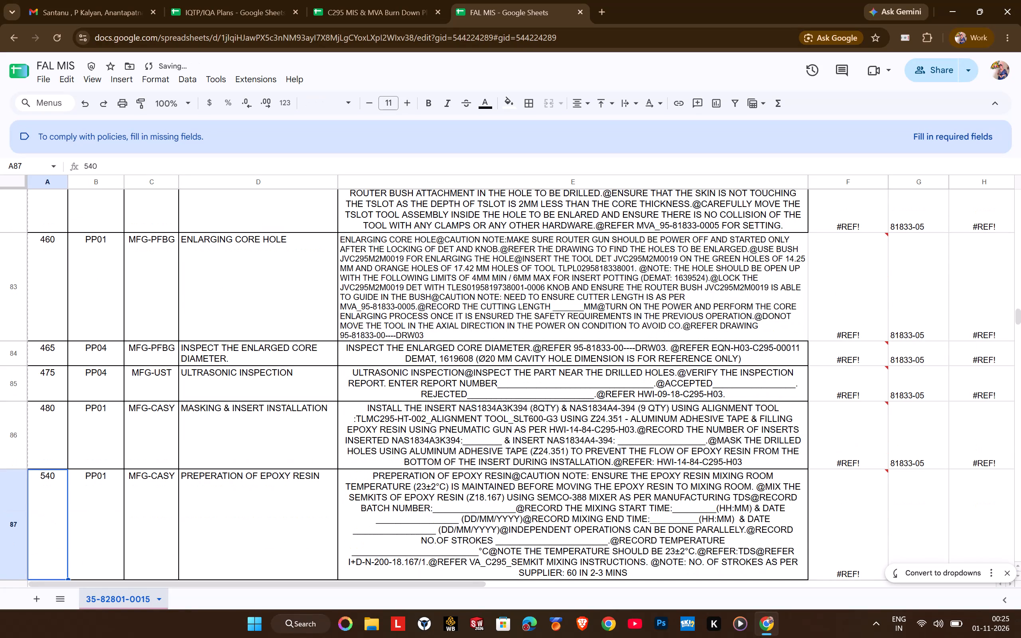
text(490)
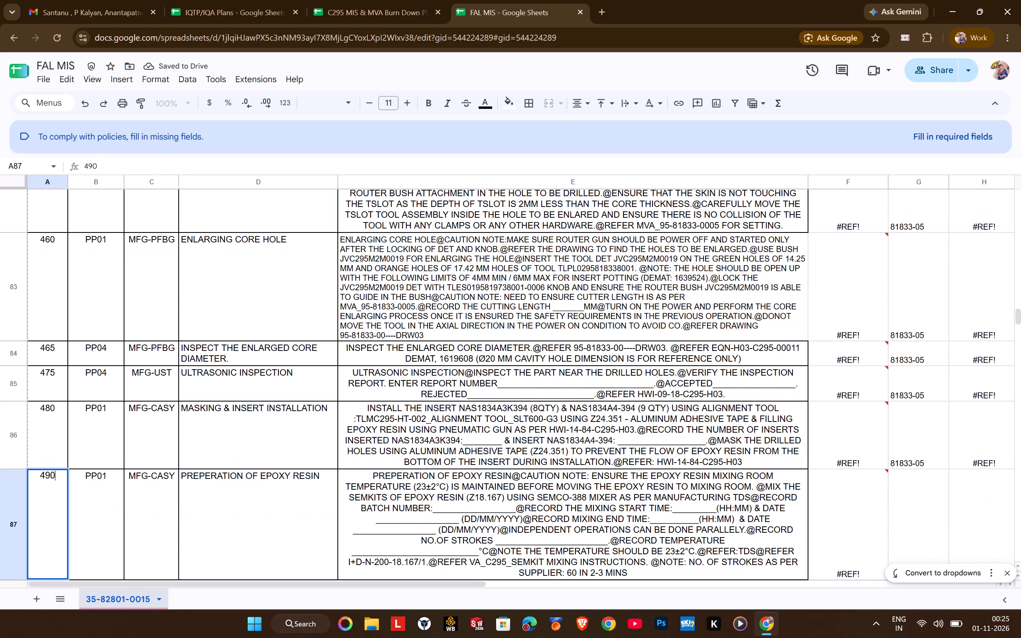
key(Down)
text(500)
key(Down)
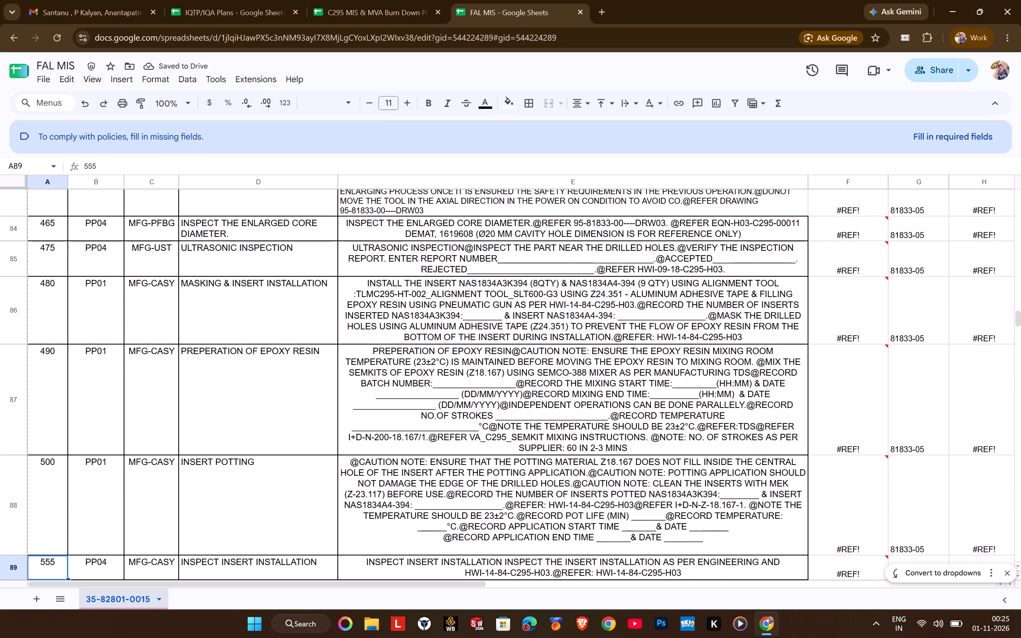
Renumber INSPECT INSERT INSTALLATION as 505, CURE OF EPOXY RESIN as 510 and INSPECT THE CURING as 515.
text(55)
key(BackSpace)
text(05)
key(Down)
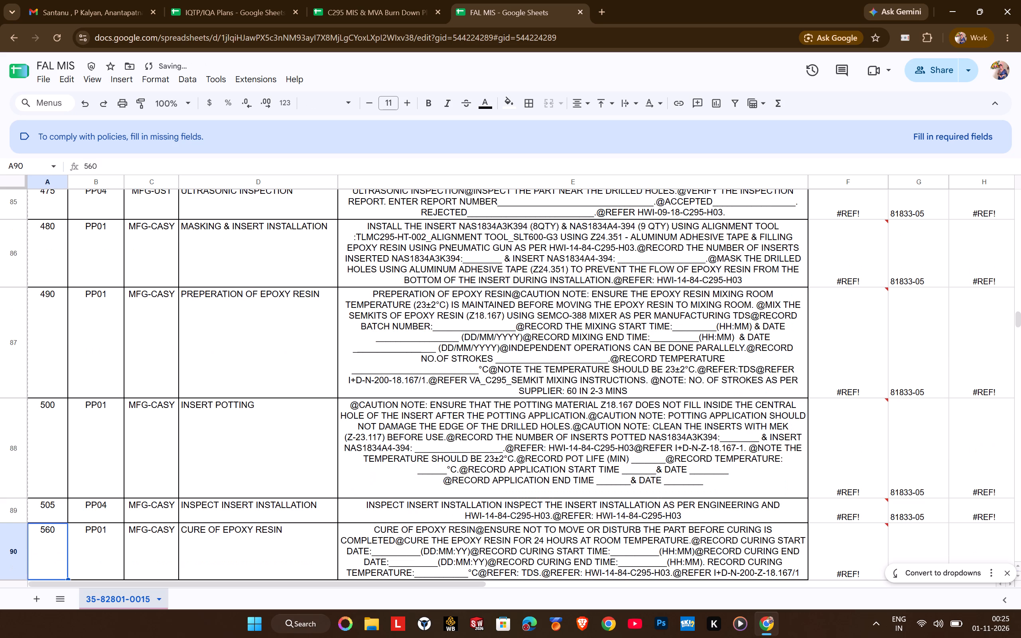
text(510)
key(Down)
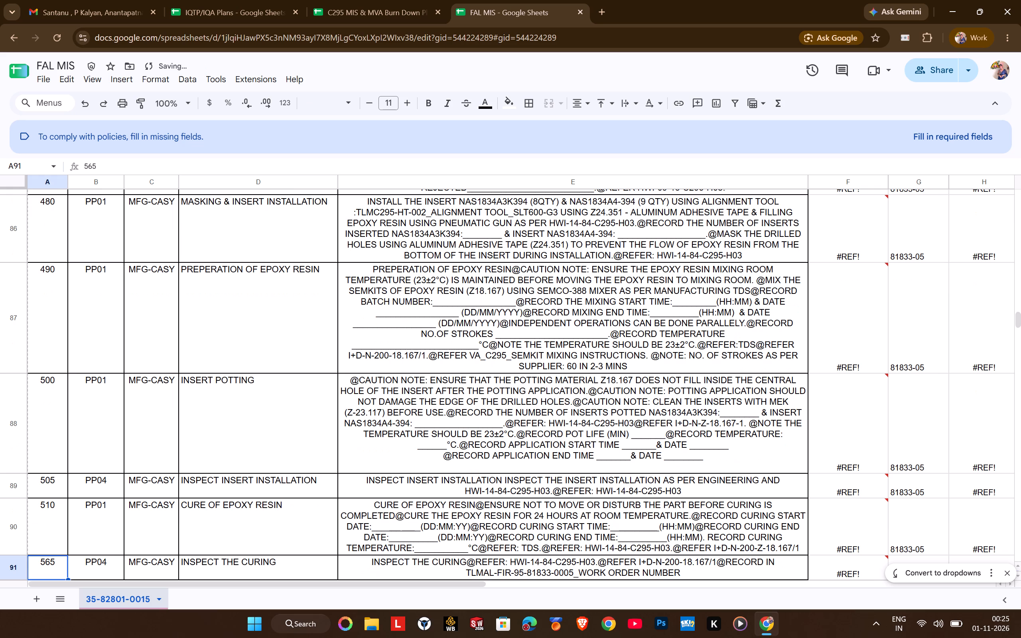
text(515)
key(Down)
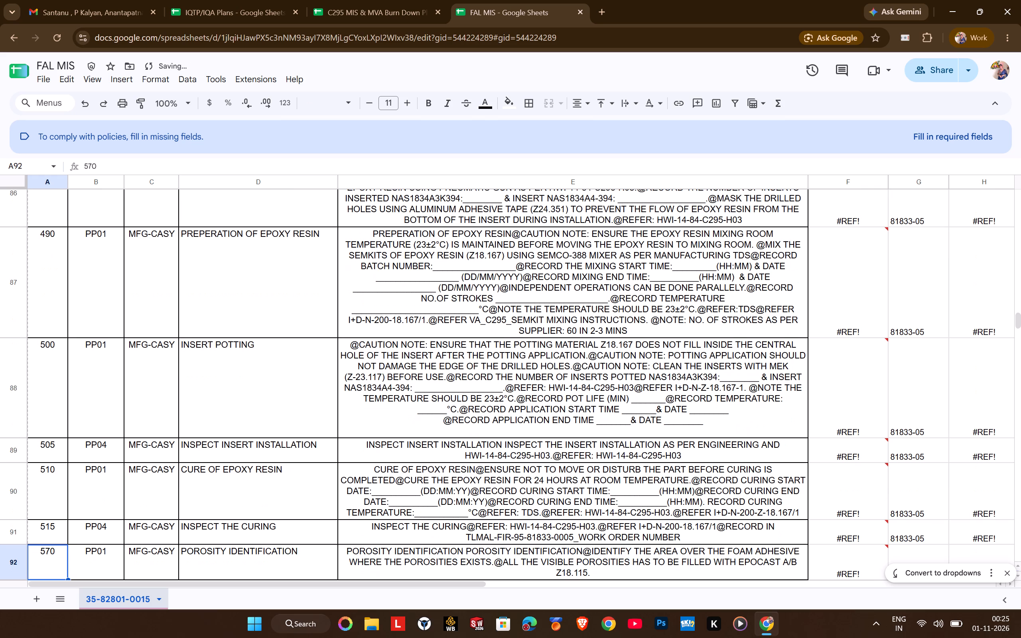
Renumber POROSITY IDENTIFICATION as 520, FOAM ADHESIVE SURFACE CLEANING as 530, MASKING as 540 and the INSPECT activity below it as 545.
text(520)
key(Down)
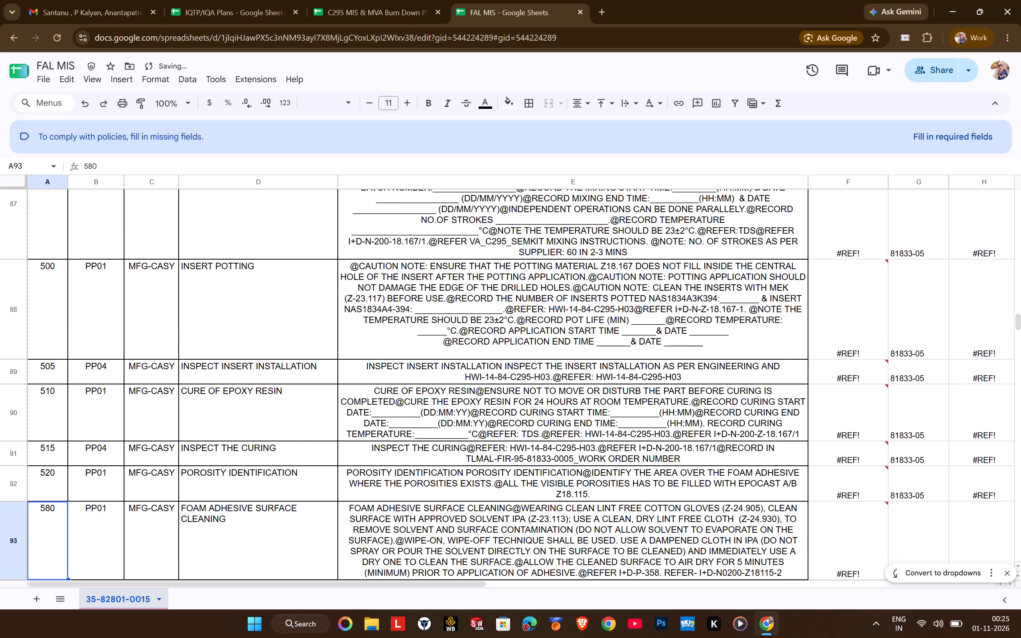
text(530)
key(Right)
key(Left)
key(Down)
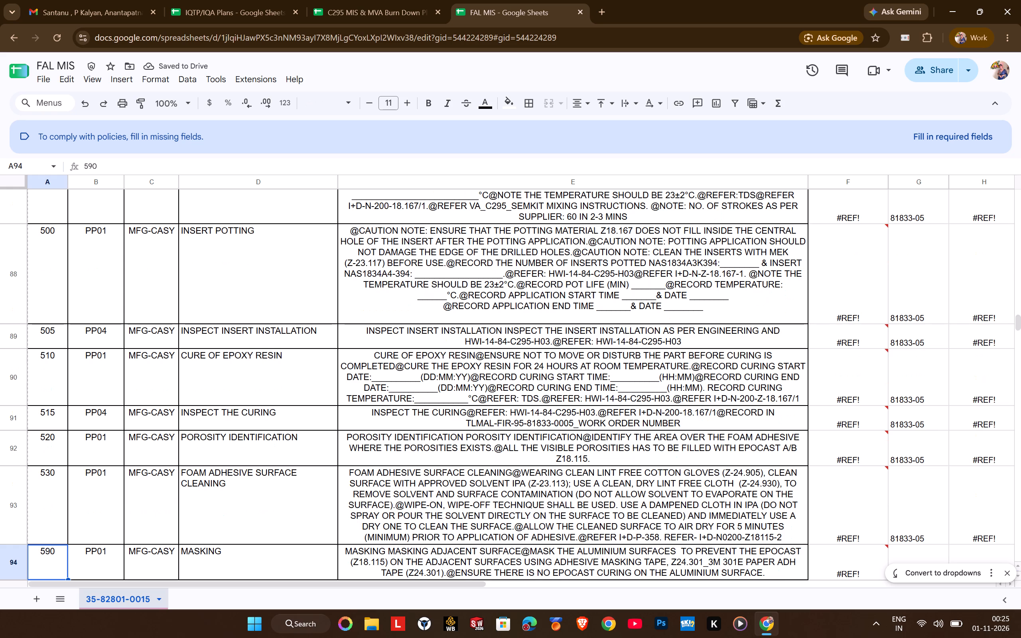
text(540)
key(Down)
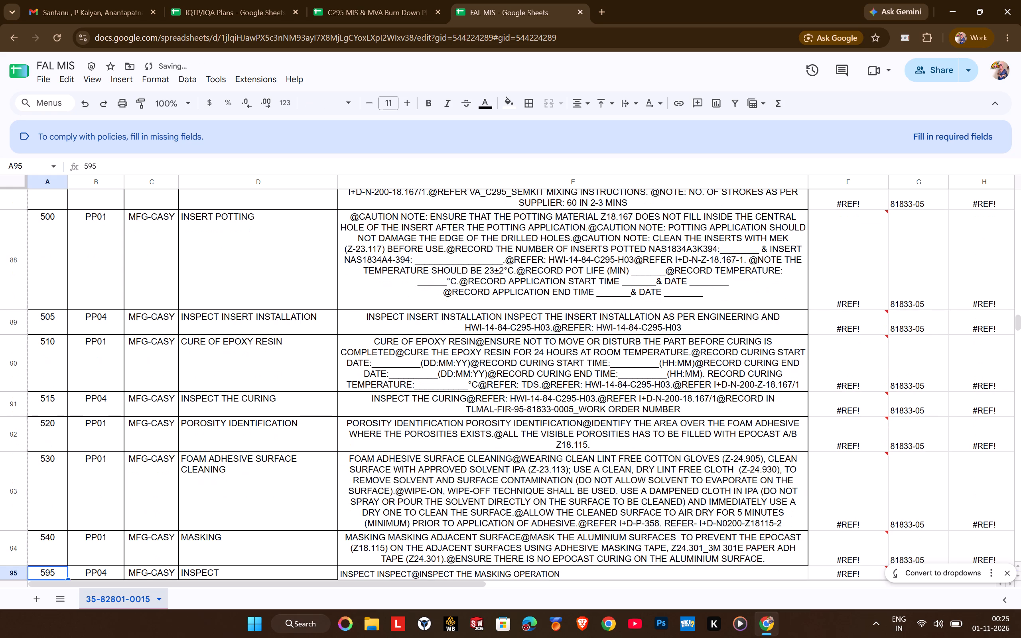
text(545)
key(Down)
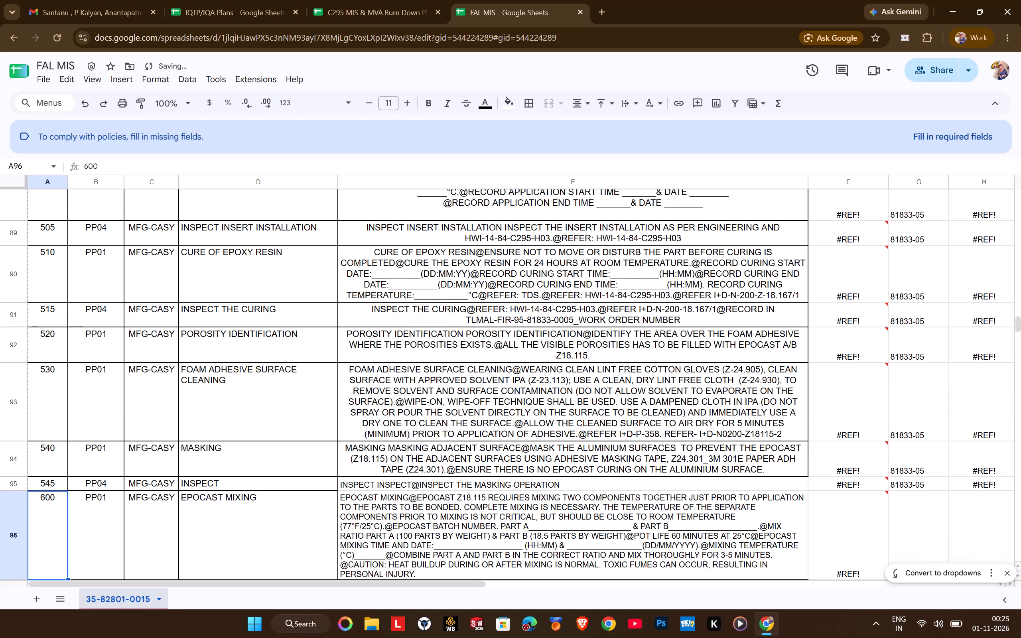
Renumber the activities EPOCAST MIXING as 550, EPOCAST APPLICATION as 560 and EPOCAST INSPECTION as 565.
text(550)
key(Down)
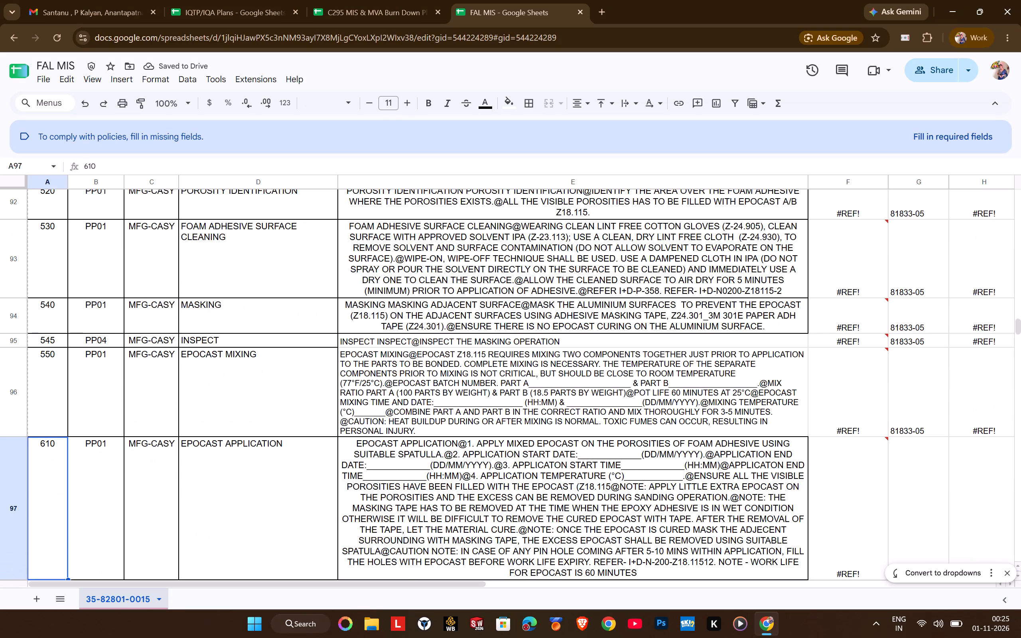
text(560)
key(Down)
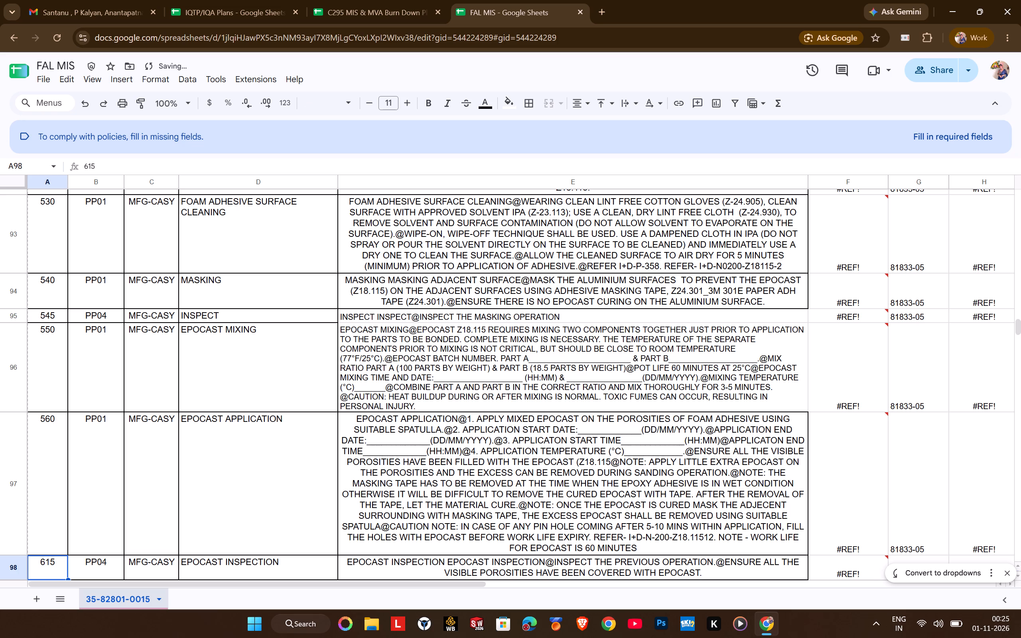
text(565)
key(Down)
Renumber EPOCAST CURING as 570, VISUALLY INSPECT THE CURED EPOCAST as 575 and EPOCAST SANDING as 580.
text(570)
key(Down)
text(575)
key(Down)
text(580)
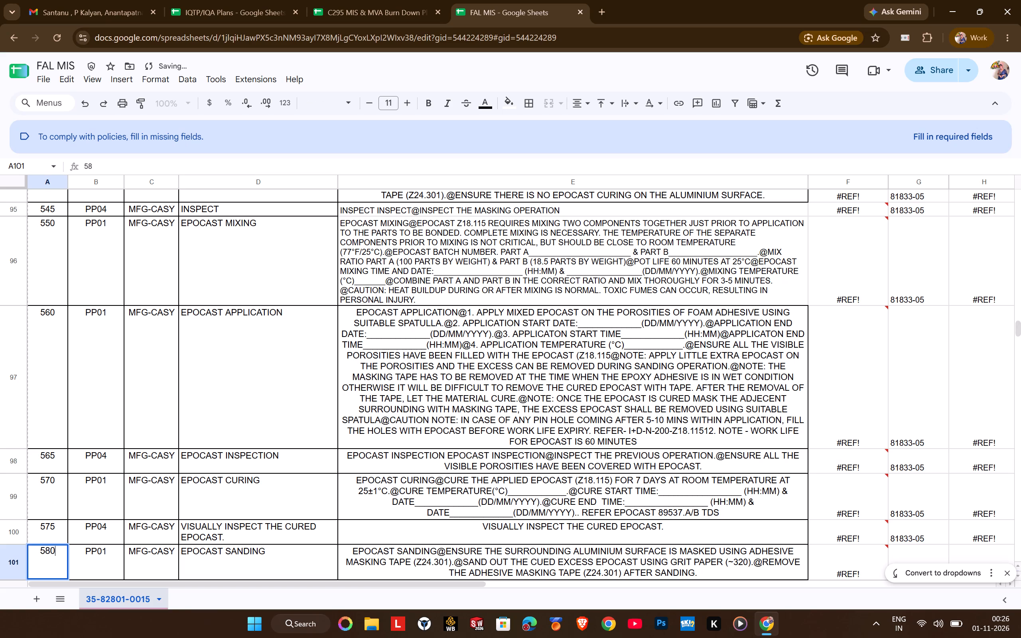
Renumber SURFACE PREPARATION FOR PORE FILLER as 590 and DIMENSIONAL INSPECTION as 595.
key(Down)
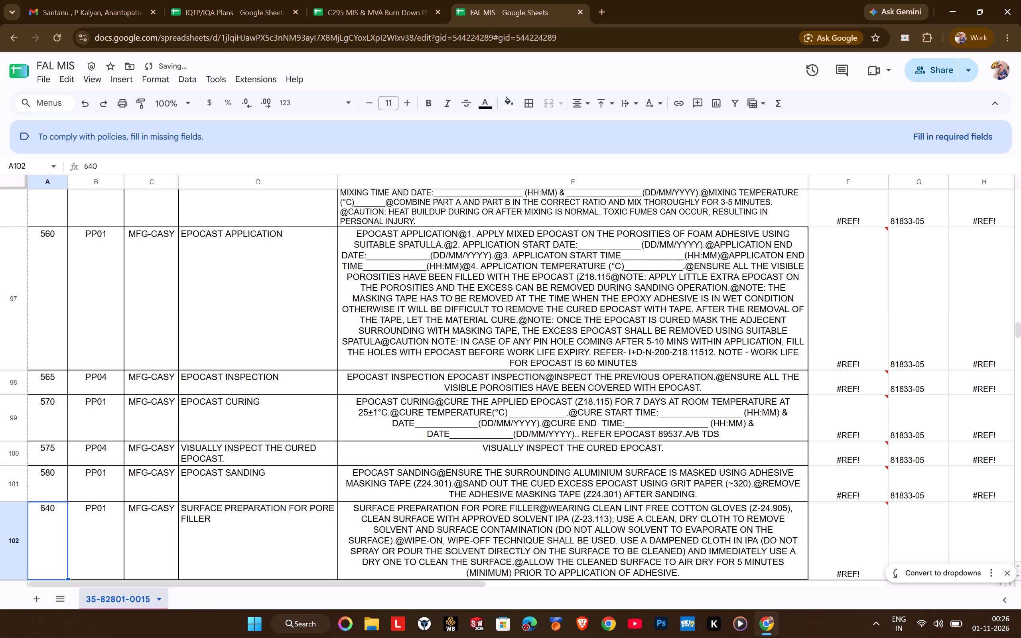
text(590)
key(Down)
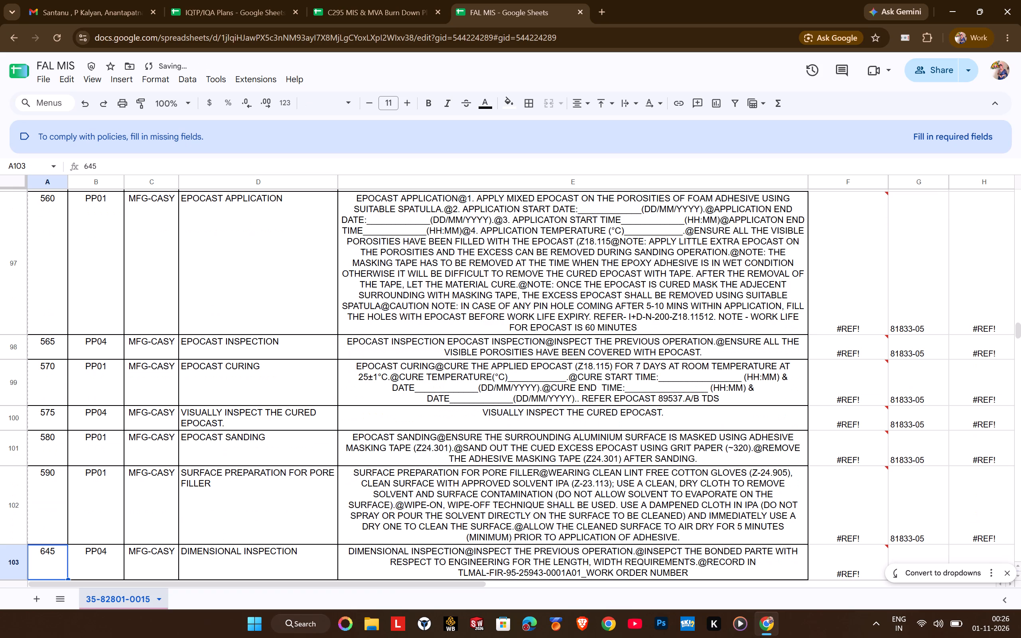
text(595)
key(Down)
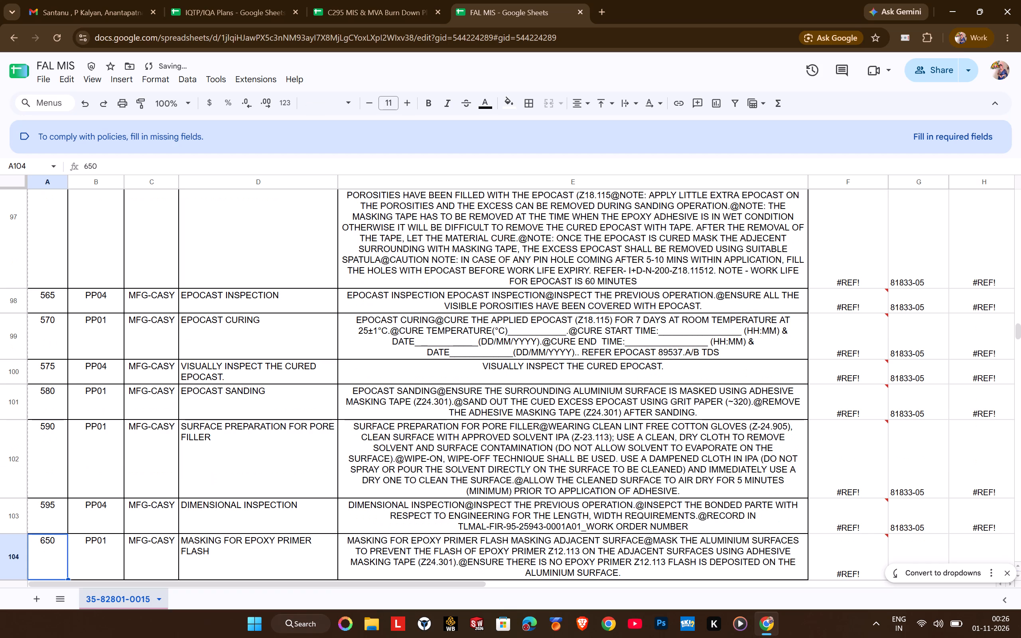
Renumber MASKING FOR EPOXY PRIMER FLASH as 600 and EPOXY PRIMER FLASH as 610.
text(600)
key(Right)
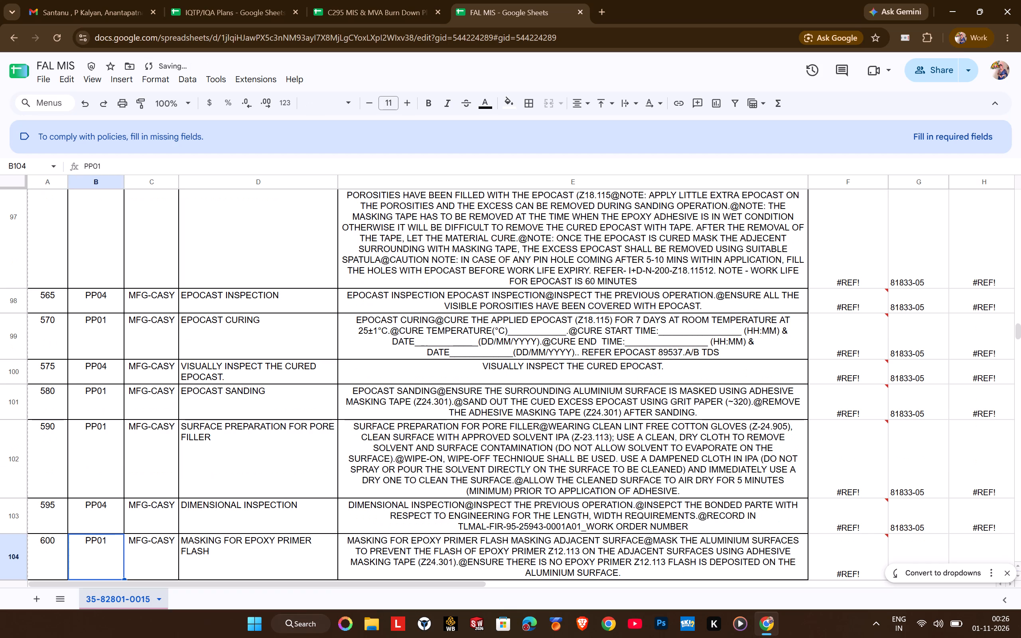
key(Left)
key(Down)
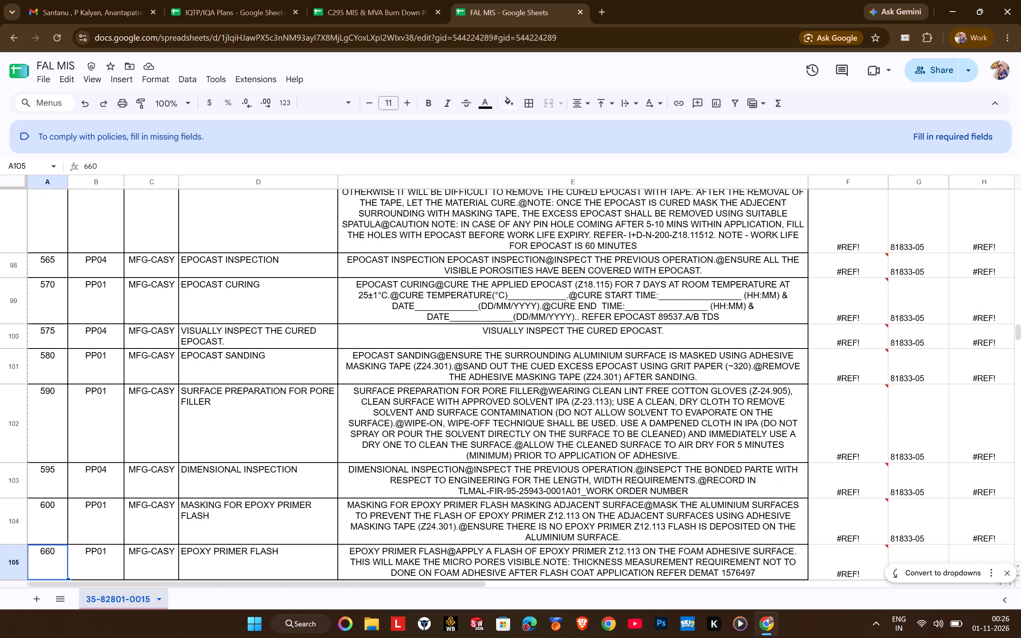
text(610)
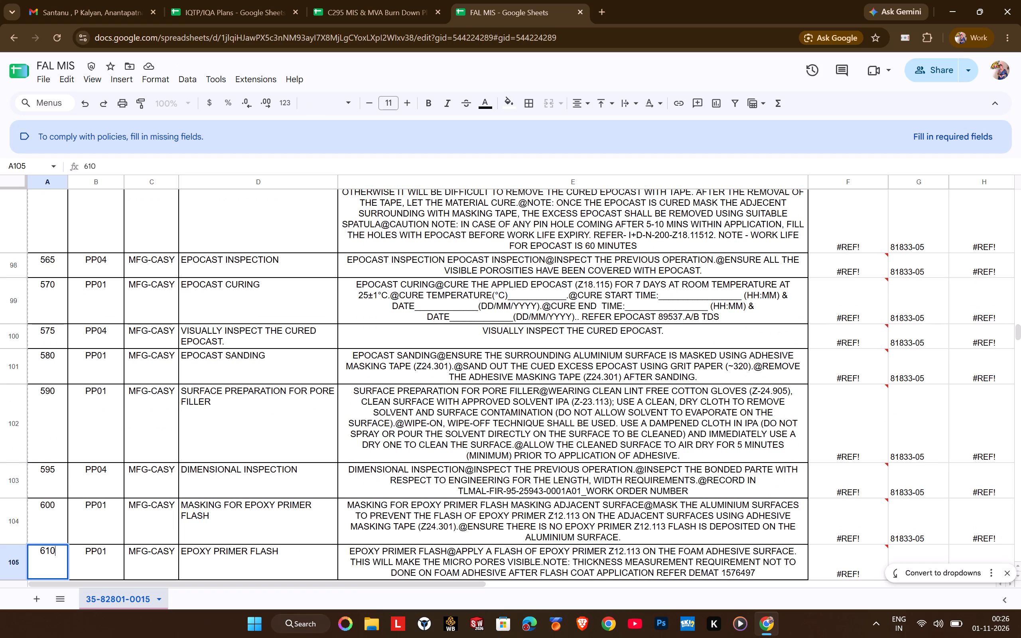
key(Down)
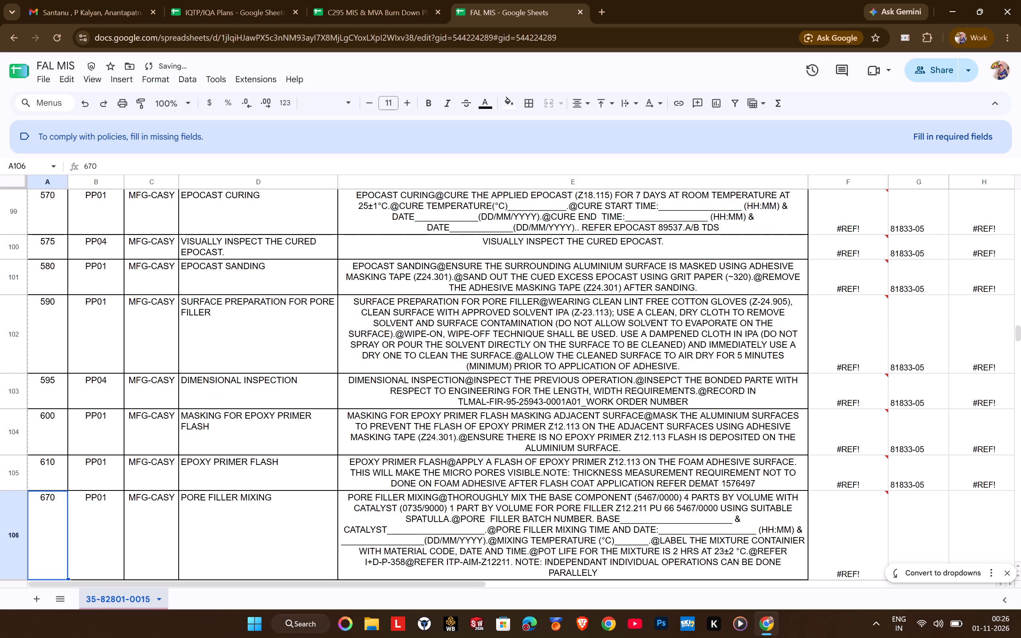
Renumber PORE FILLER MIXING as 620, INSPECT FULL COVERAGE OF FOAM ADHESIVE A as 625, PORE FILLER APPLICATION as 630 and PORE FILLER INSPECTION as 635.
text(620)
key(Down)
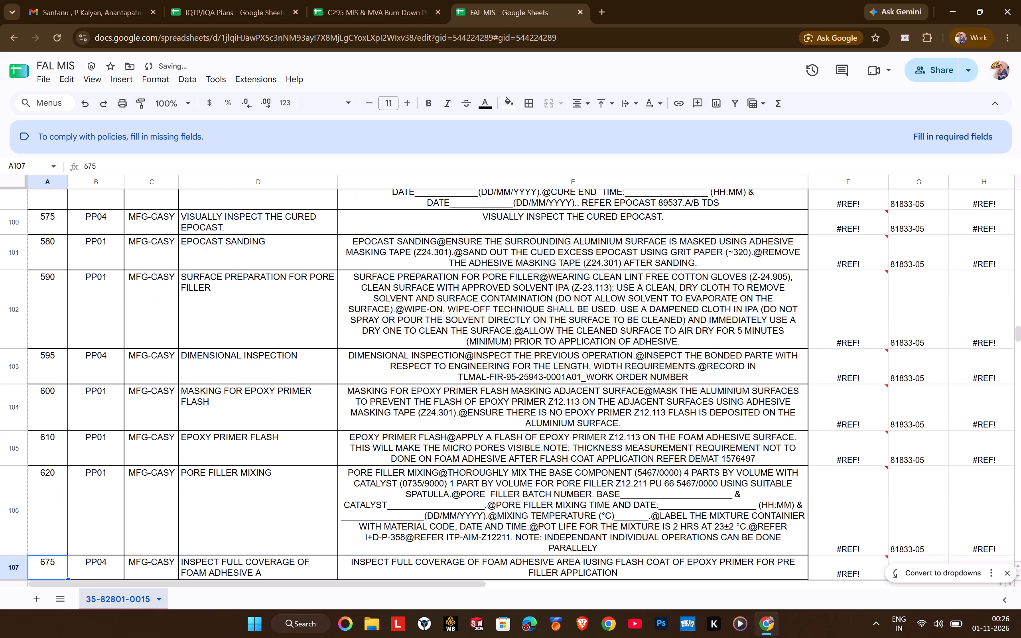
text(625)
key(Down)
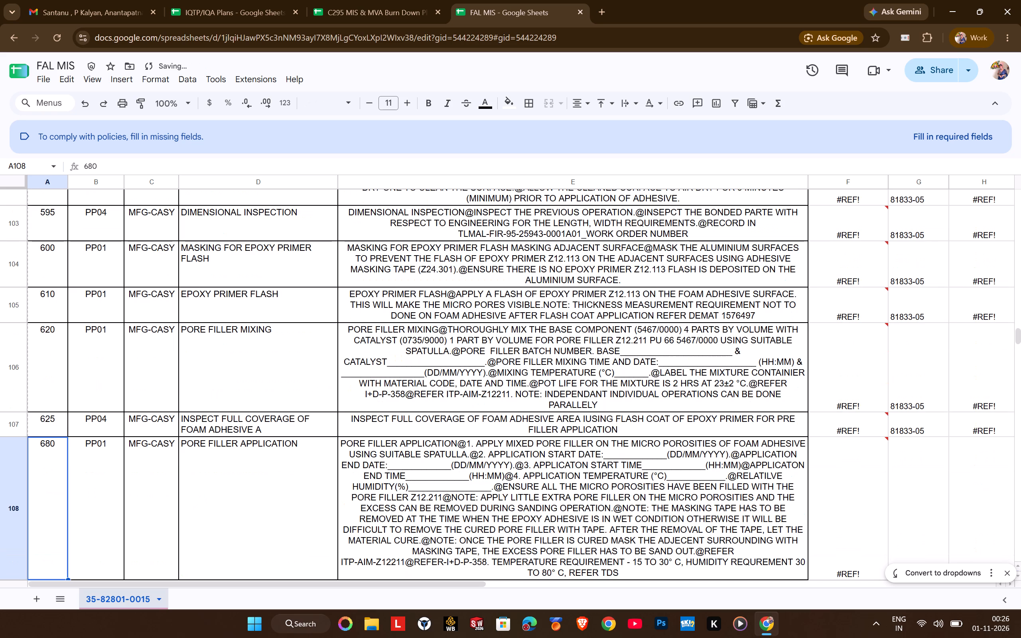
text(630)
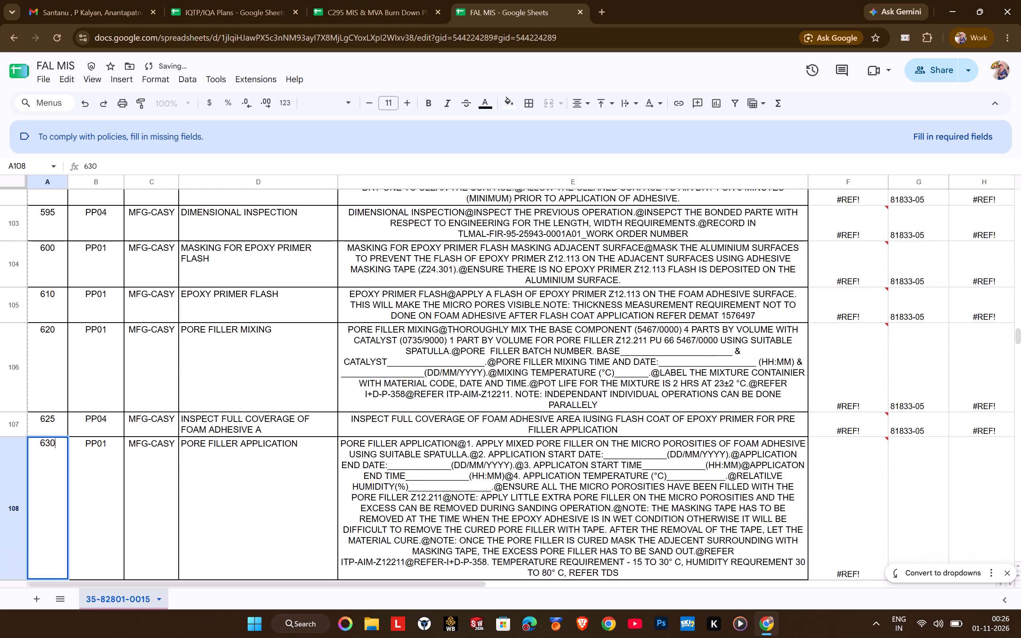
key(Down)
text(635)
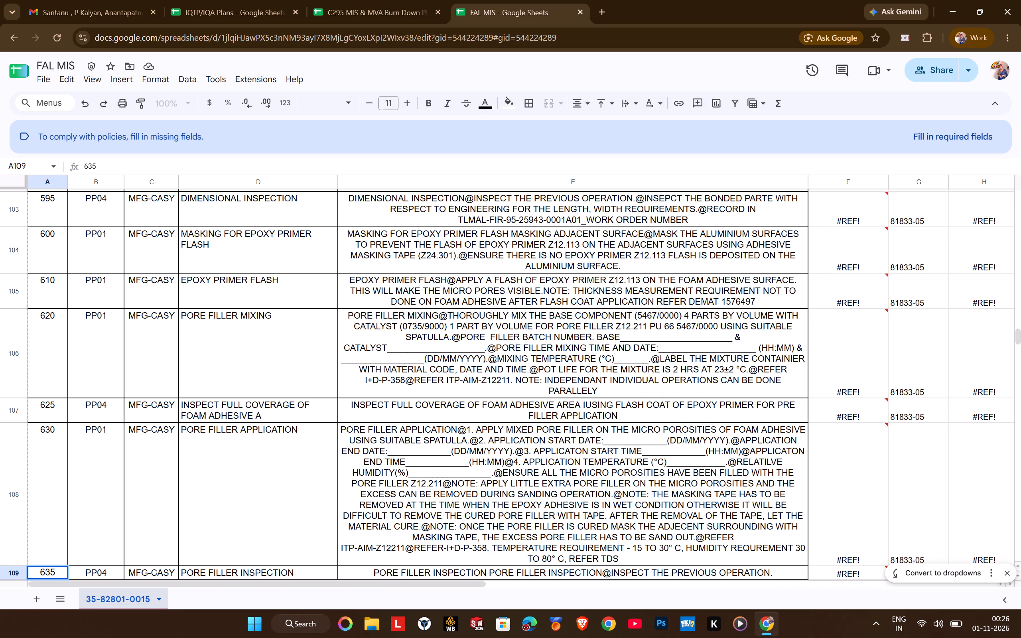
key(Down)
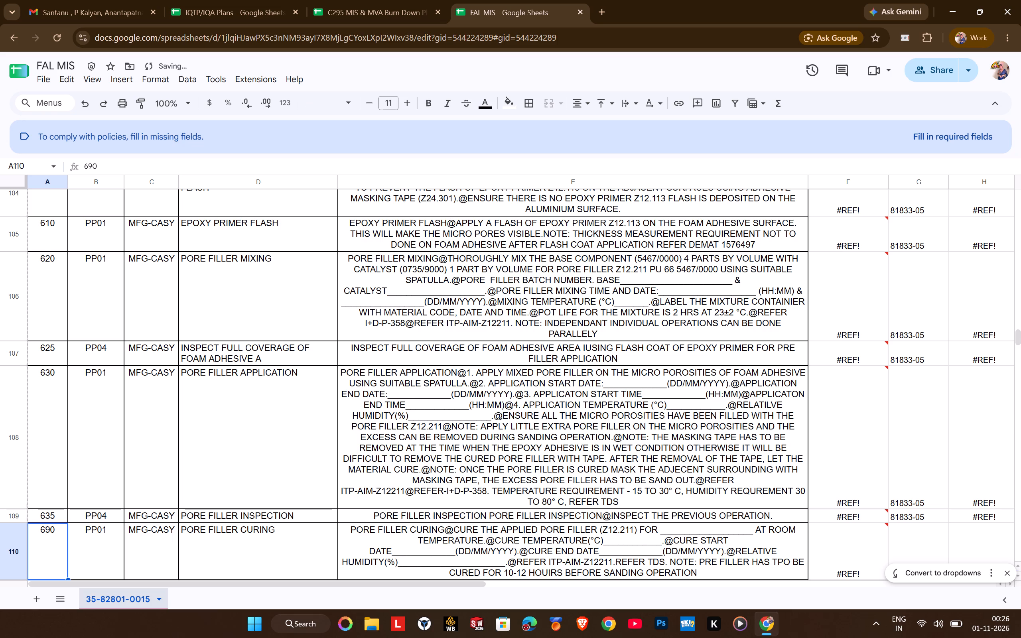
Renumber PORE FILLER CURING as 640, its curing inspection as 645, PORE FILLER SANDING as 650 and the cured pore filler inspection as 655.
text(640)
key(Down)
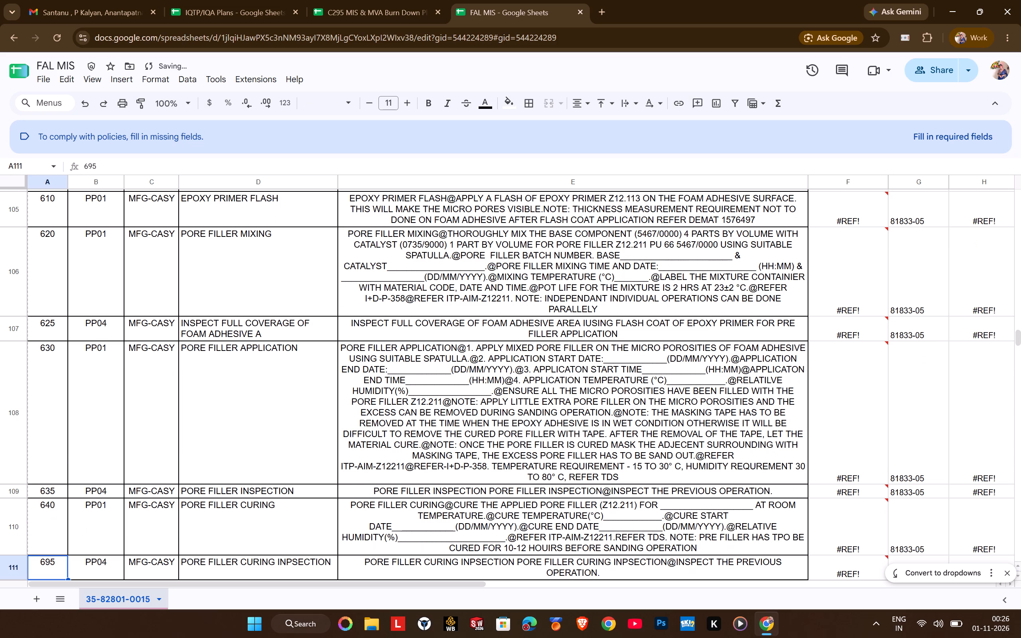
text(645)
key(Down)
text(650)
key(Down)
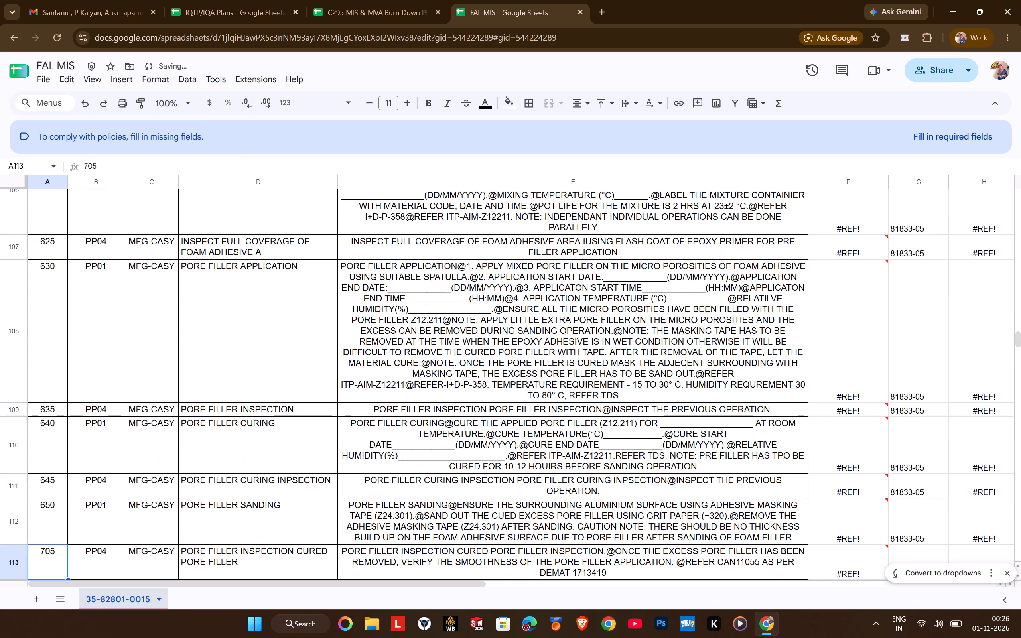
text(655)
key(Down)
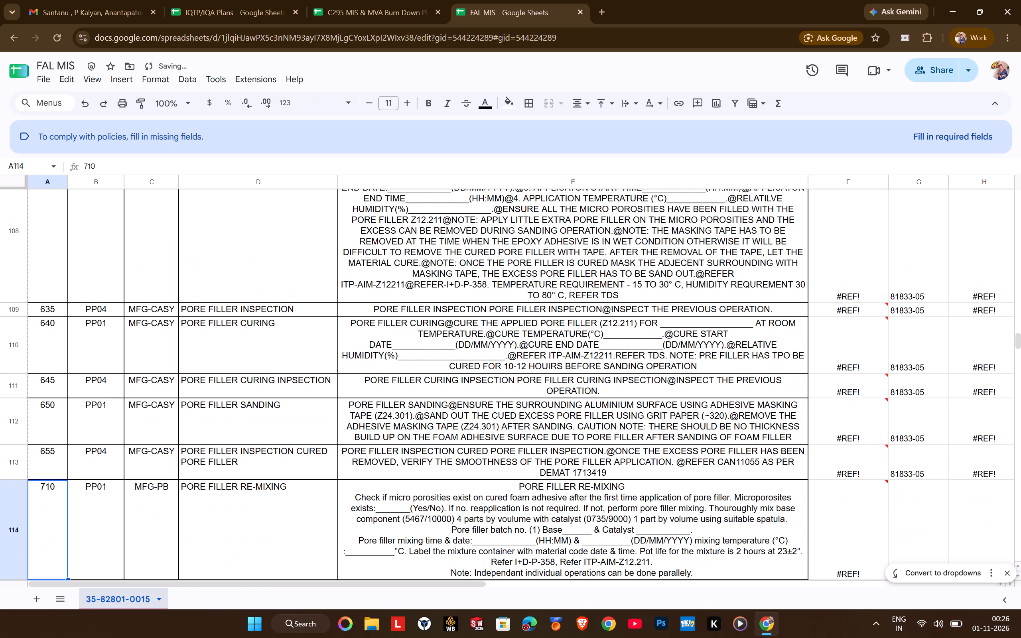
Renumber PORE FILLER RE-MIXING as 660, PORE FILLER RE-APPLICATION as 670 and PORE FILLER RE-INSPECTION as 675.
text(660)
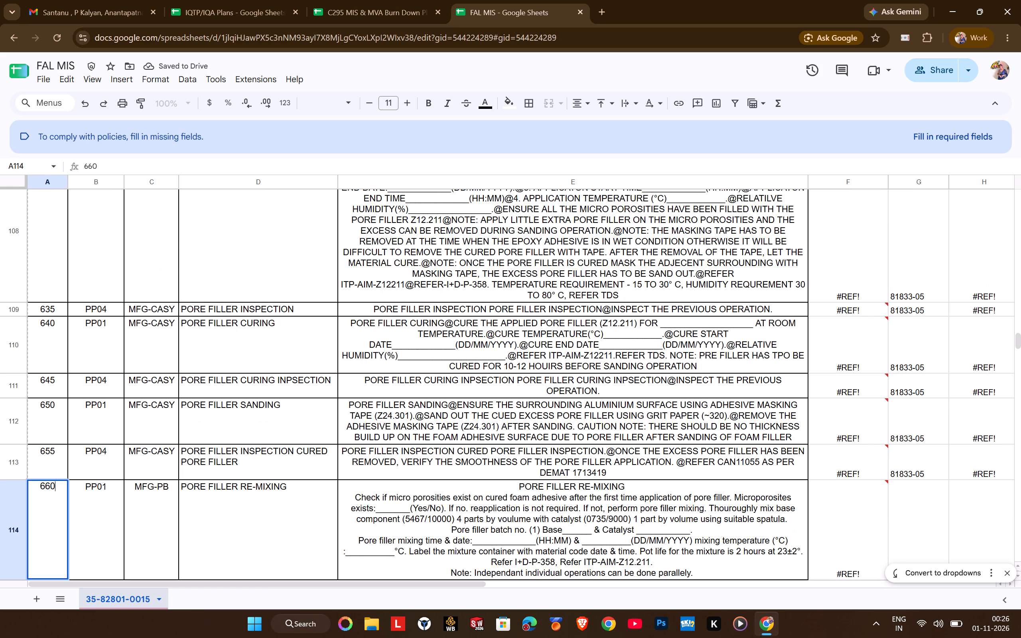
key(Down)
text(670)
key(Down)
text(675)
key(Down)
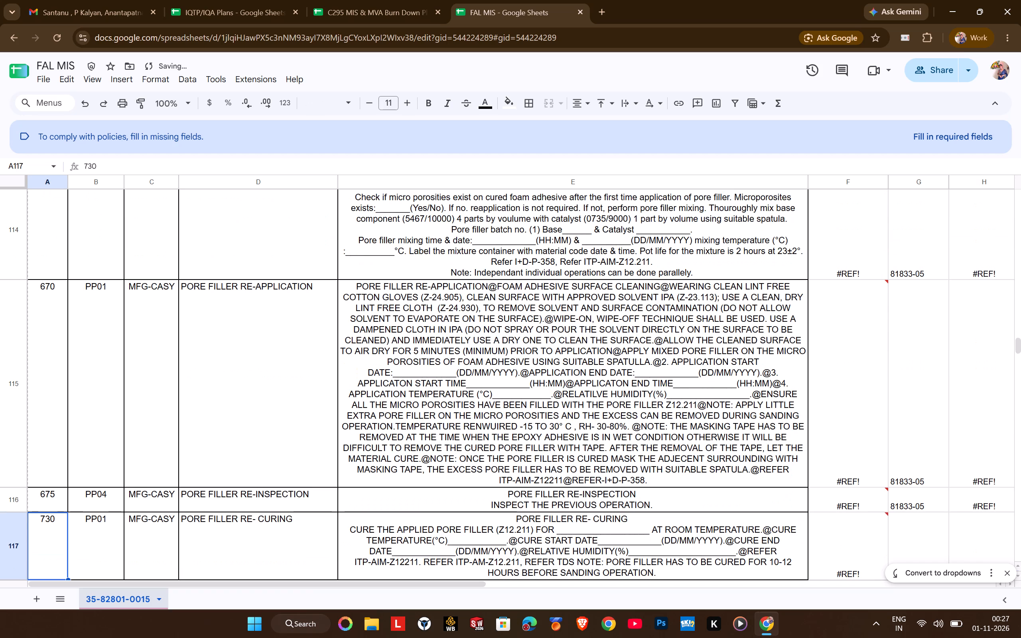
Renumber PORE FILLER RE-CURING as 680, its curing re-inspection as 685, PORE FILLER RE-SANDING as 690 and CURED PORE FILLER RE-INSPECTION as 695.
text(68)
key(0)
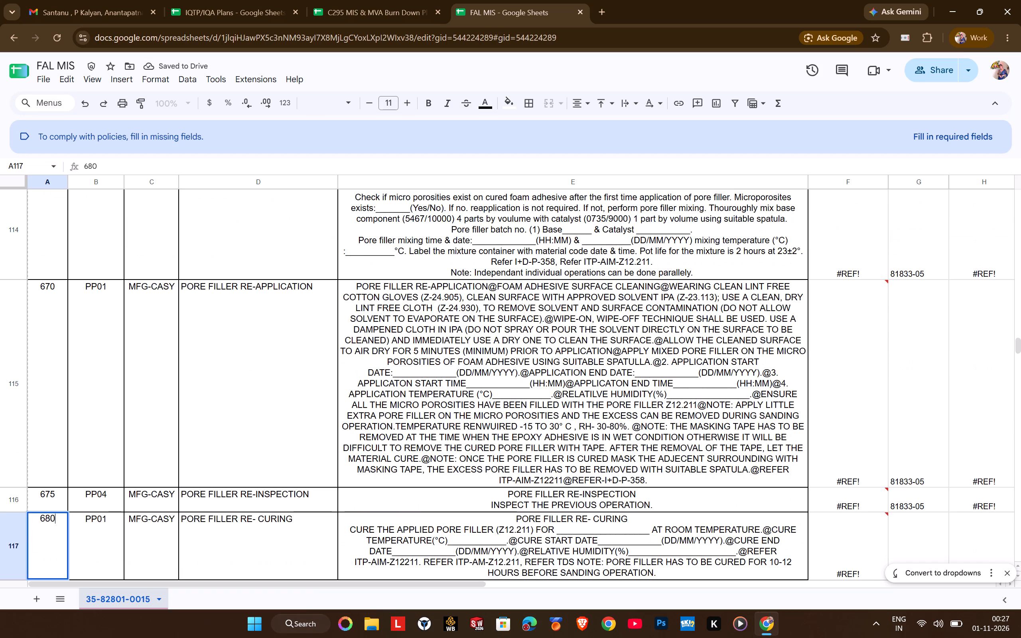
key(Down)
text(685)
key(Down)
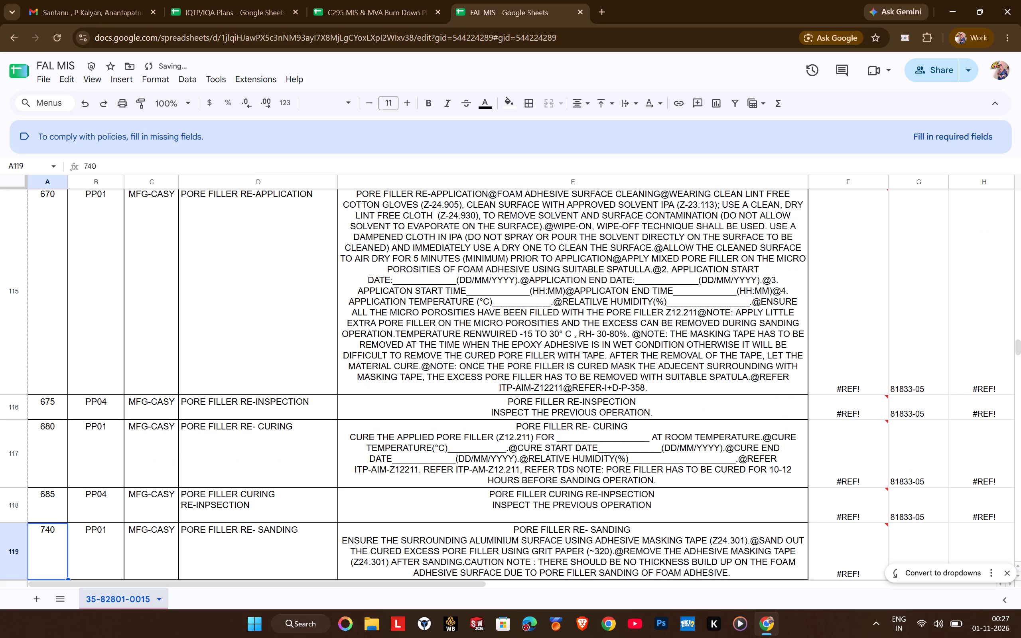
text(69)
key(0)
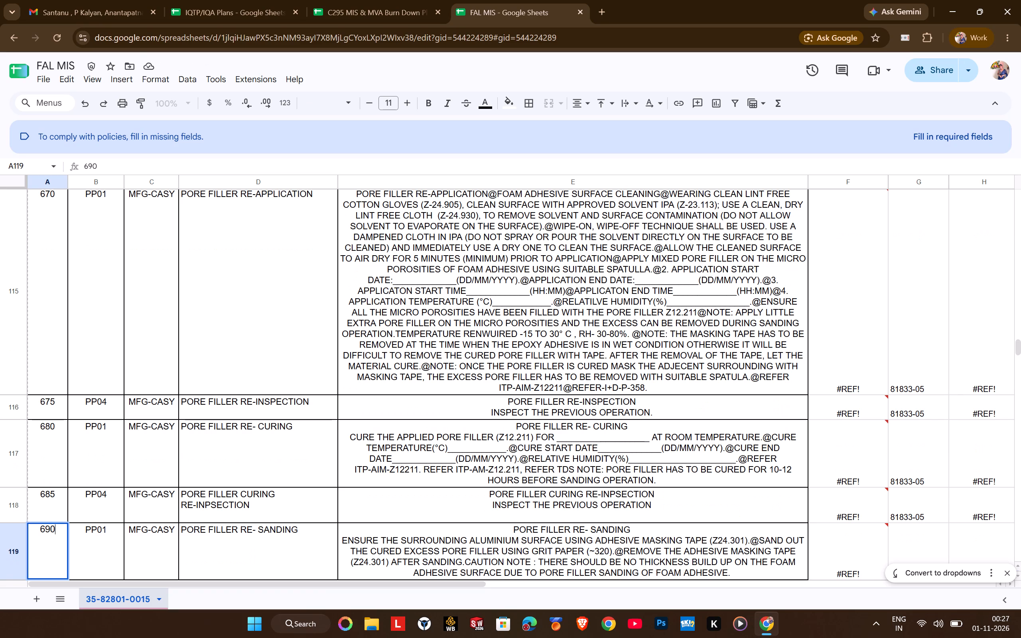
key(Down)
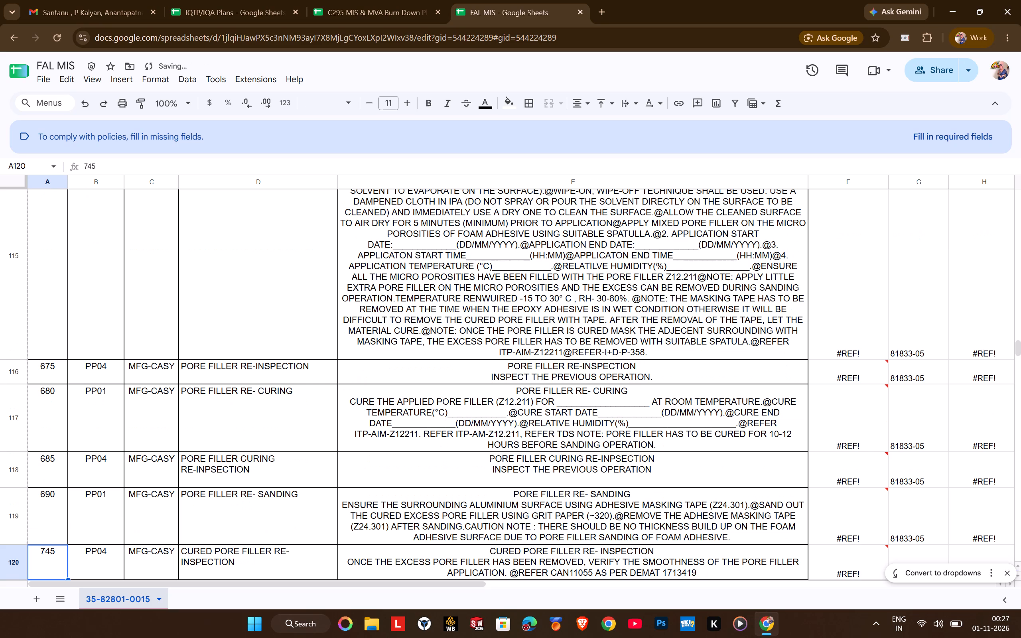
text(695)
key(Down)
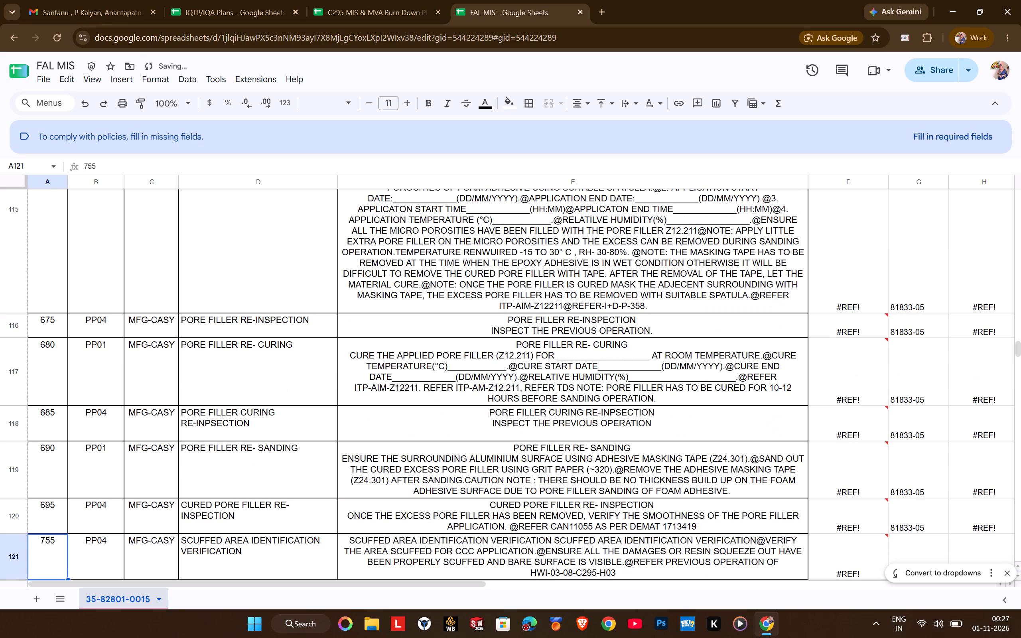
Renumber SCUFFED AREA IDENTIFICATION VERIFICATION as 705, MANUAL CLEANING as 710 and the INSPECT activity below it as 715.
key(7)
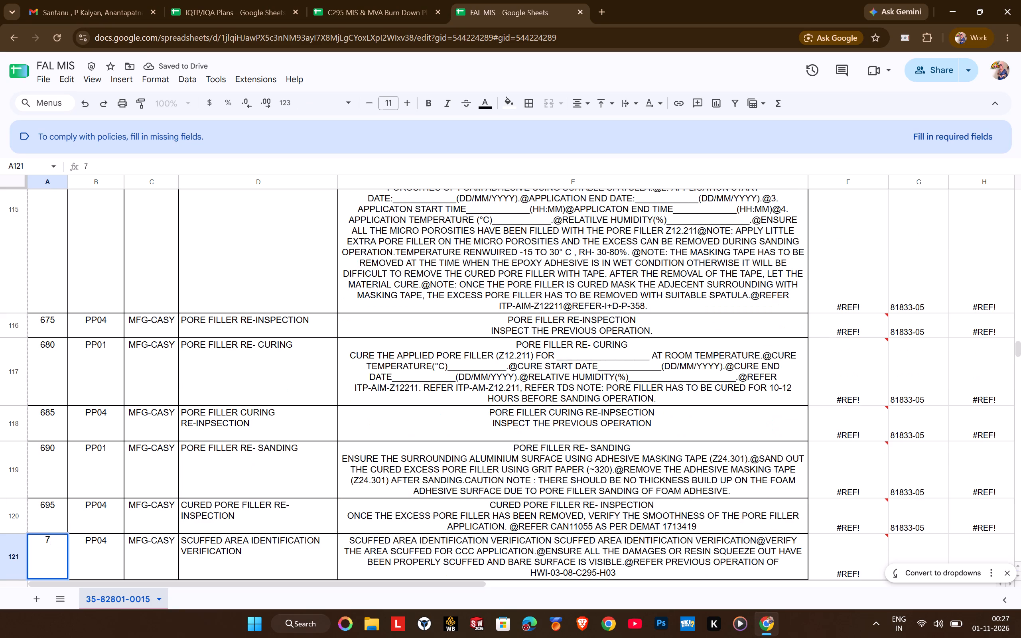
text(05)
key(Down)
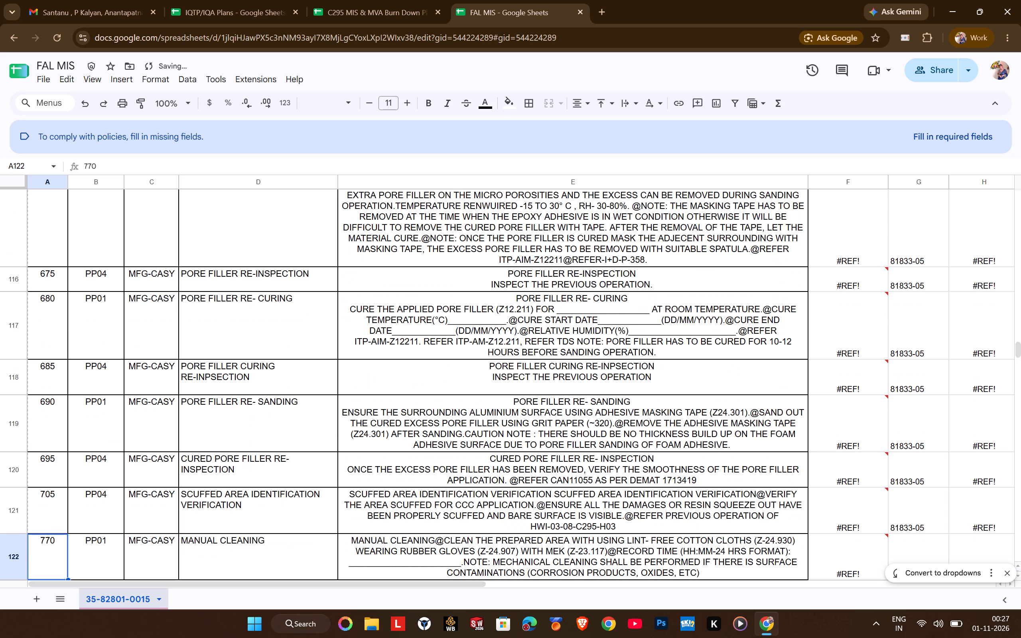
text(710)
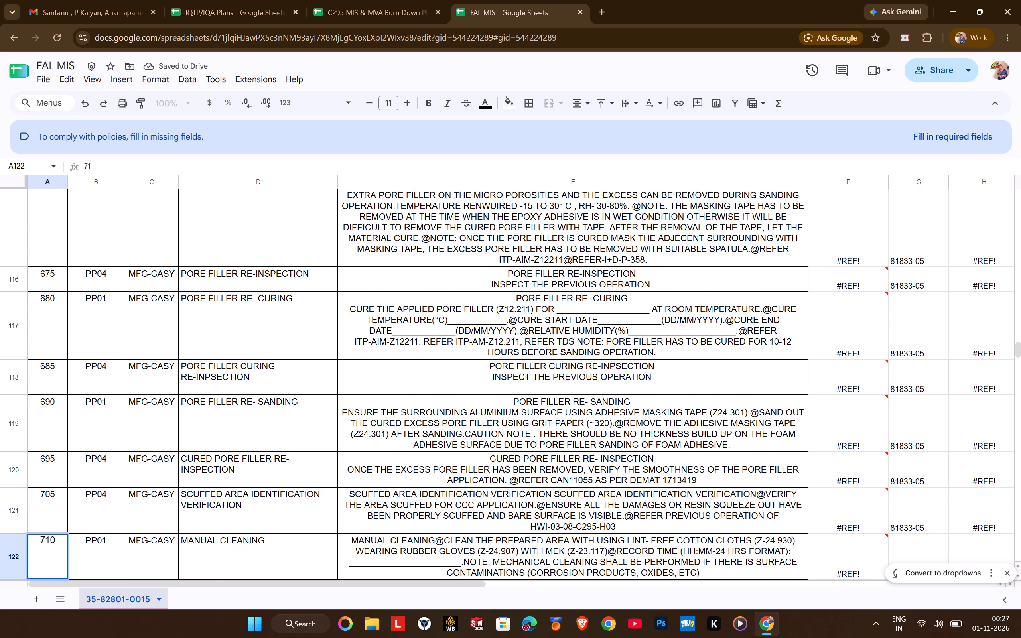
key(Down)
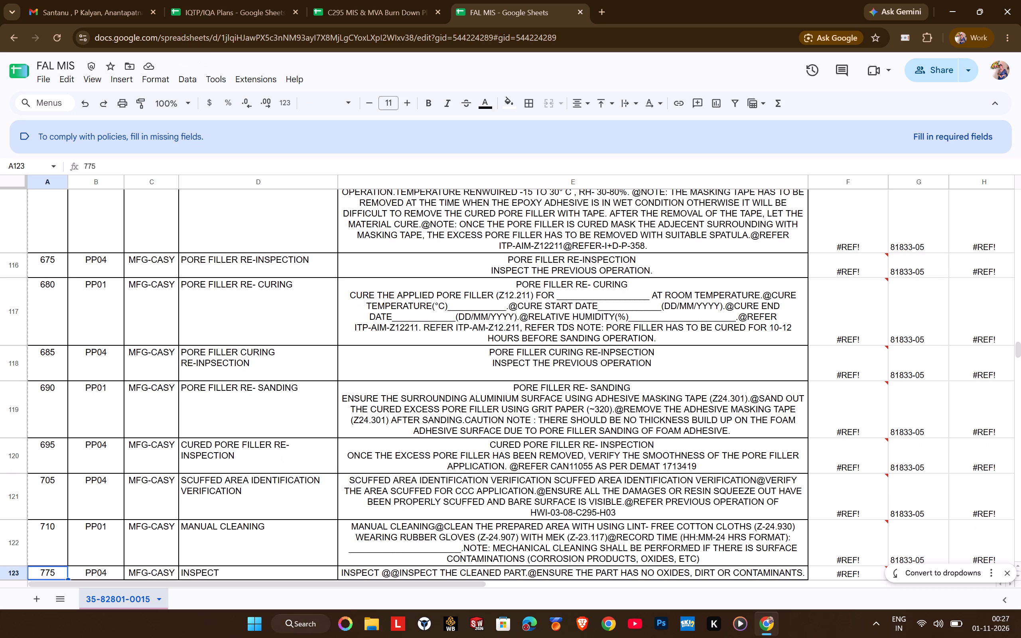
text(715)
key(Down)
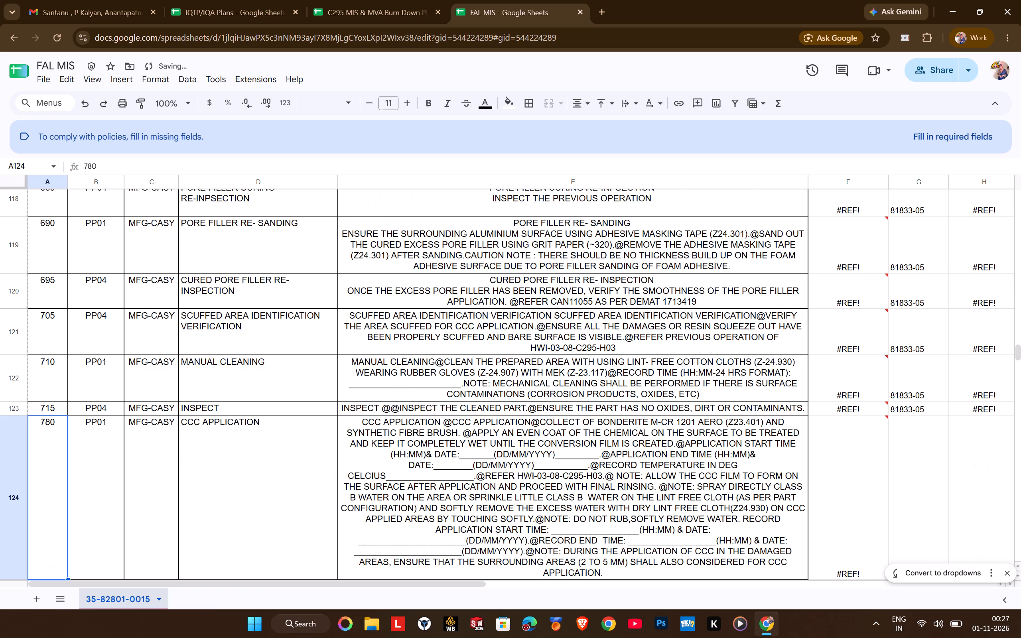
Renumber CCC APPLICATION as 720, DRYING as 730 and the CCC film INSPECTION as 735.
text(720)
key(Down)
text(730)
key(Down)
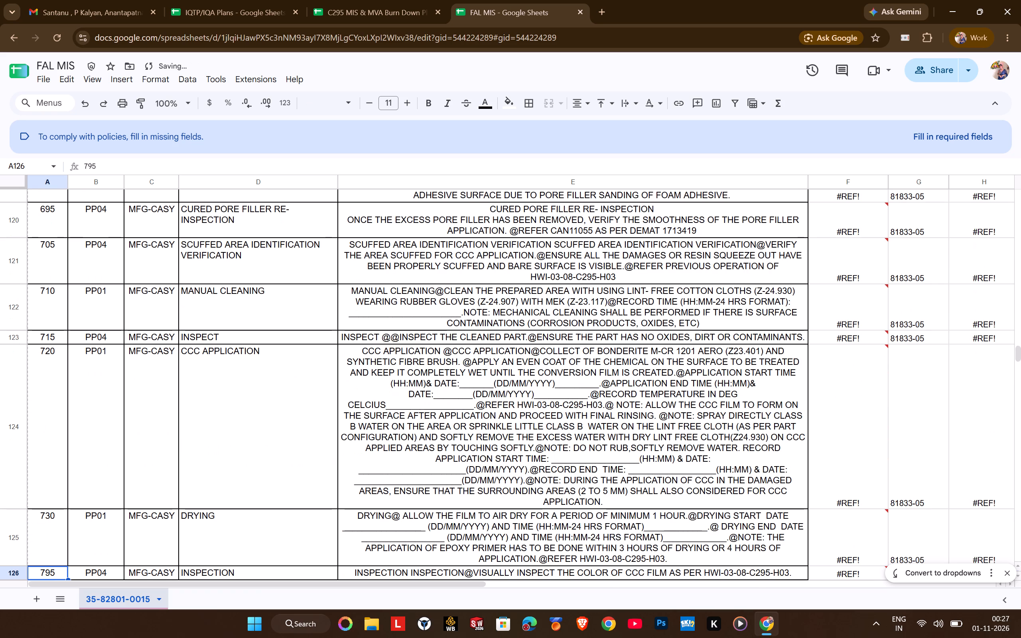
text(735)
key(Down)
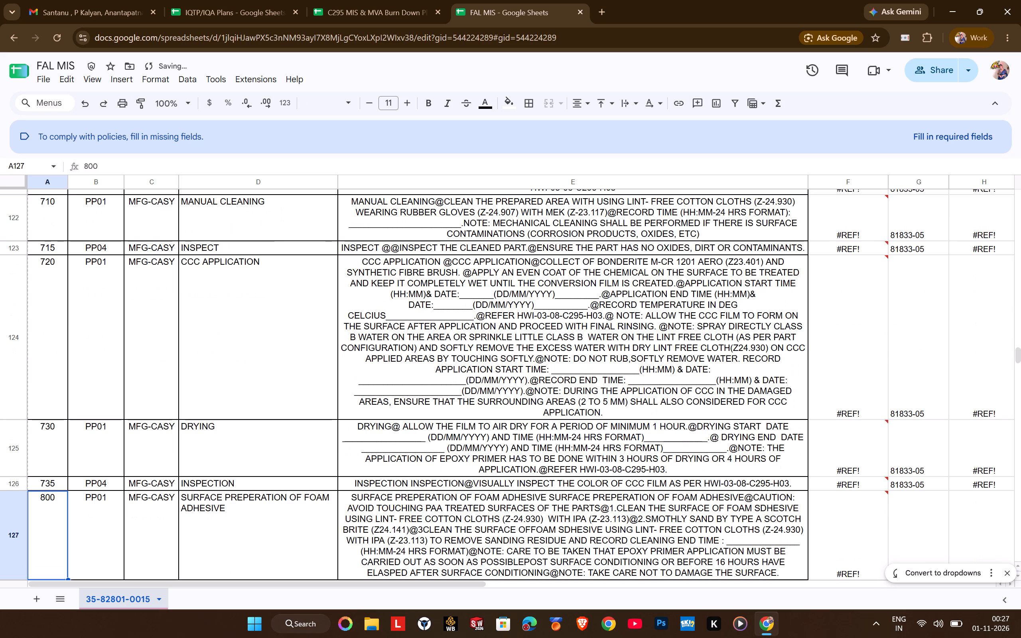
Renumber SURFACE PREPERATION OF FOAM ADHESIVE as 740, EPOXY PRIMER APPLICATION as 750 and the epoxy primer INSPECT activity as 755.
text(740)
key(Down)
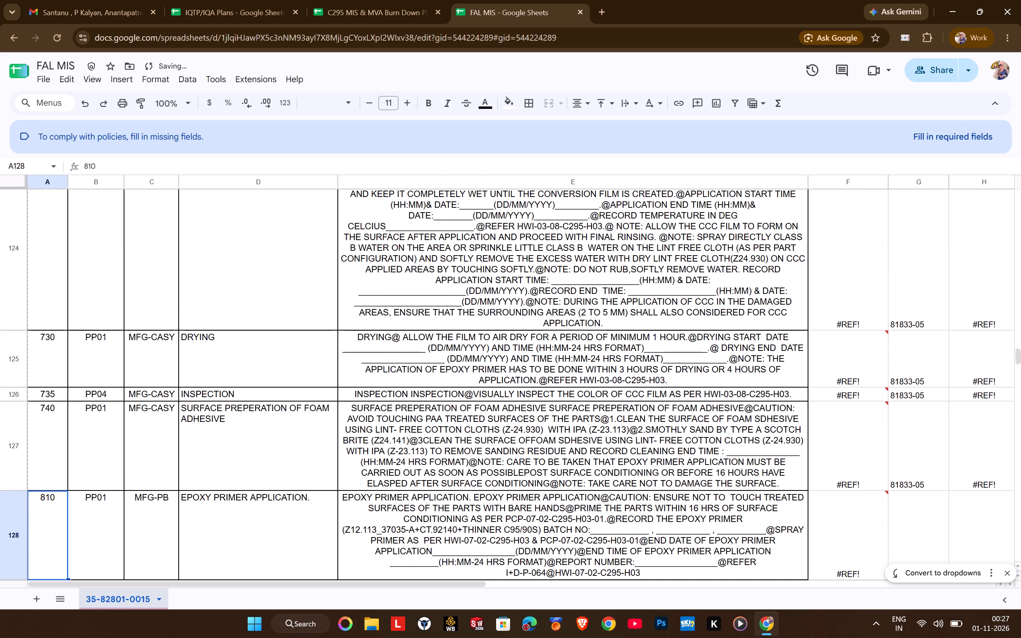
text(75)
key(0)
key(Down)
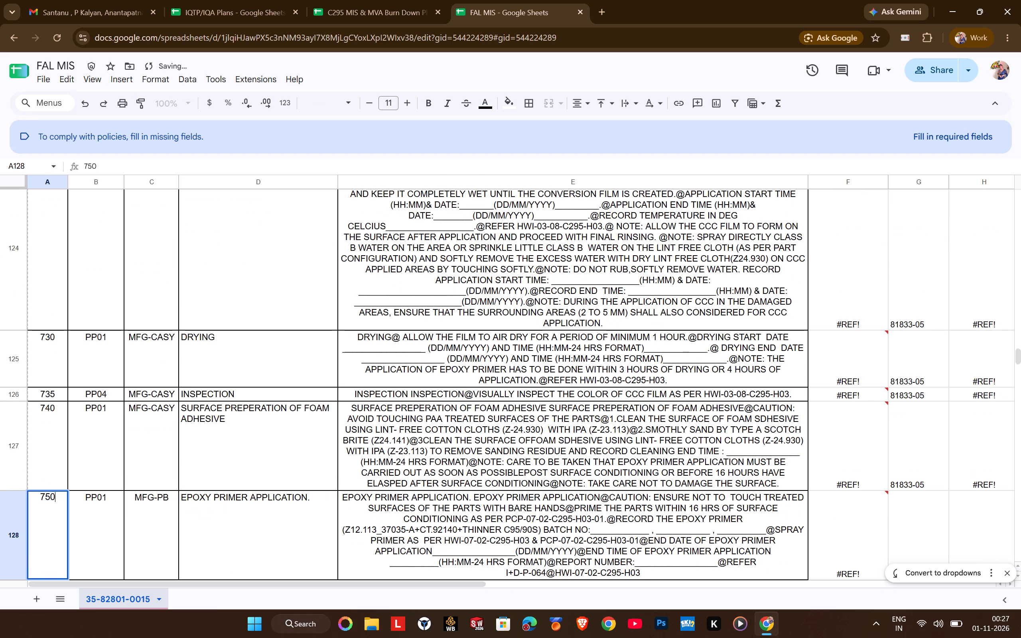
text(755)
key(Down)
Renumber the paint MASKING activity as 760, the INSPECT activity below it as 765 and PAINT APPLICATION (TOP COAT) as 770.
text(760)
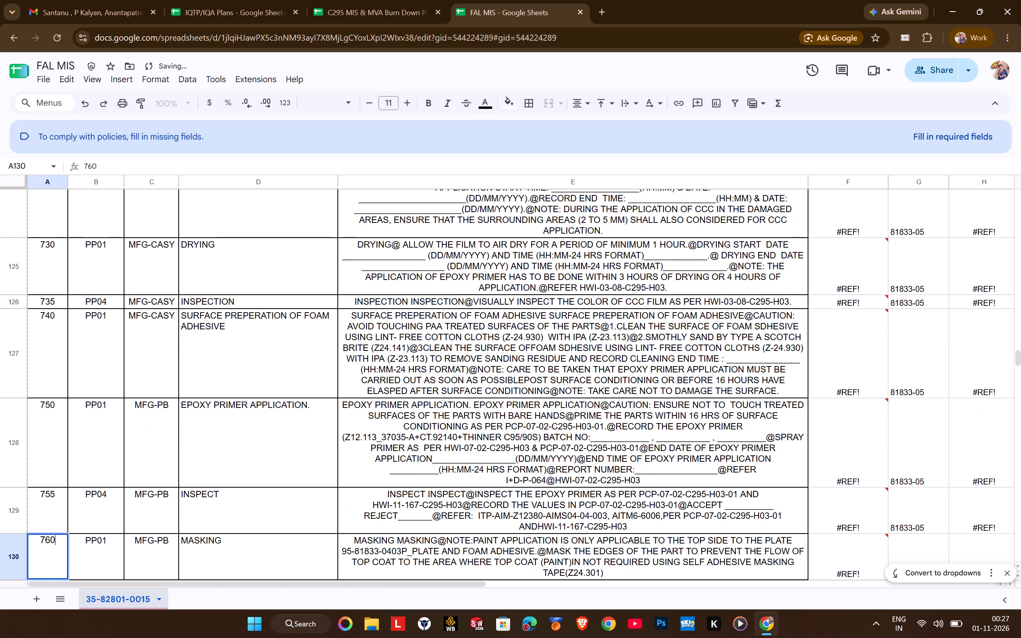
key(Down)
key(backslash)
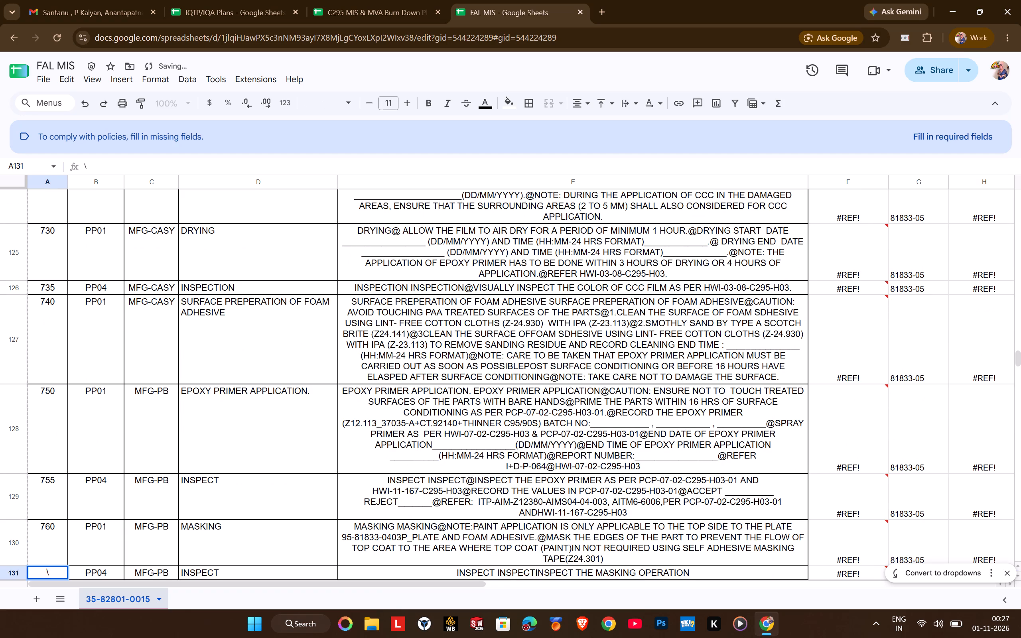
key(BackSpace)
text(765)
key(Down)
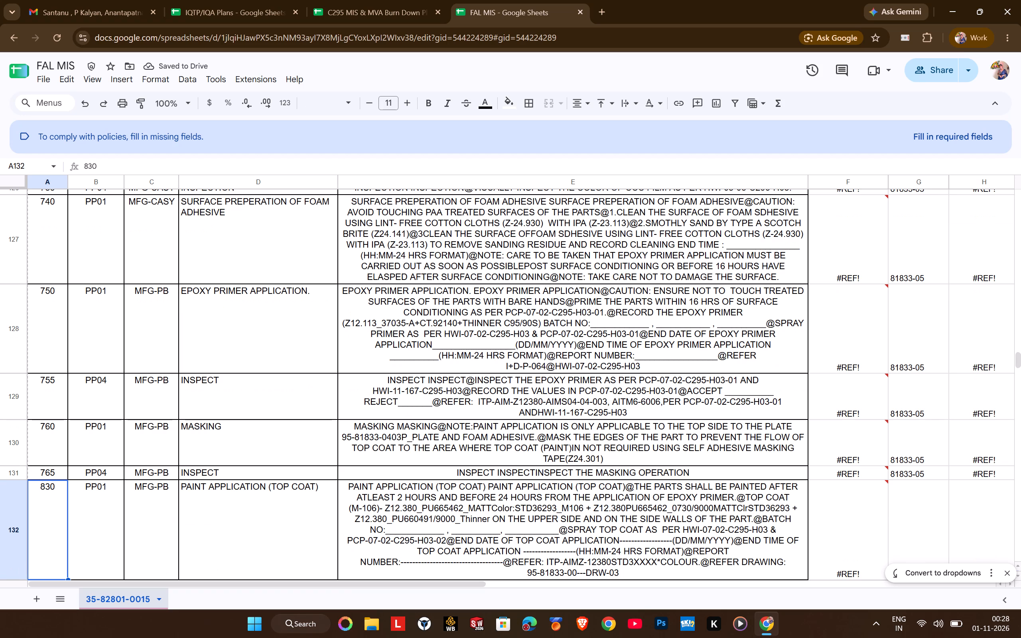
text(770)
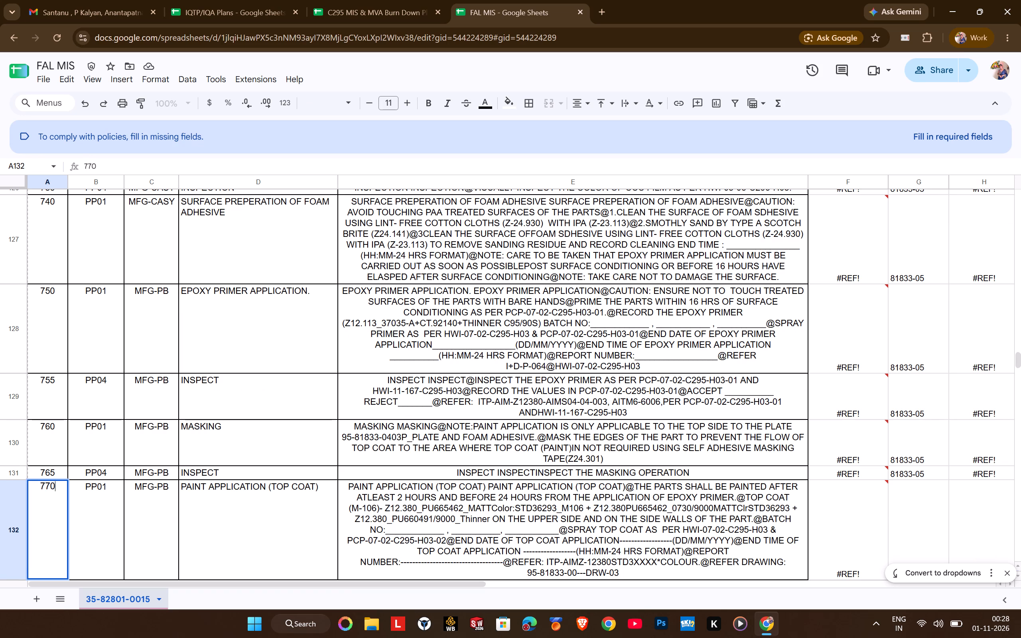
Renumber PAINT INSPECT as 775, PART MARKING USING MARKING PEN as 780 and PART MARKING INSPECTION as 785.
key(Down)
text(775)
key(Down)
text(785)
key(BackSpace)
key(0)
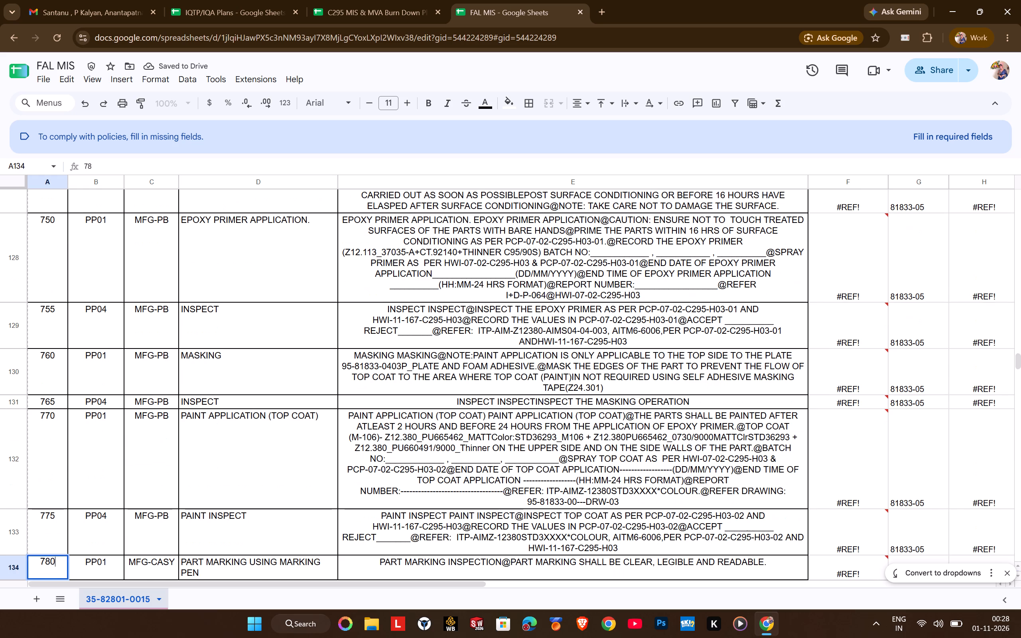
key(Down)
text(785)
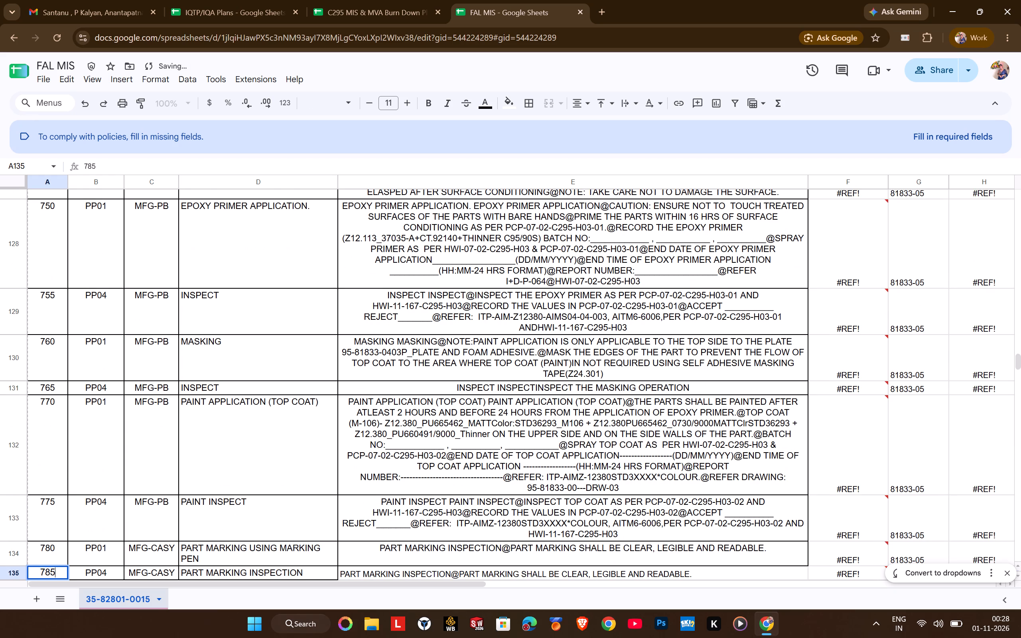
Renumber the part marking DRYING activity as 790, MASKING as 800 and INSPECT THE MASKING OPERATION as 805.
key(Down)
text(790)
key(Down)
key(7)
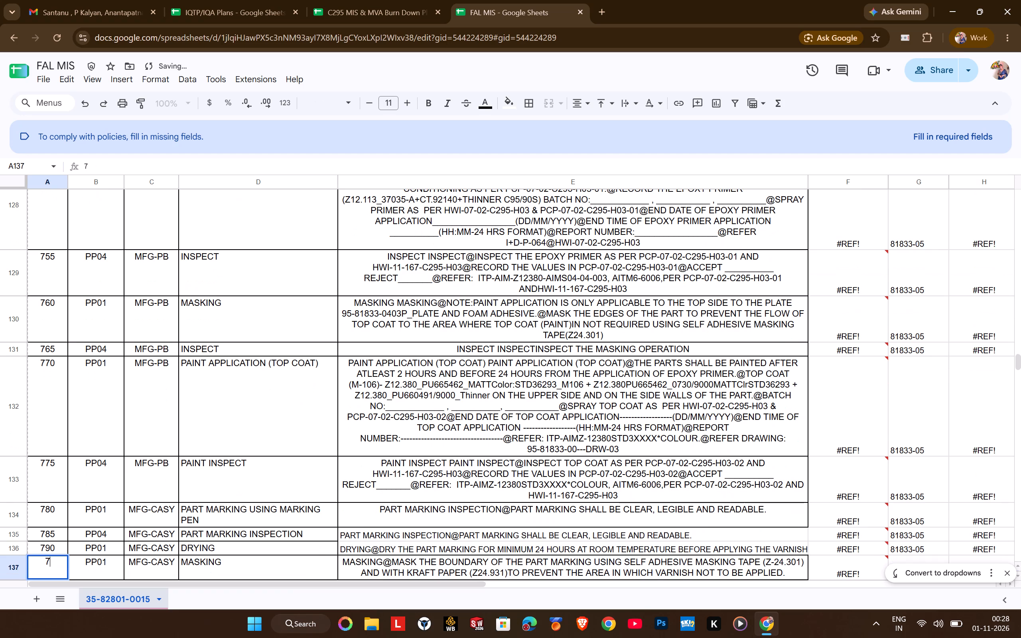
key(BackSpace)
text(800)
key(Down)
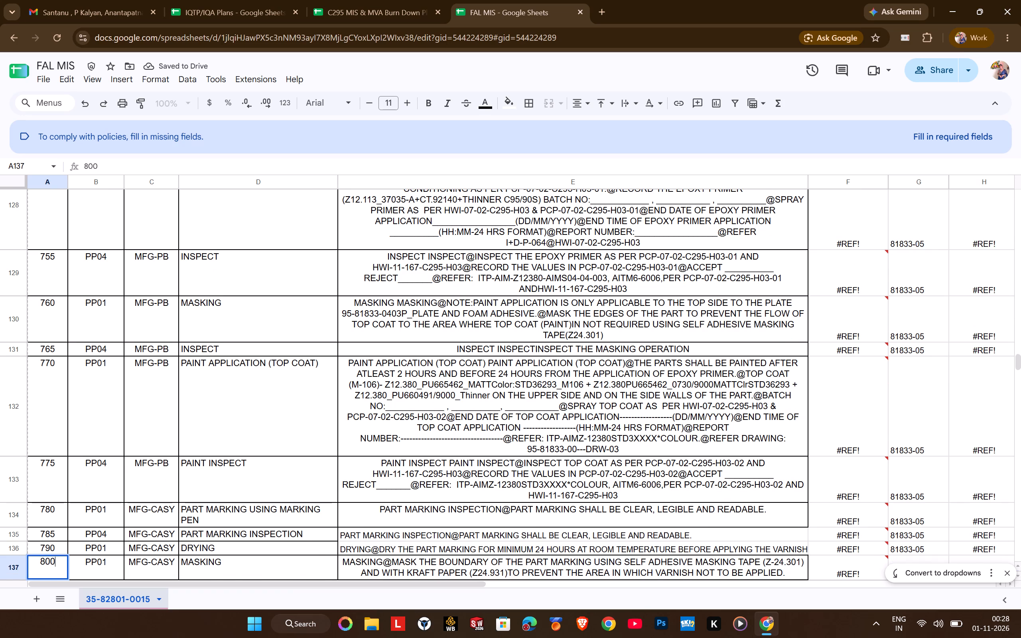
key(8)
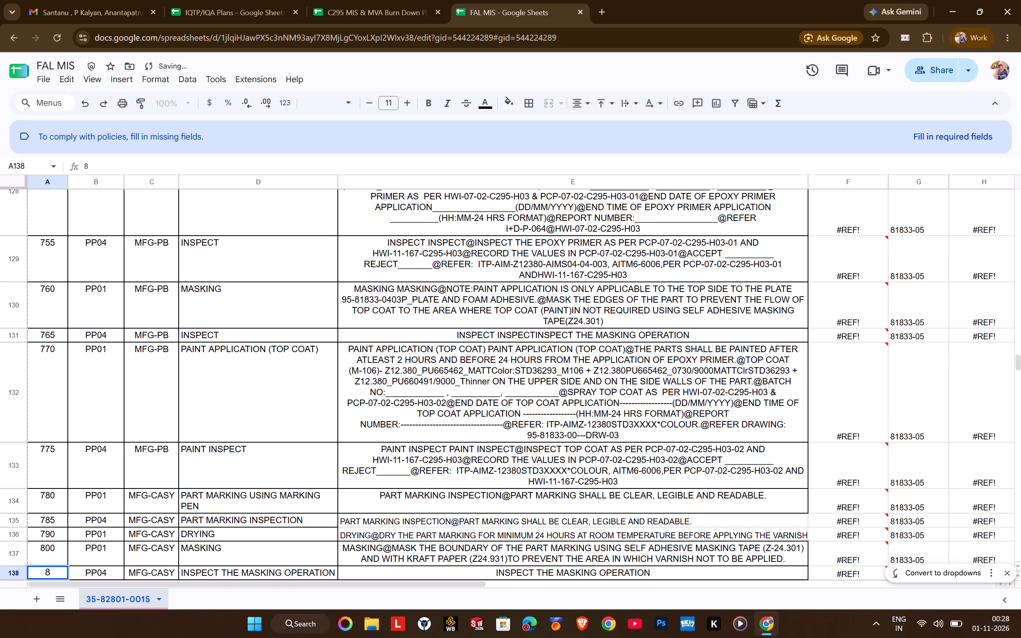
text(05)
key(Down)
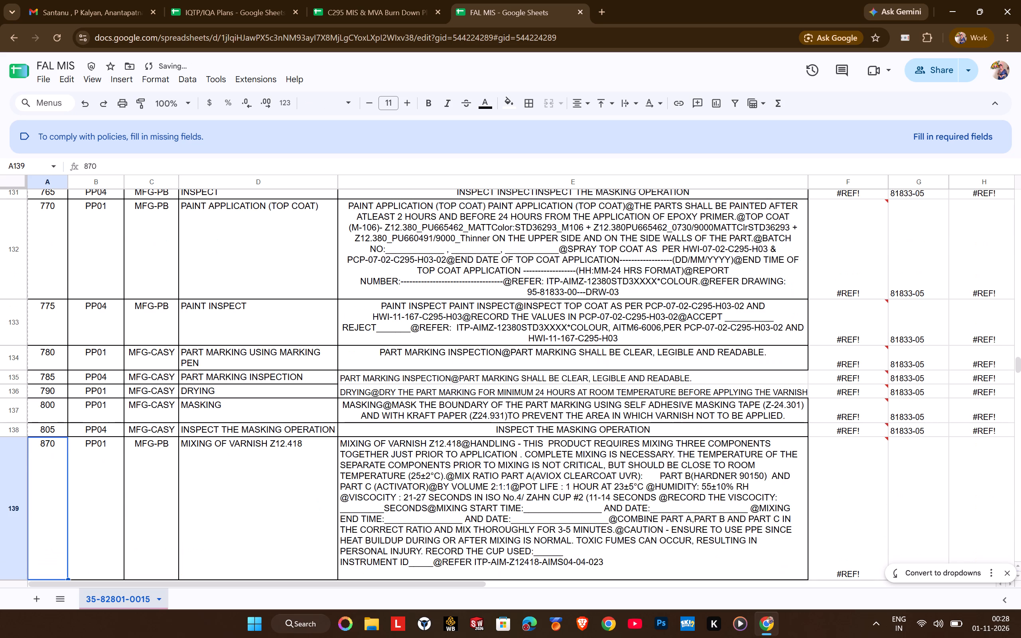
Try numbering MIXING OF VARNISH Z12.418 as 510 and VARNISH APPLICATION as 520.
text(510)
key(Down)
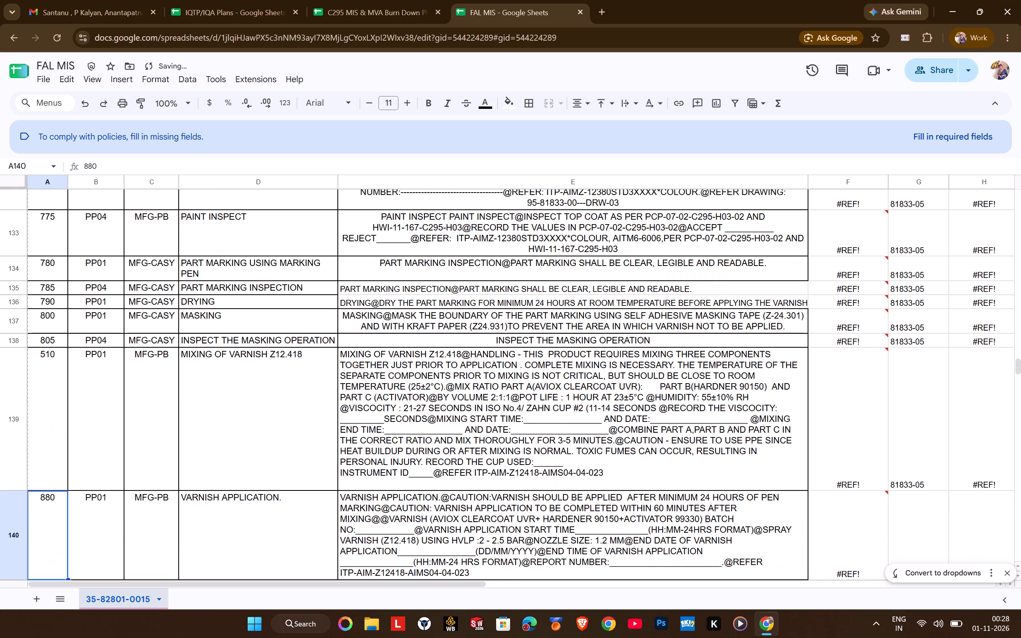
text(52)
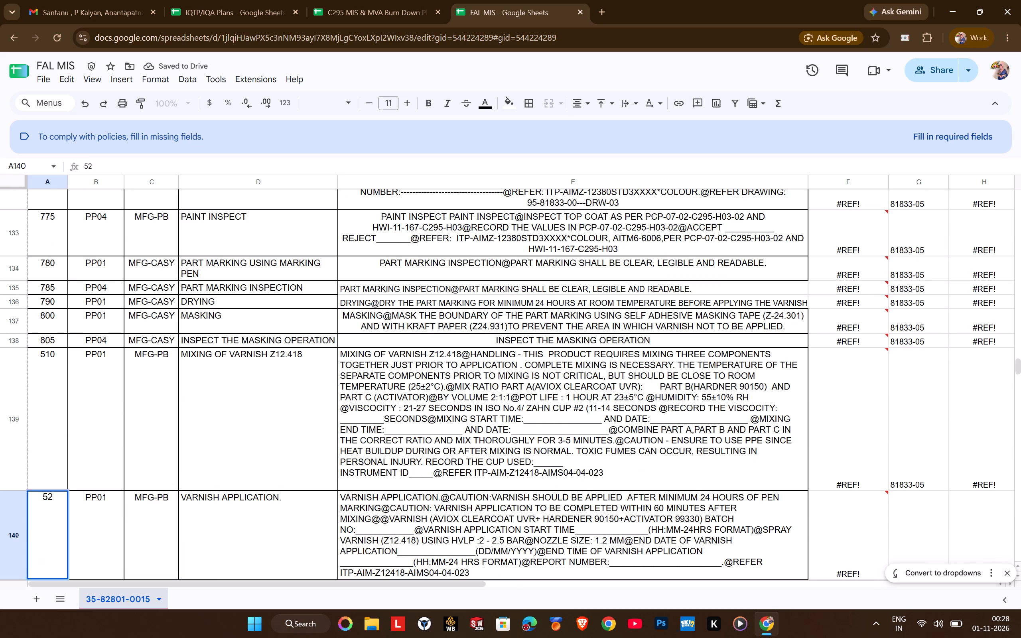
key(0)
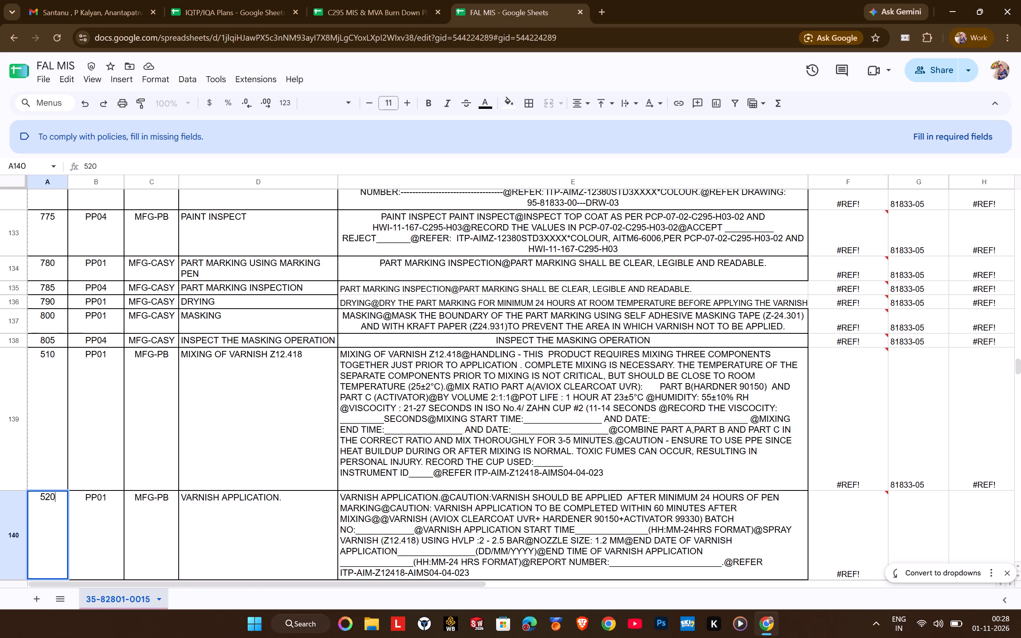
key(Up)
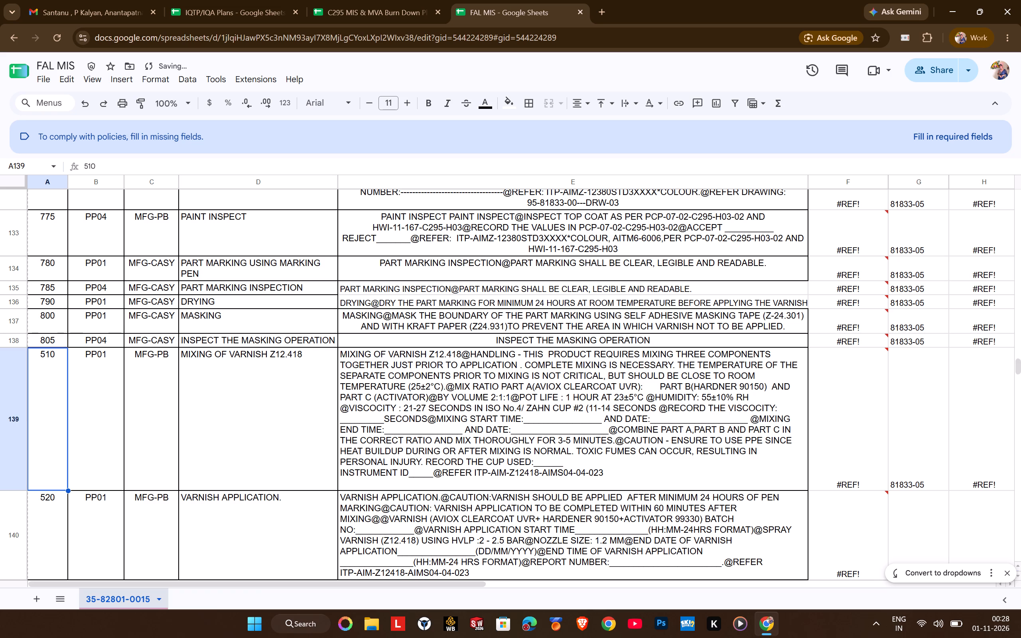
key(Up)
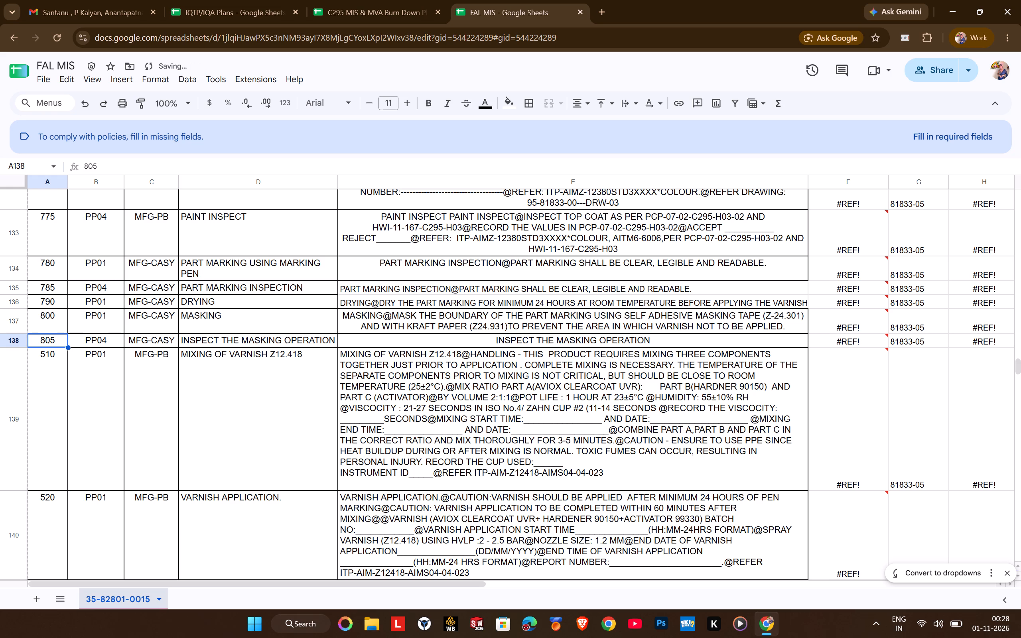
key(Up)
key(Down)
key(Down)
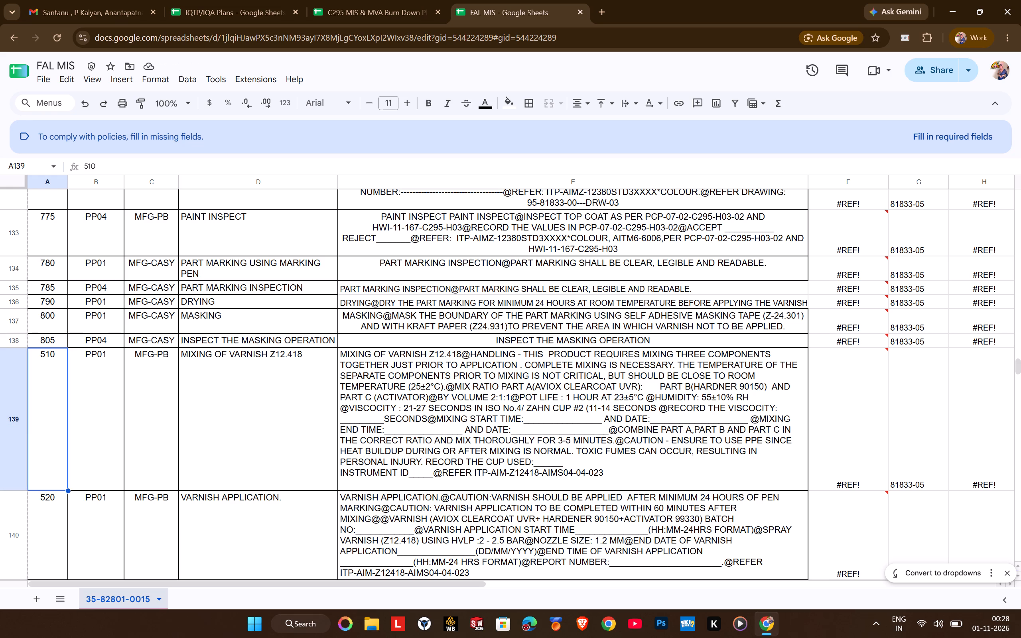
Renumber MIXING OF VARNISH Z12.418 as 810, VARNISH APPLICATION as 820, the varnish drying activity as 830 and the varnish thickness INSPECT as 835.
text(810)
key(Down)
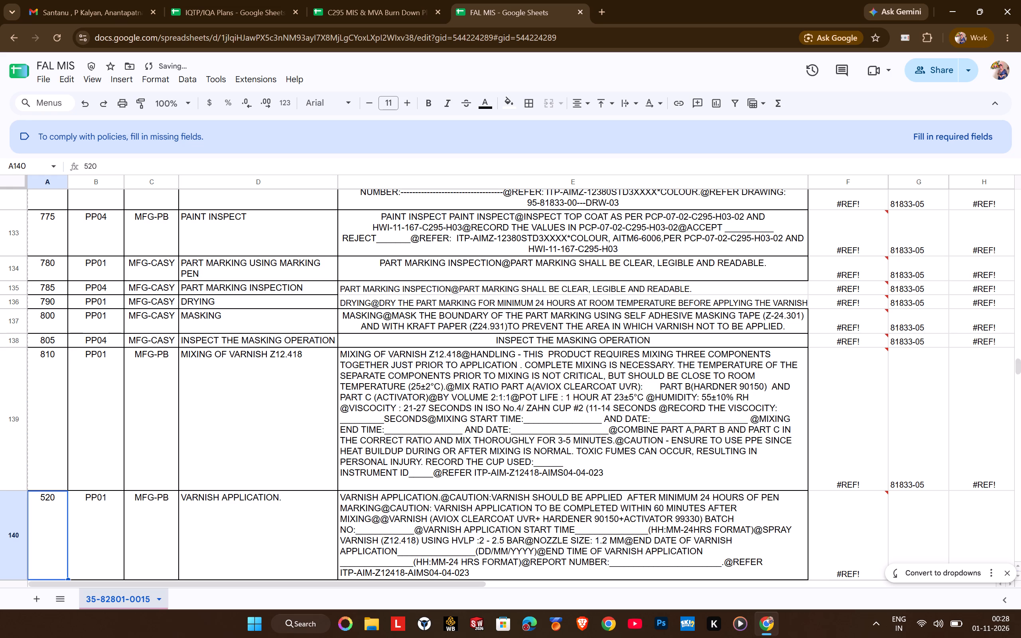
text(820)
key(Down)
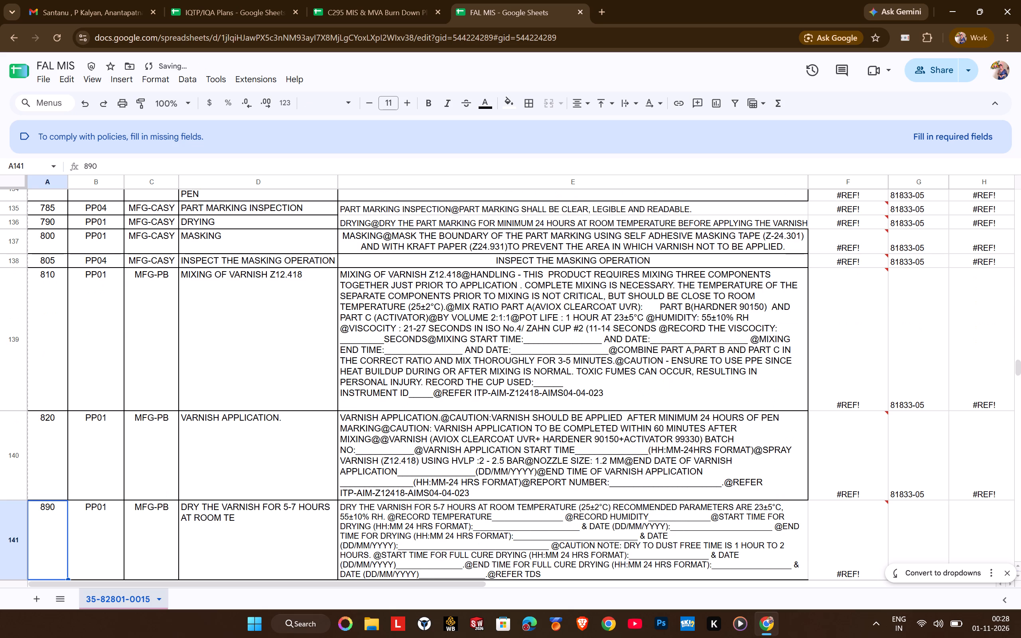
text(830)
key(Down)
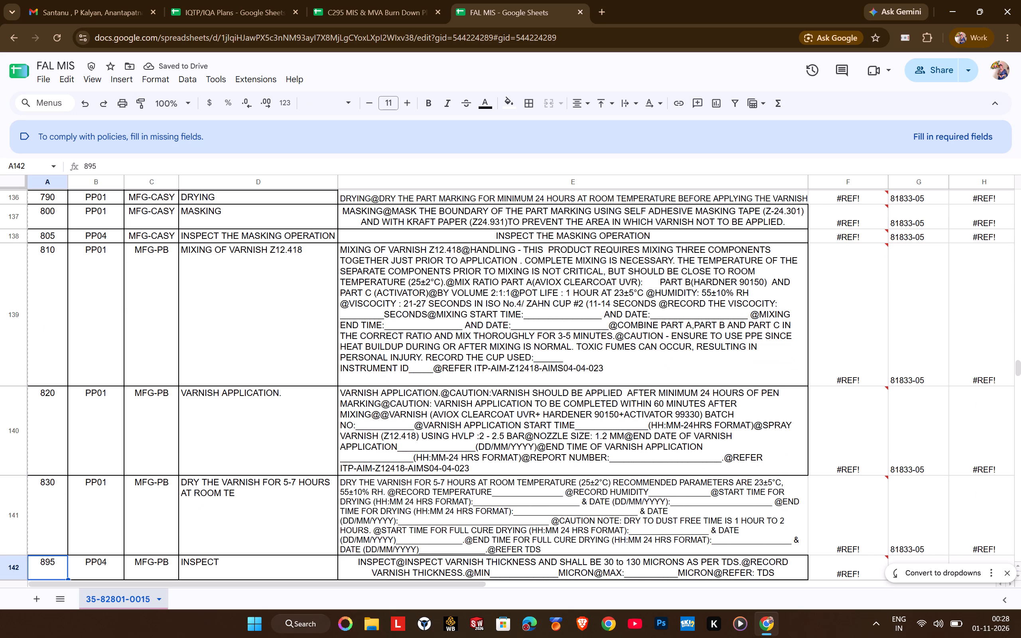
text(835)
key(Down)
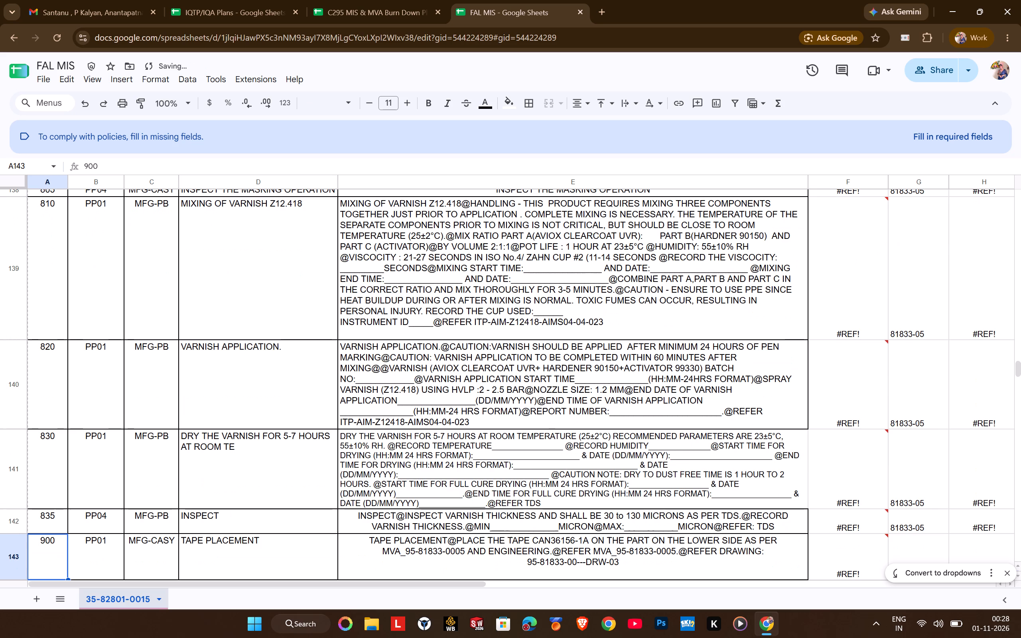
Renumber TAPE PLACEMENT as 840, INSPECT TAPE PLACEMENT as 845 and FINAL INSPECTION as 855.
text(840)
key(Down)
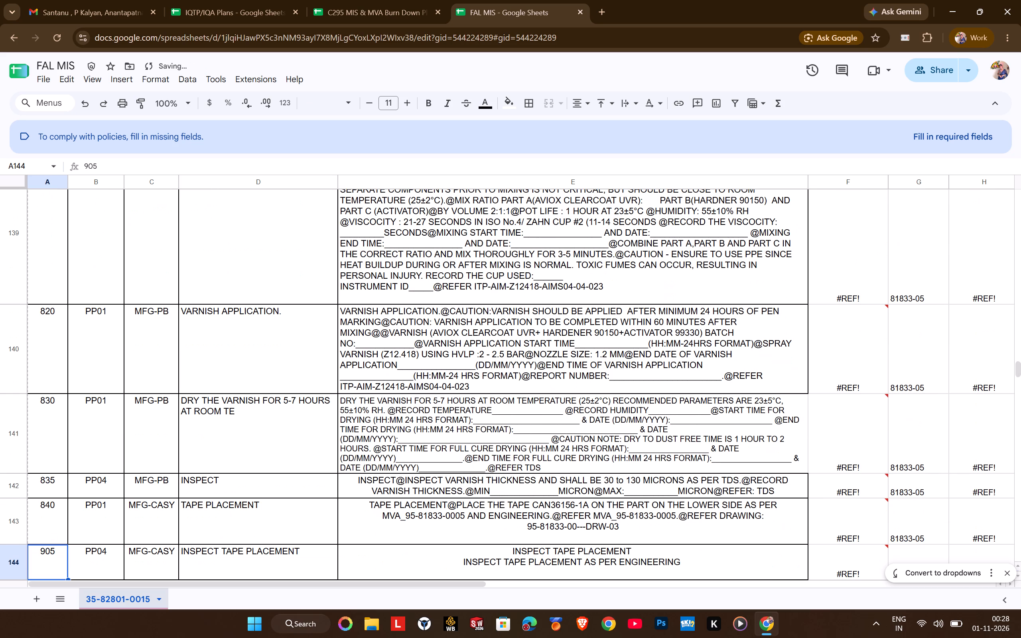
text(845)
key(Down)
key(8)
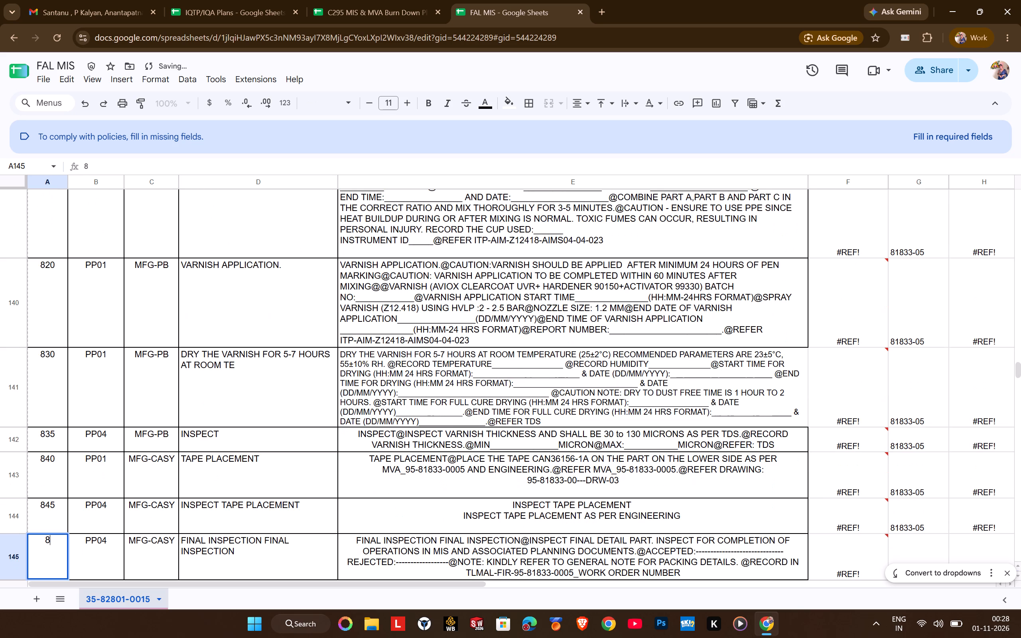
text(55)
key(Down)
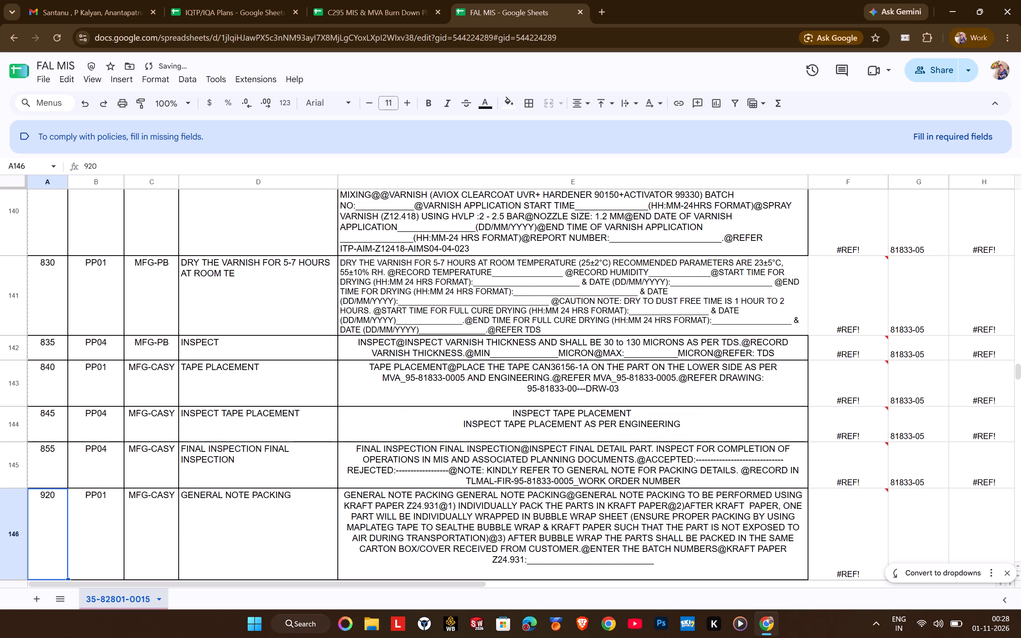
Renumber GENERAL NOTE PACKING as 860 and GENERAL NOTE PACKING INSPECTION as 865.
text(860)
key(Down)
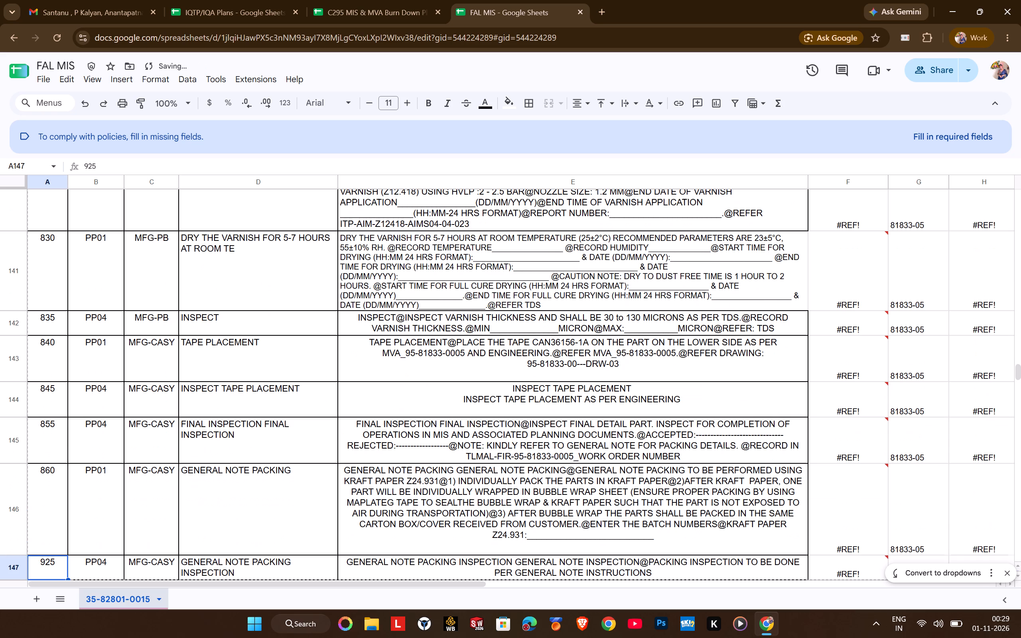
key(8)
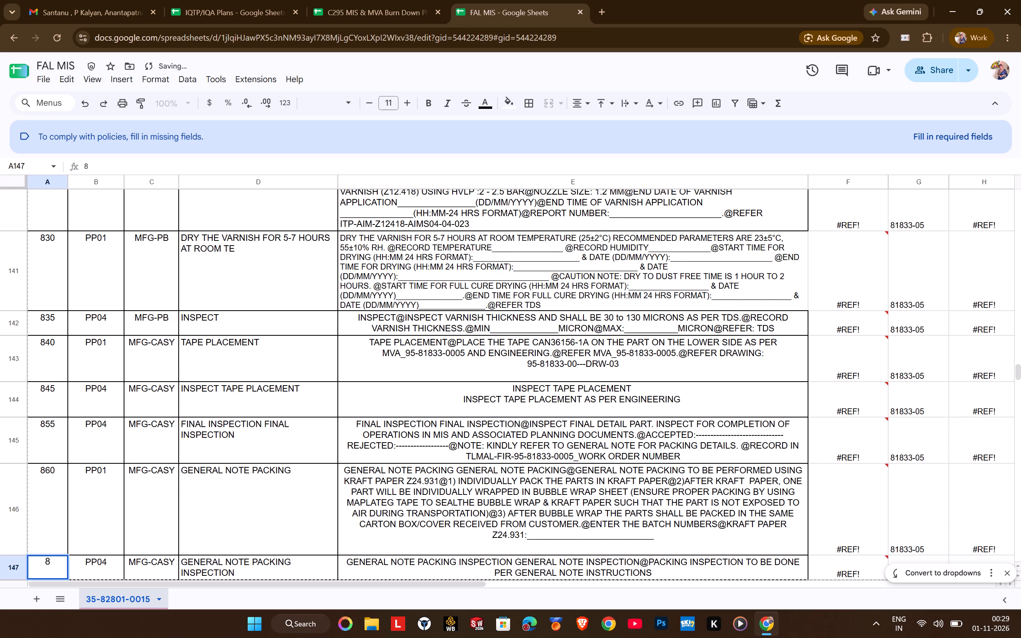
text(65)
key(Down)
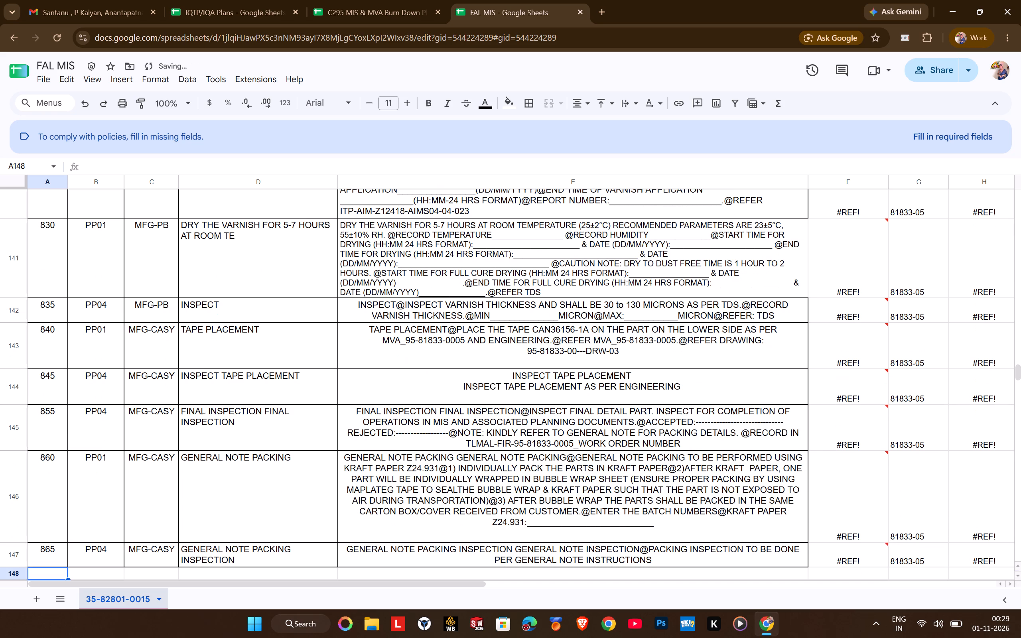
Look through the sheet from its last activity back to the final green-marked foam adhesive activities around 230 and 235.
key(Down)
key(Down)
key(Down)
key(Down)
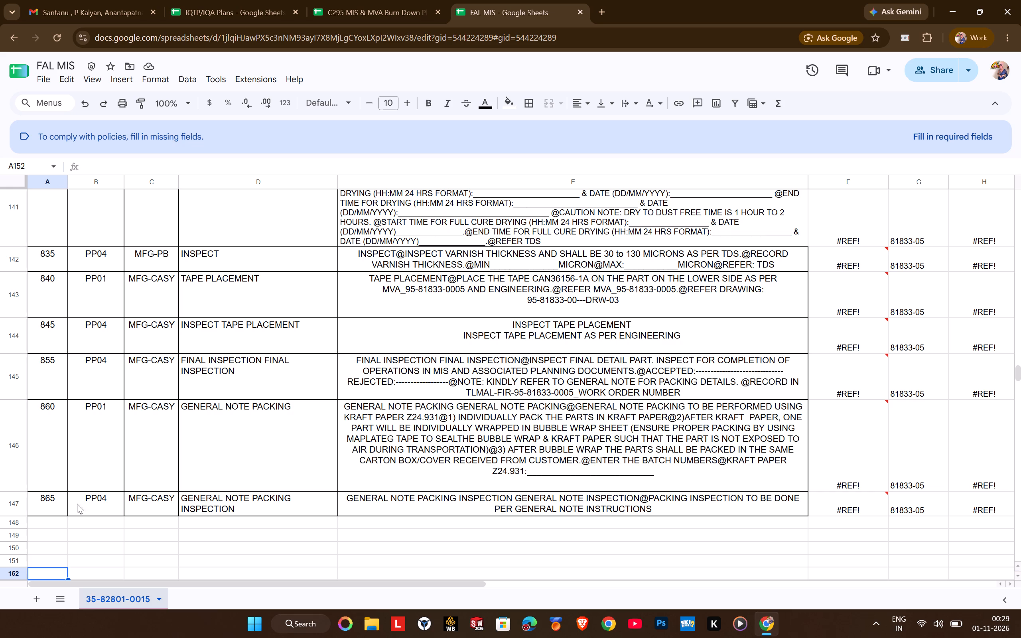
scroll(572, 415, down, 7)
scroll(572, 415, up, 14)
scroll(572, 415, up, 9)
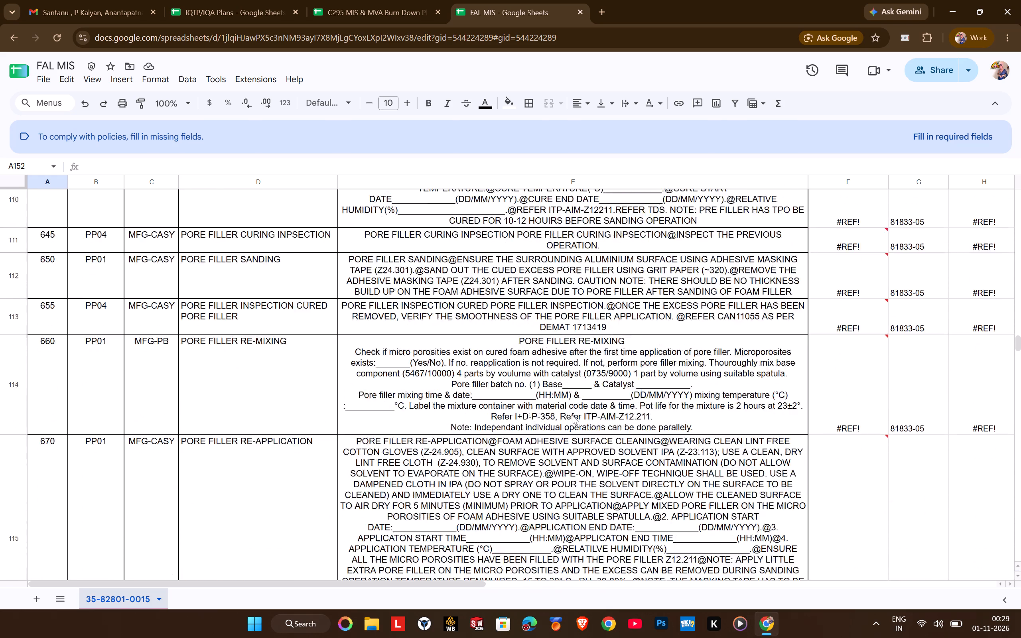
scroll(572, 415, up, 13)
scroll(572, 415, up, 15)
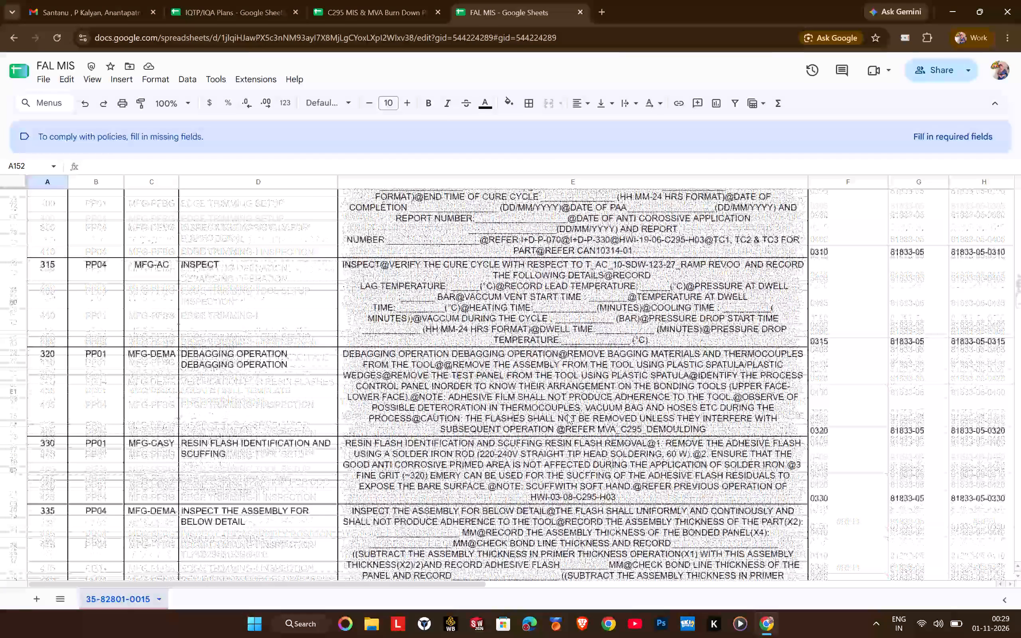
scroll(567, 414, up, 15)
scroll(567, 414, down, 8)
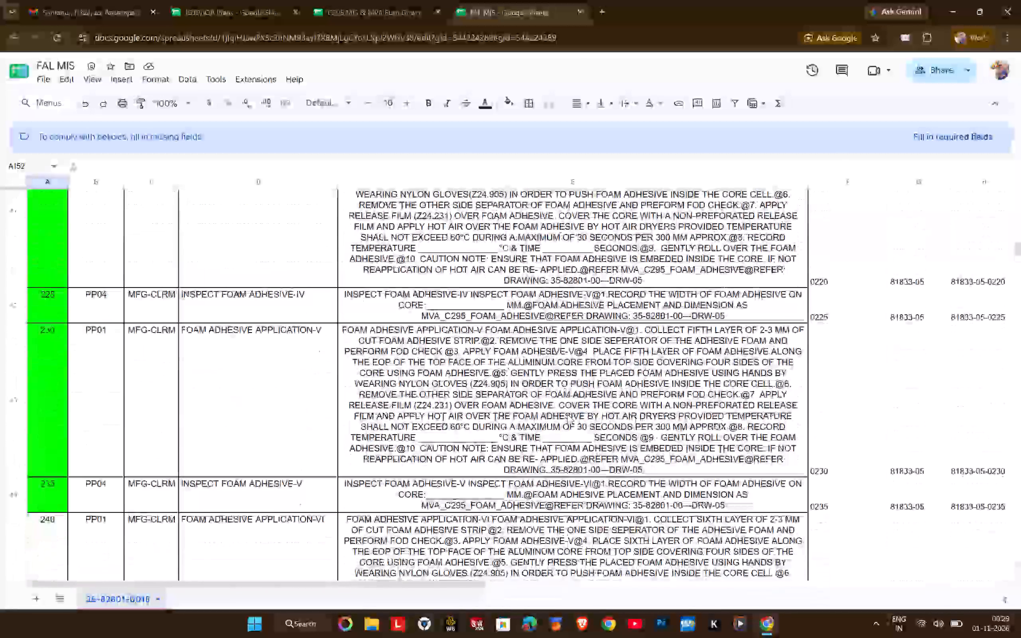
scroll(567, 414, down, 1)
scroll(567, 414, up, 2)
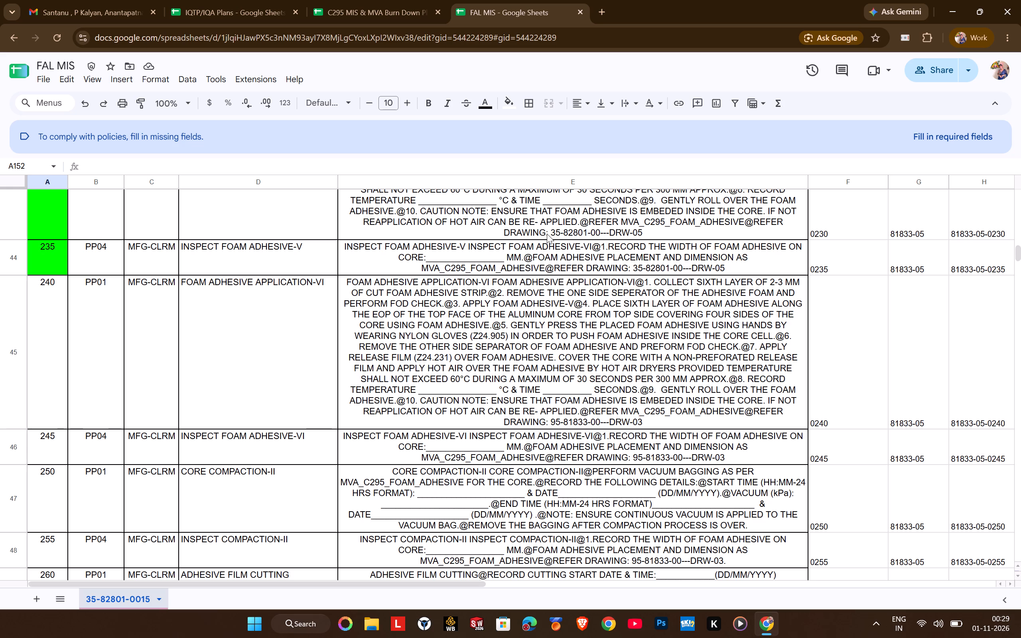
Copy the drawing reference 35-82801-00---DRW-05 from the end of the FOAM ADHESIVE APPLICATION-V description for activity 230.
double_click(546, 221)
click(546, 221)
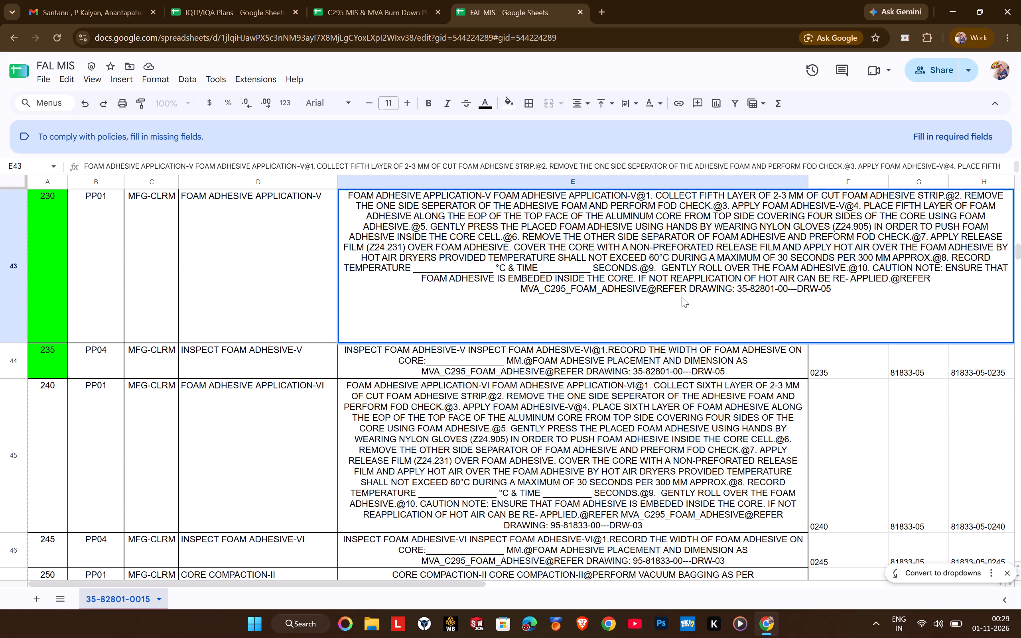
double_click(741, 290)
double_click(741, 290)
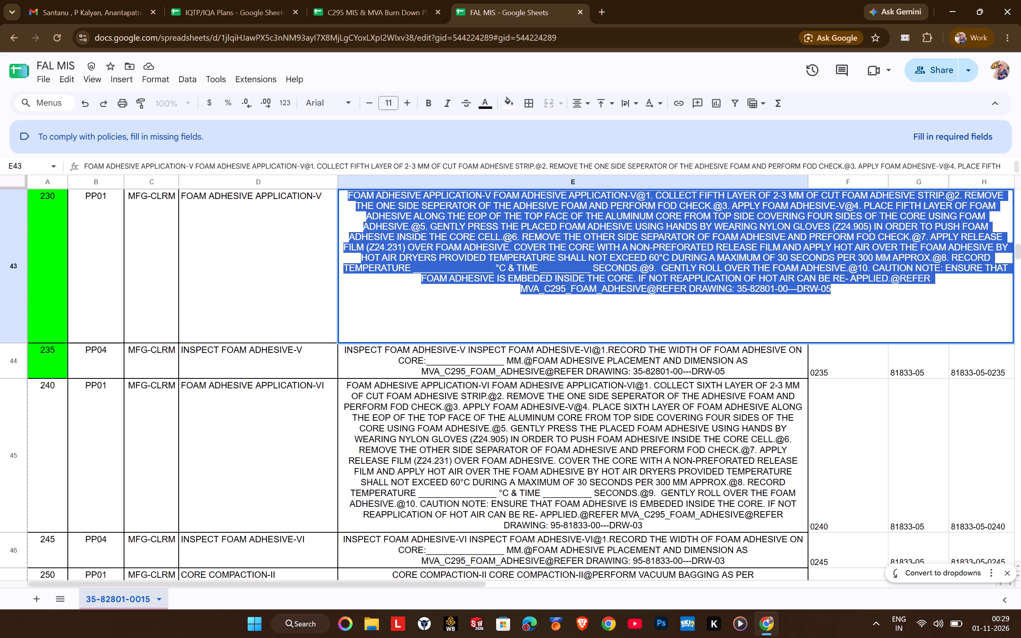
click(741, 290)
click(739, 289)
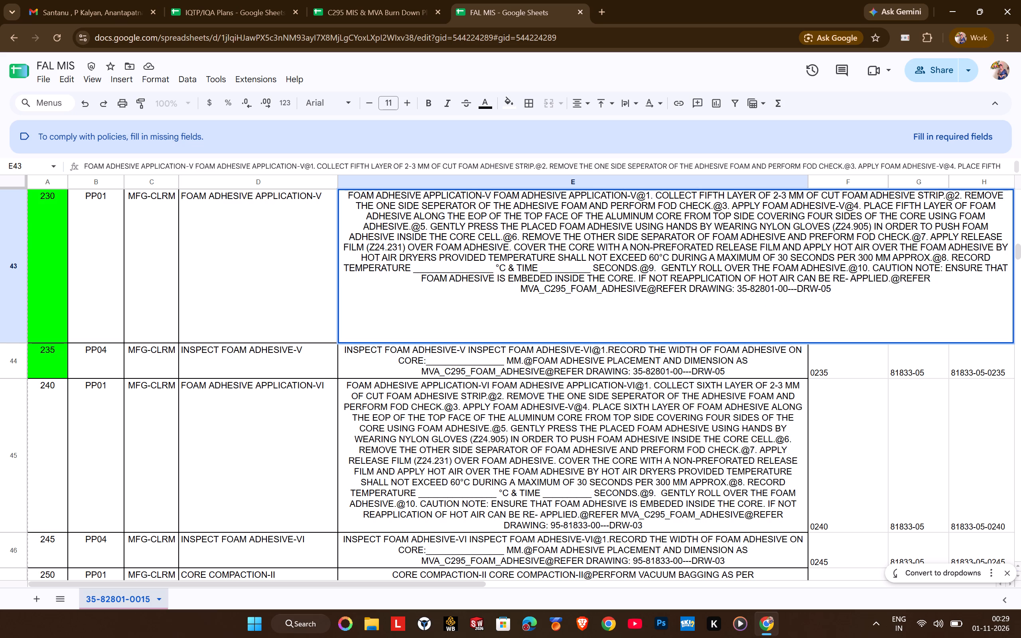
drag(734, 283, 844, 278)
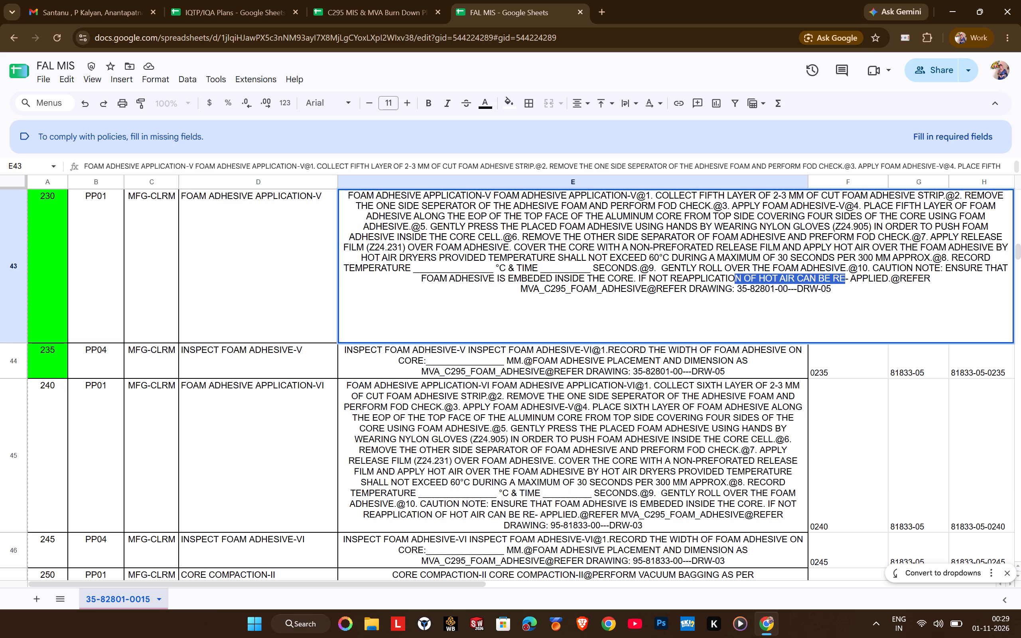
drag(844, 278, 835, 291)
click(835, 291)
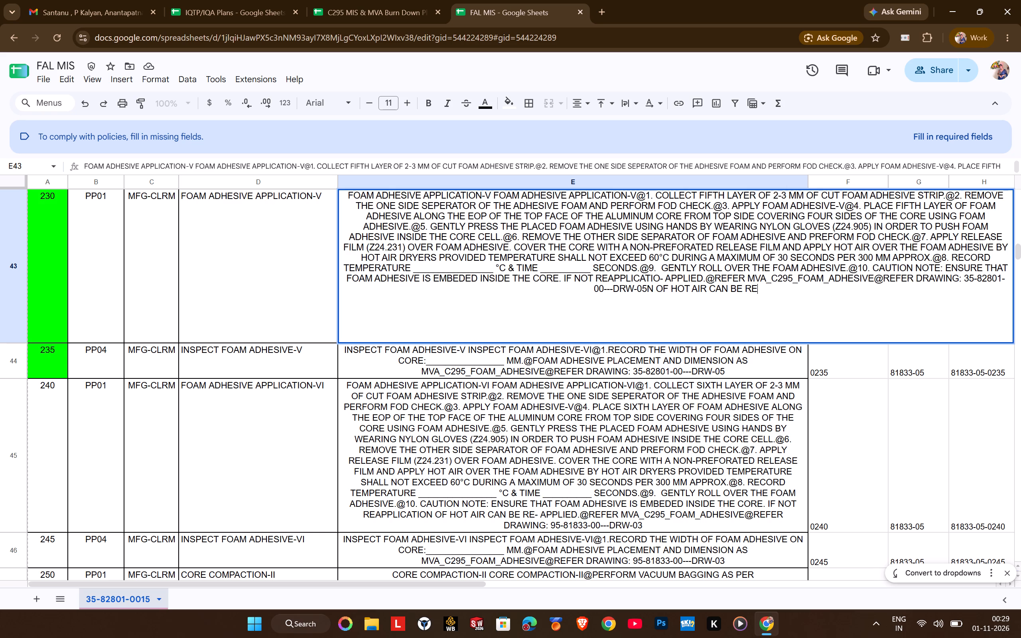
key(ctrl+z)
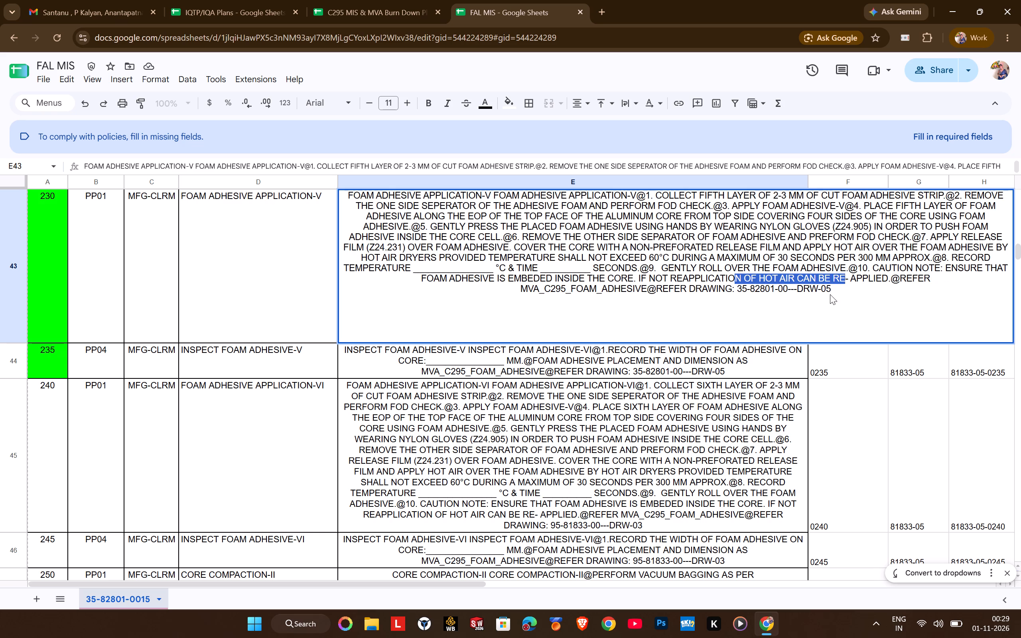
drag(845, 290, 750, 291)
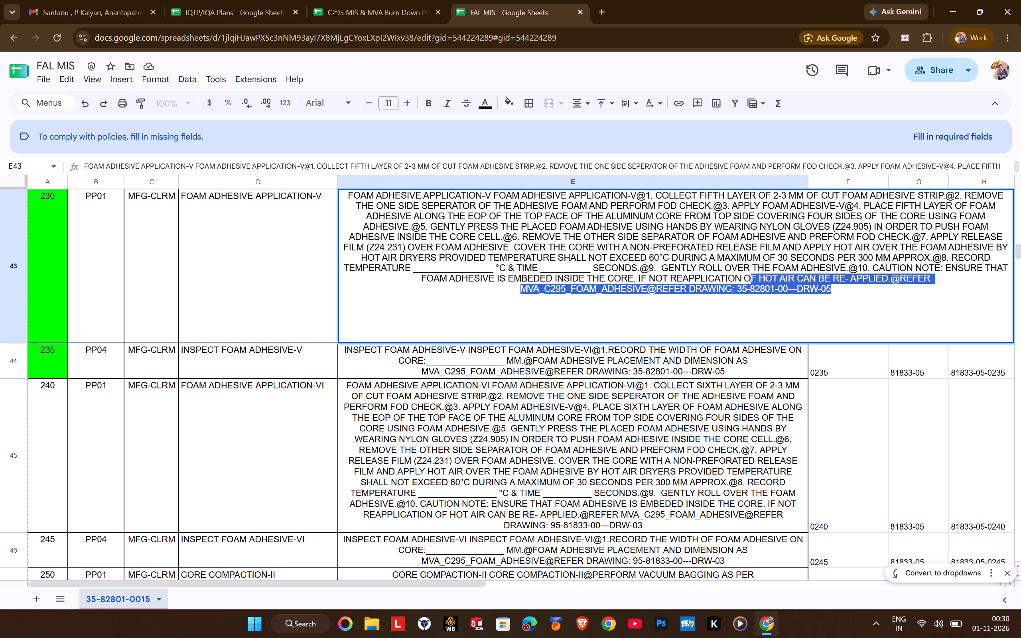
drag(750, 291, 738, 292)
key(ctrl+x)
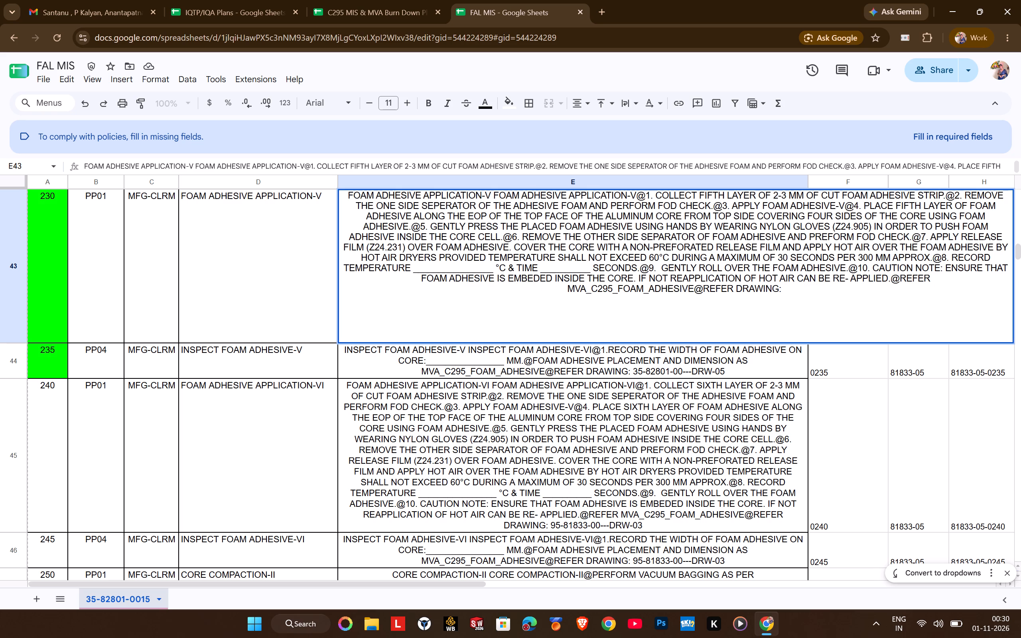
key(ctrl+z)
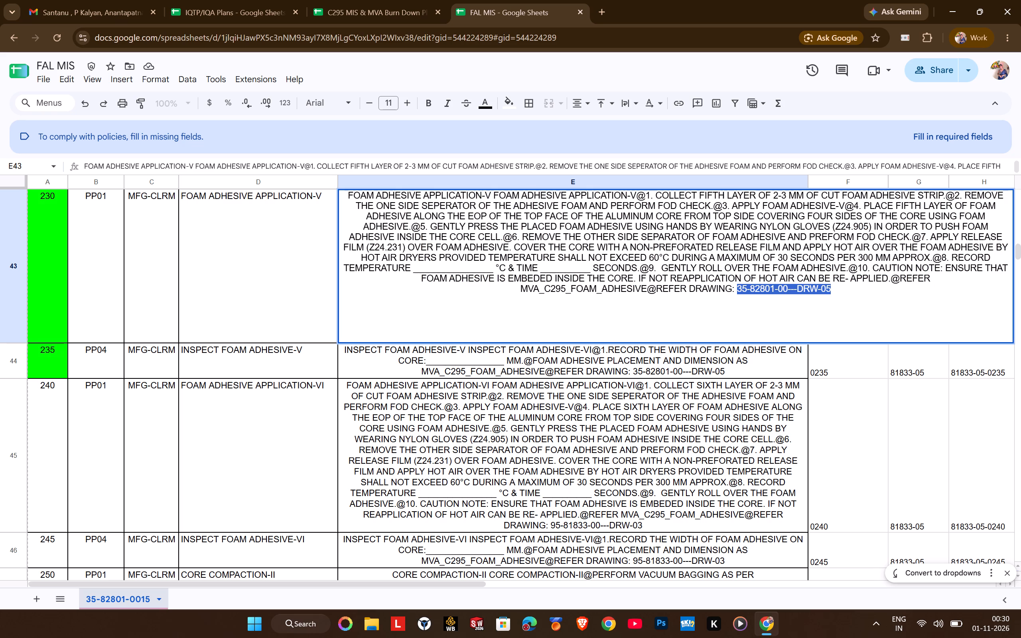
key(ctrl+c)
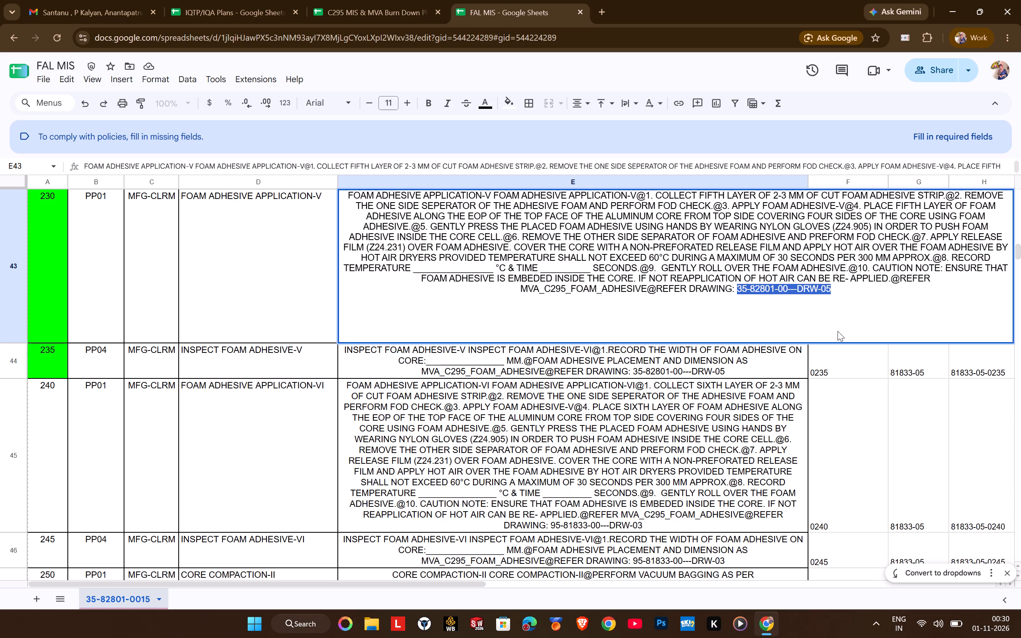
click(838, 323)
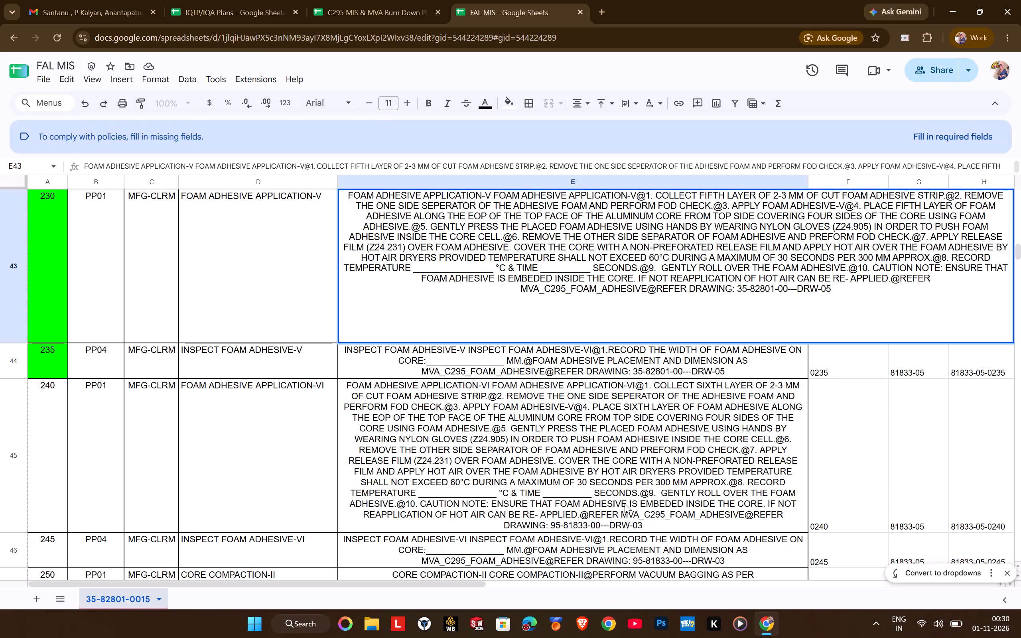
Paste the copied drawing reference into column G of the RECEIVED KIT row, activity 10.
scroll(593, 354, down, 1)
scroll(607, 431, down, 1)
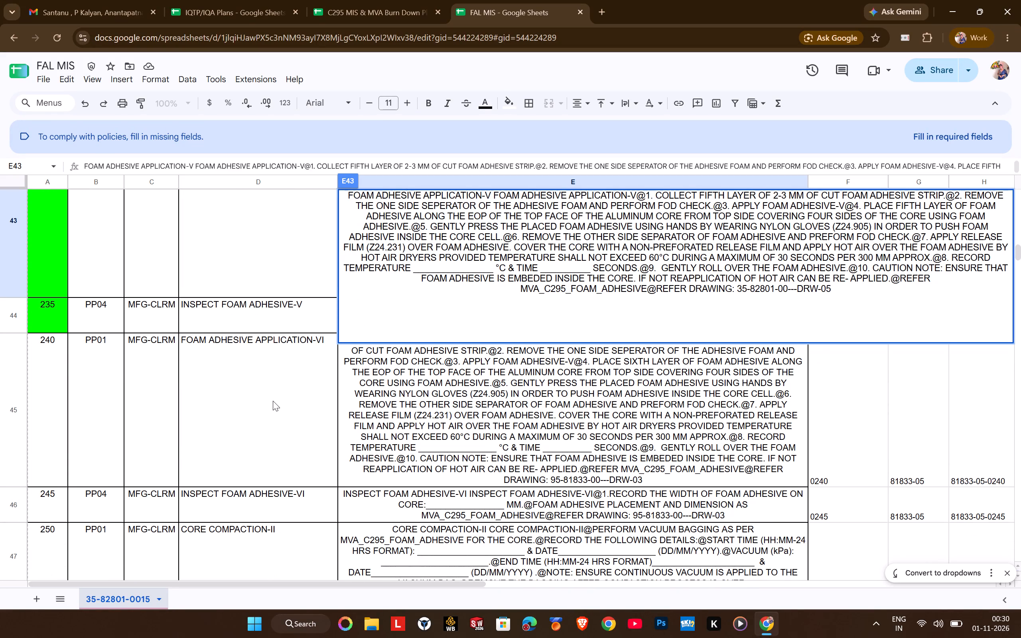
click(273, 401)
scroll(273, 401, down, 6)
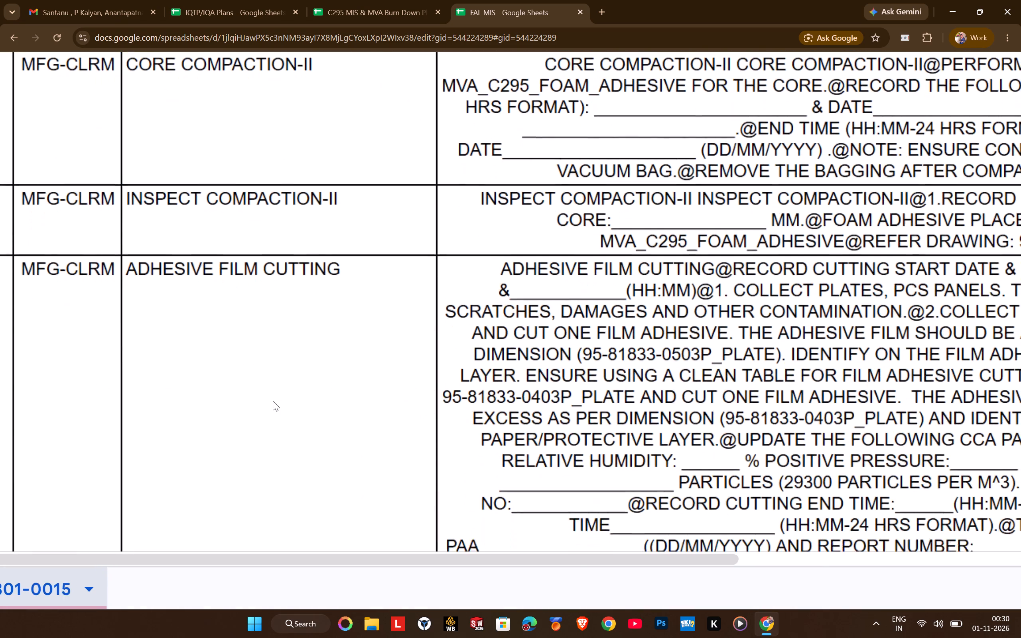
scroll(273, 401, up, 16)
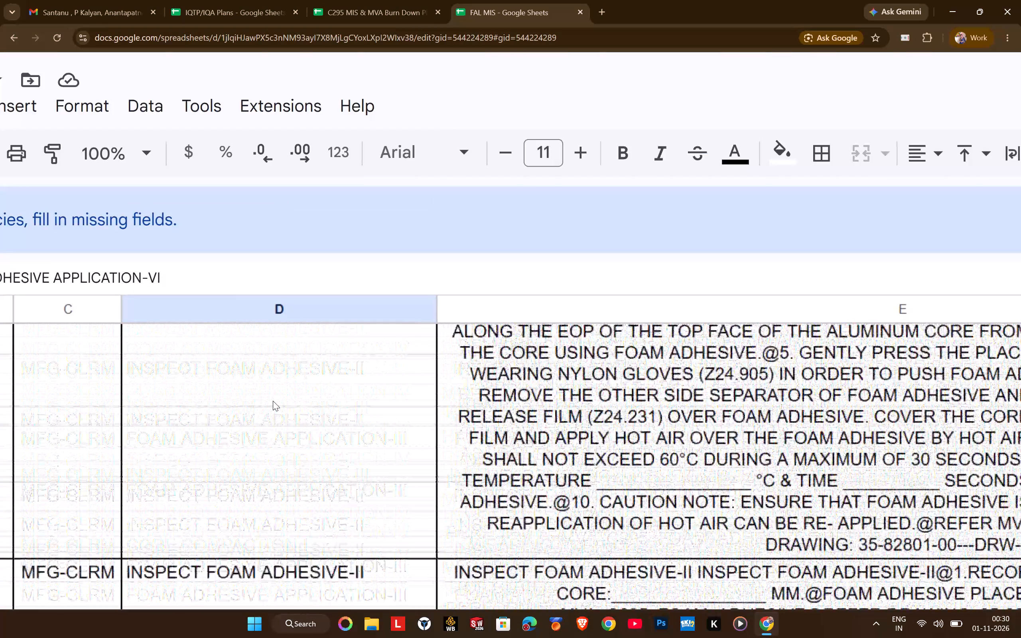
scroll(273, 401, up, 9)
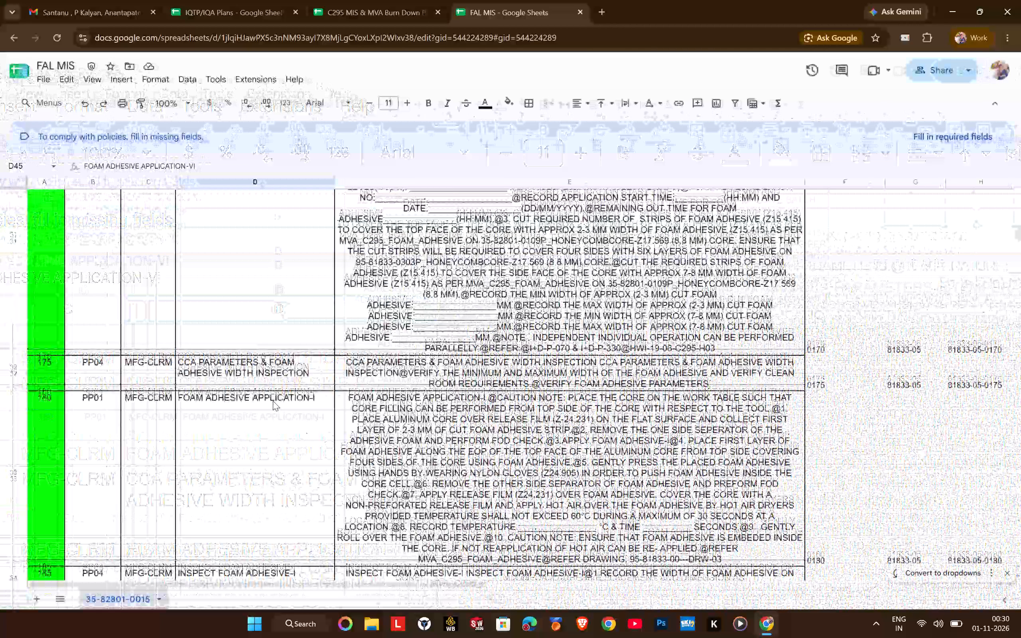
scroll(273, 401, up, 1)
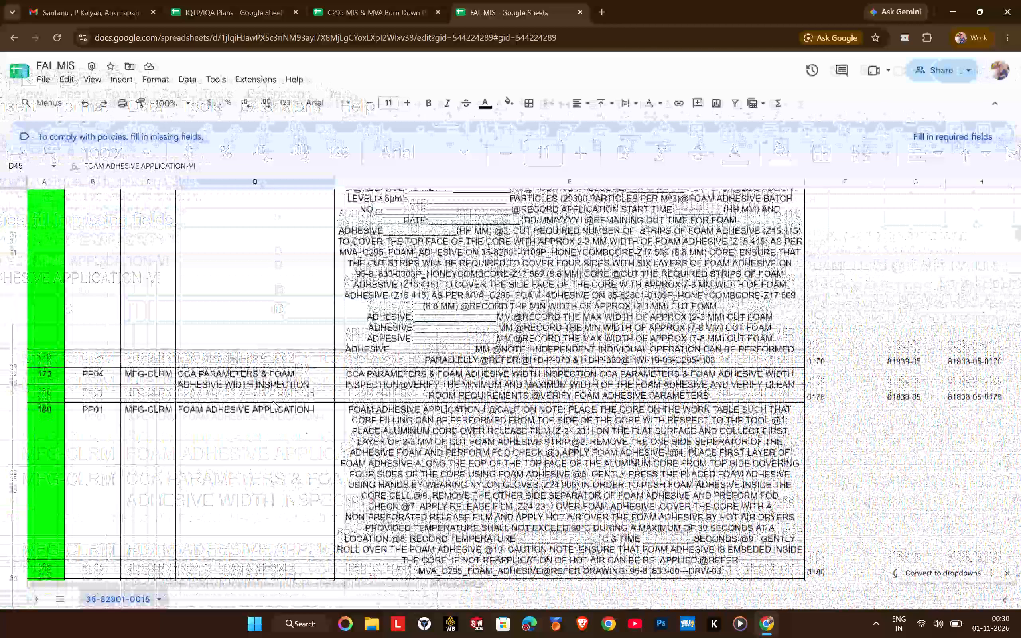
scroll(273, 401, up, 1)
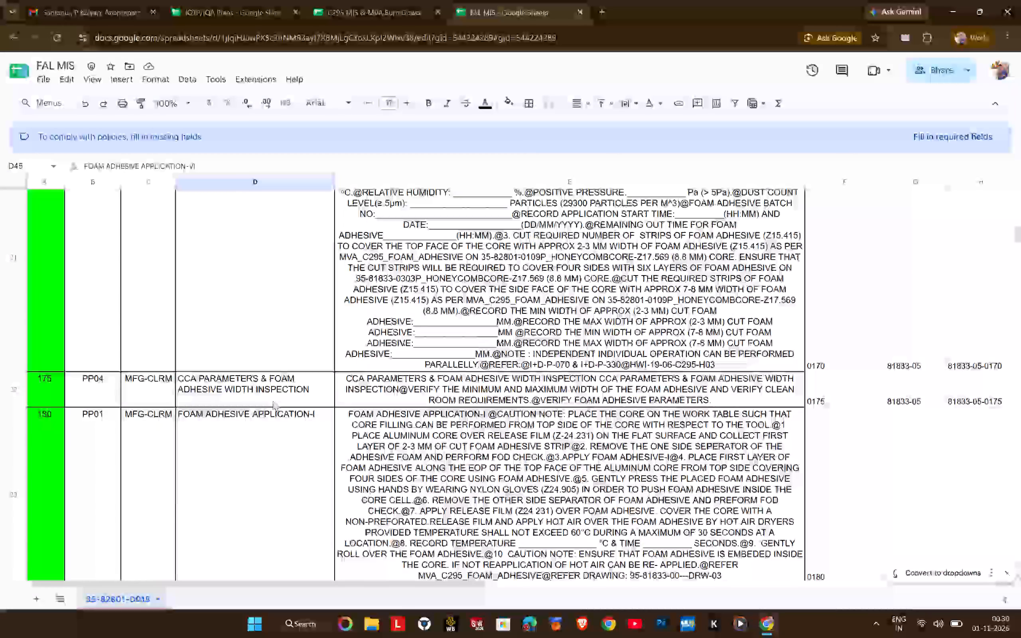
scroll(273, 401, down, 10)
scroll(273, 401, up, 20)
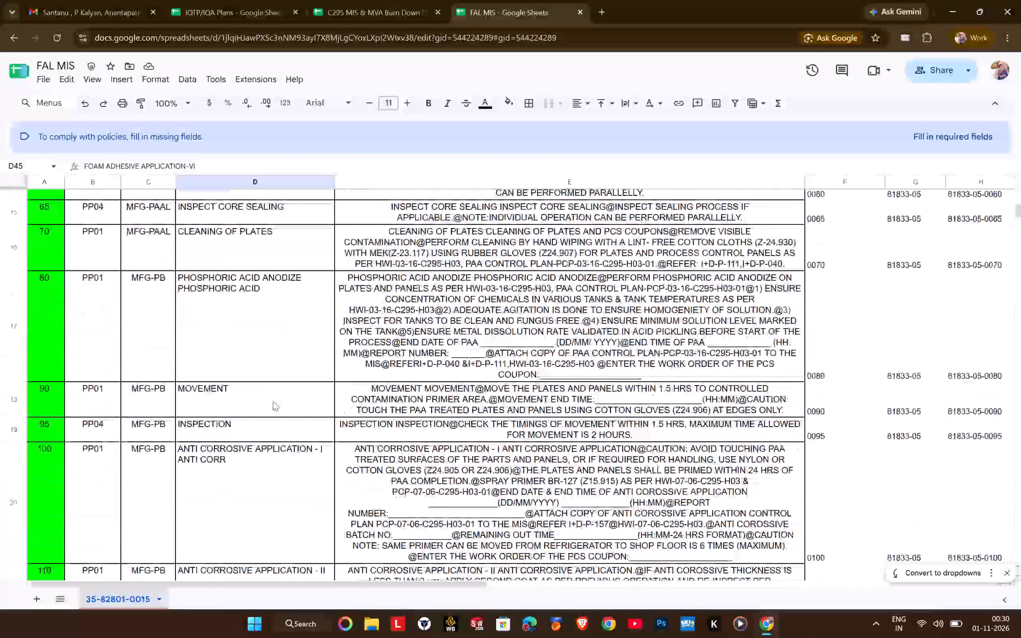
scroll(273, 401, up, 7)
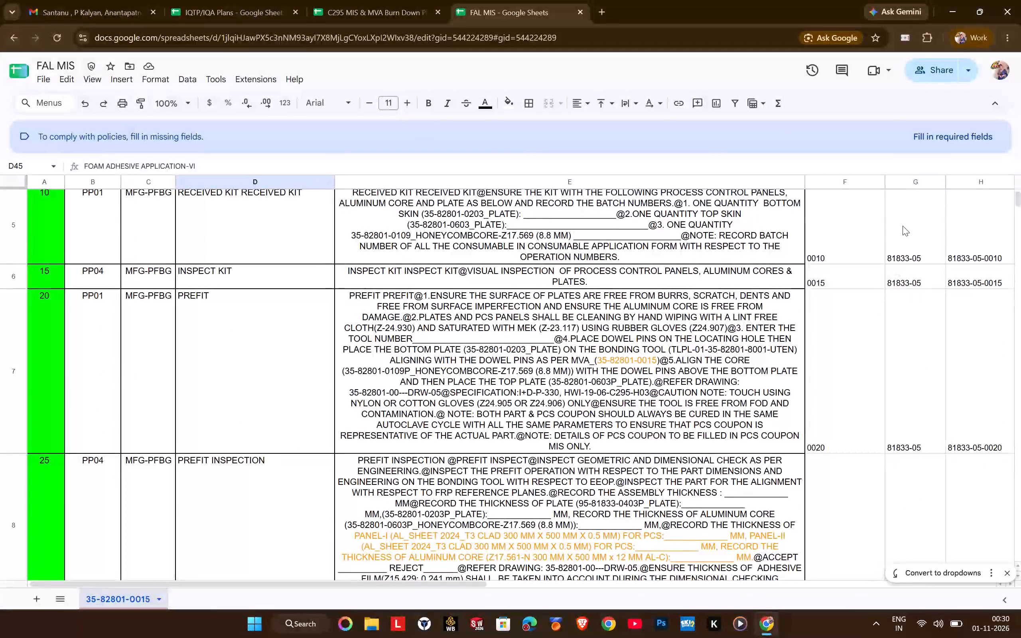
click(903, 226)
key(ctrl+v)
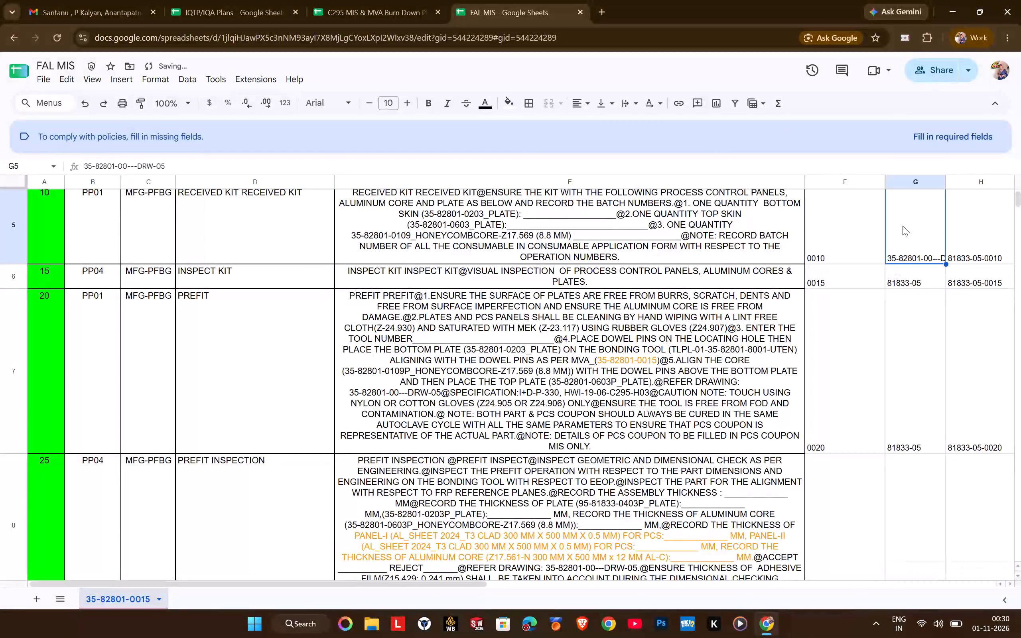
Widen column G to fit the full reference text.
click(946, 189)
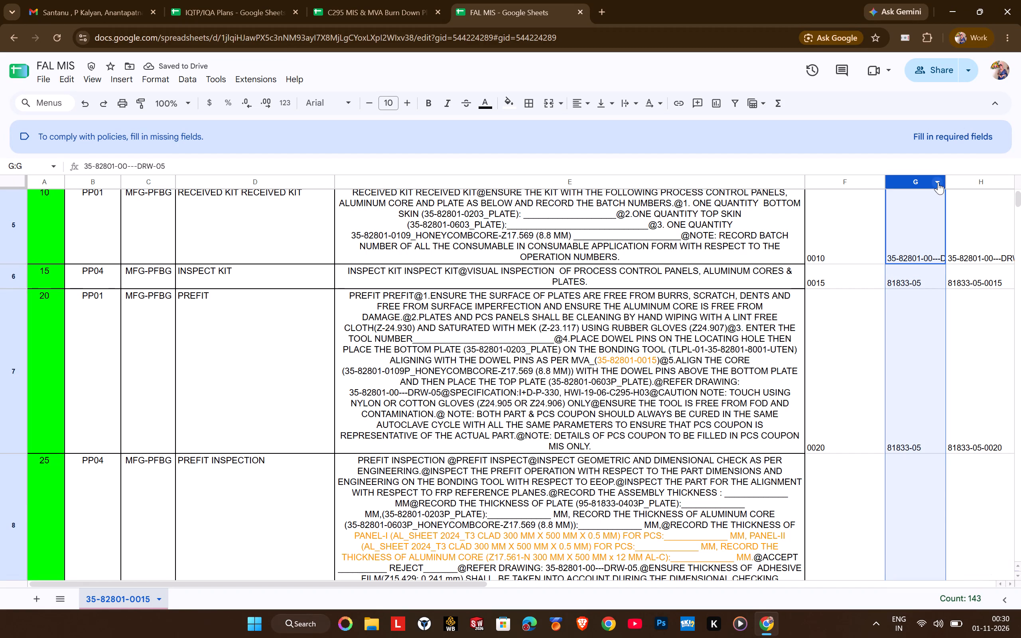
drag(946, 177, 1017, 159)
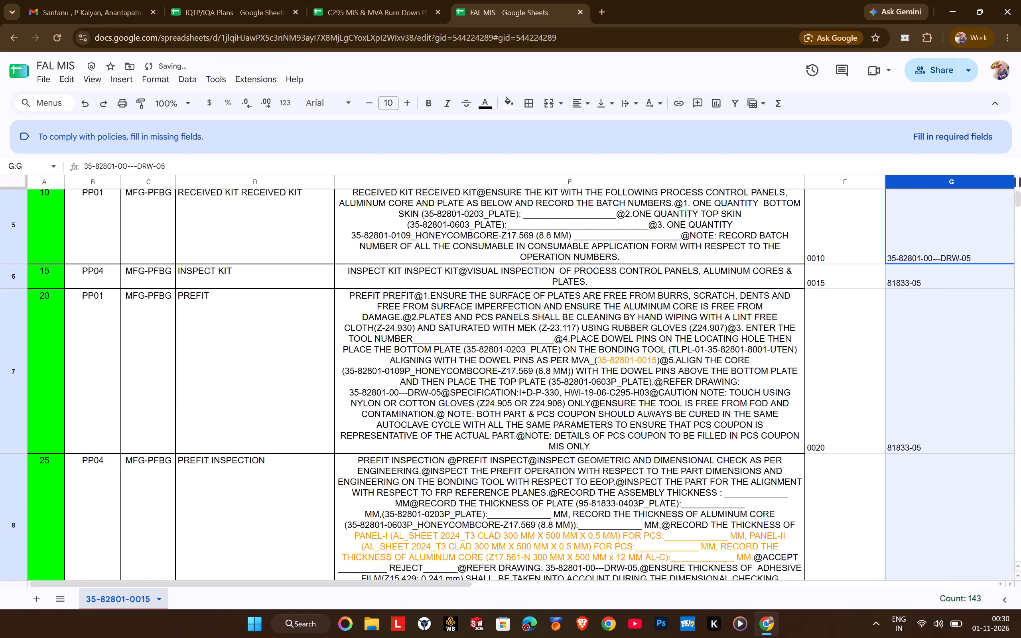
double_click(991, 246)
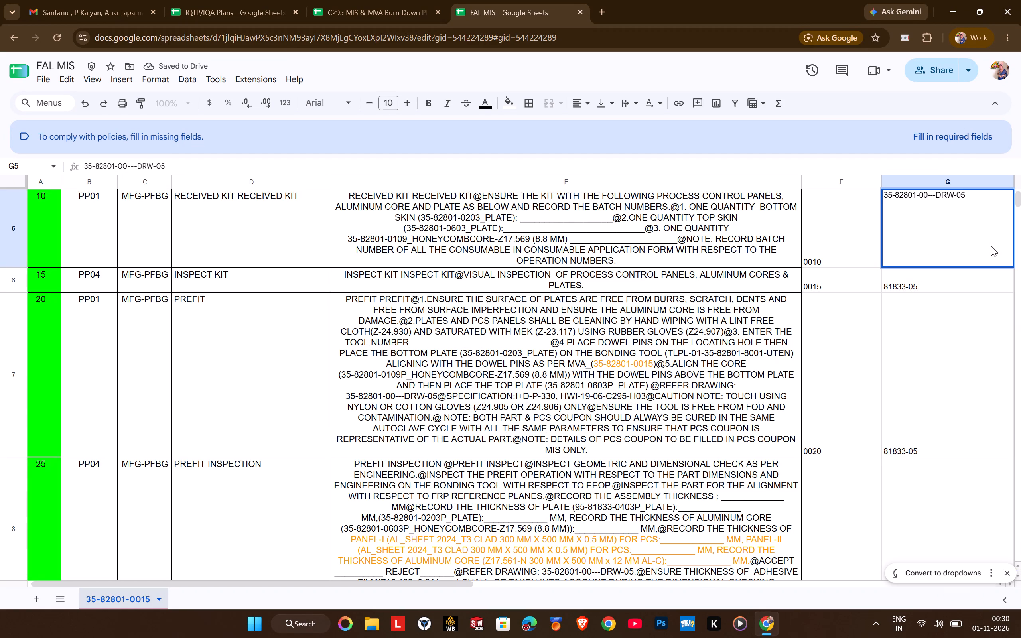
key(BackSpace)
key(BackSpace)
key(BackSpace)
key(BackSpace)
key(BackSpace)
key(BackSpace)
key(BackSpace)
key(BackSpace)
key(BackSpace)
key(1)
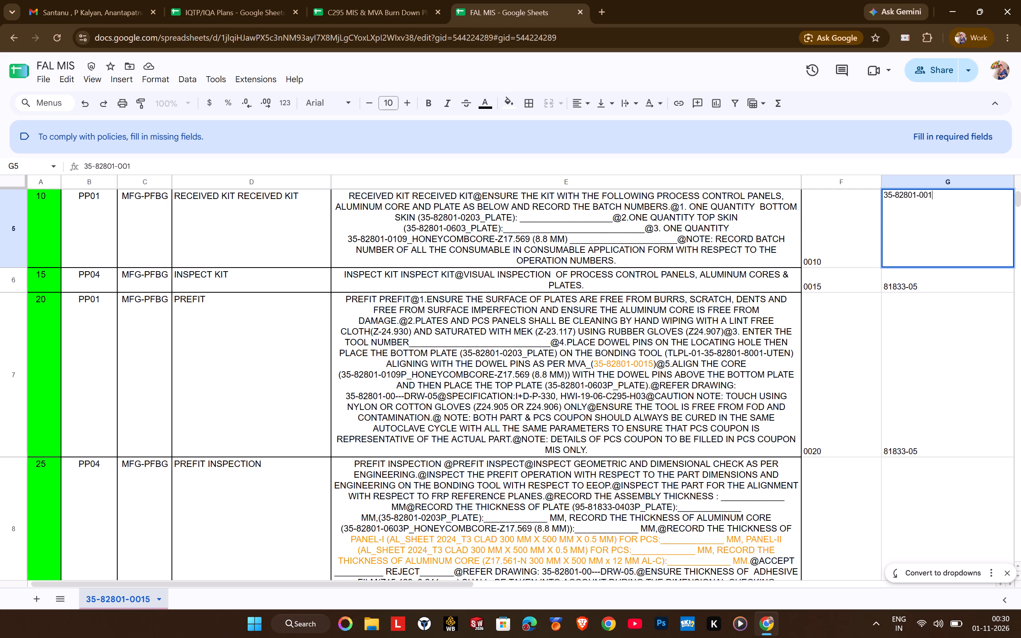
key(5)
click(848, 386)
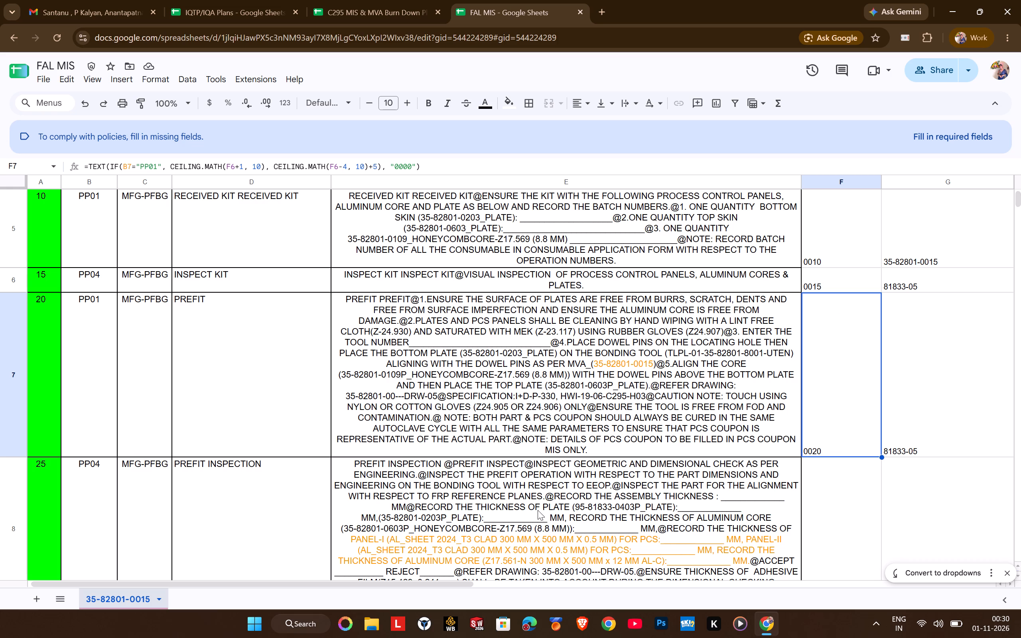
click(914, 244)
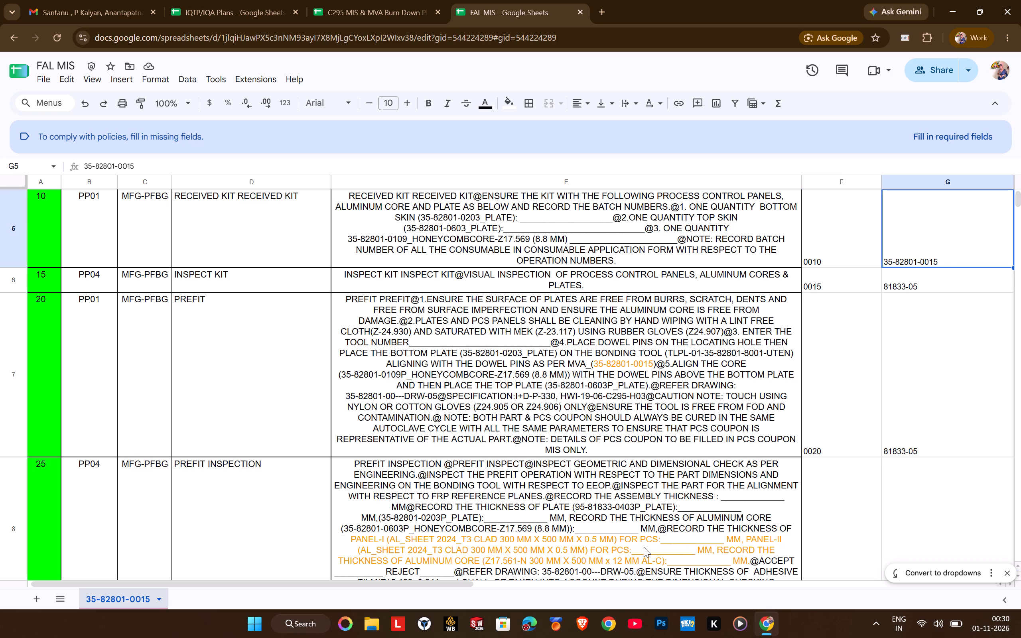
drag(444, 584, 507, 584)
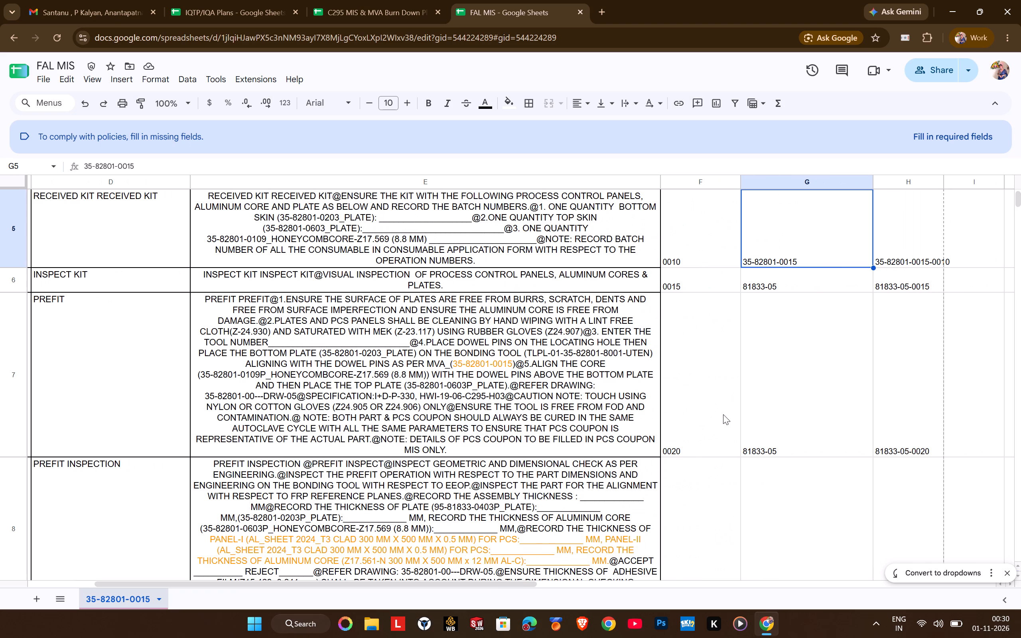
scroll(808, 268, up, 1)
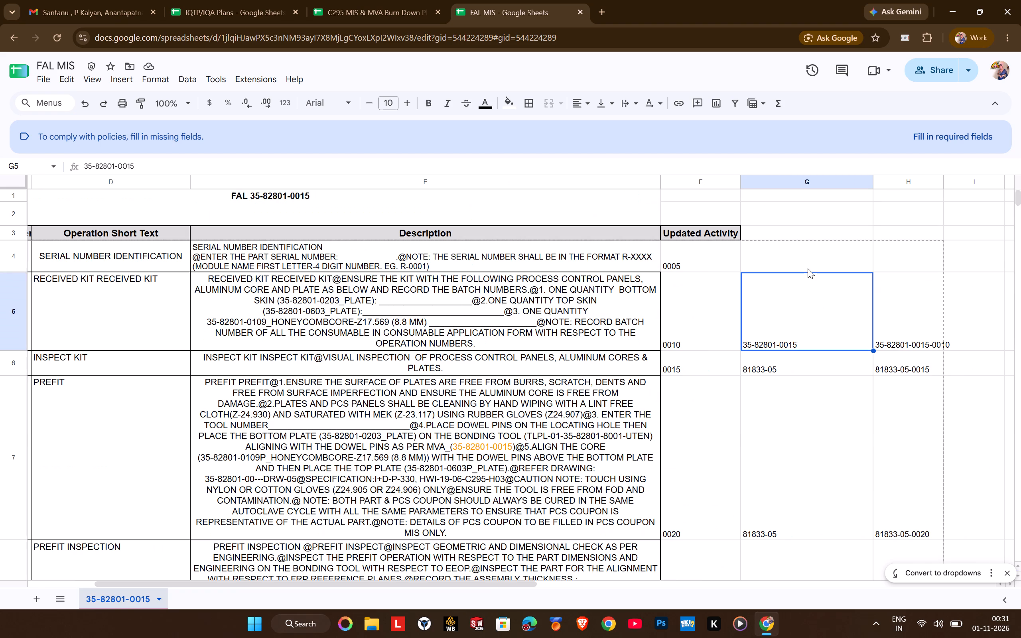
scroll(808, 268, up, 1)
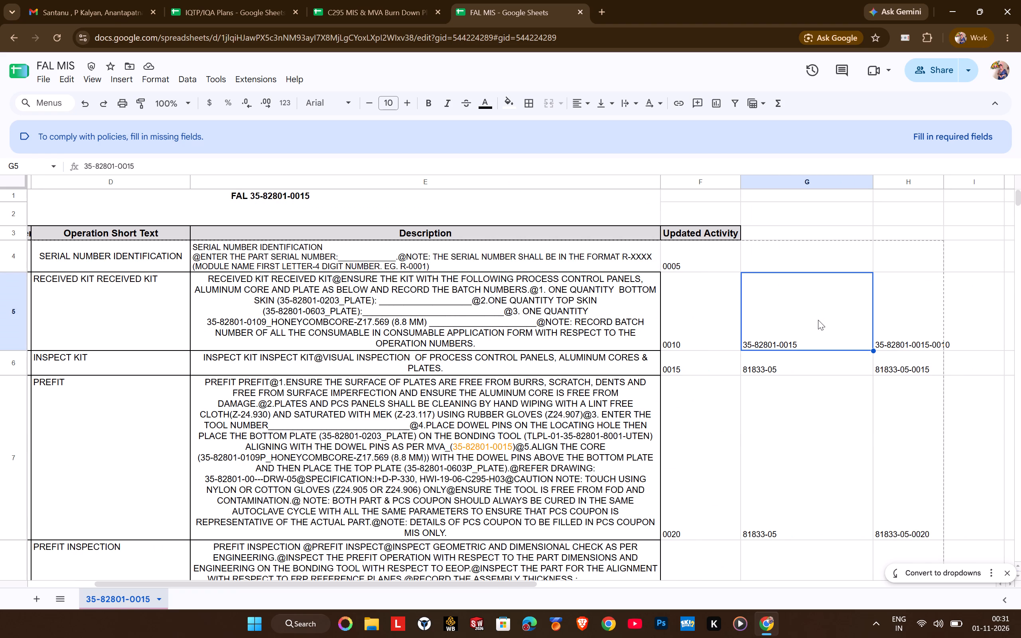
key(ctrl+c)
key(Down)
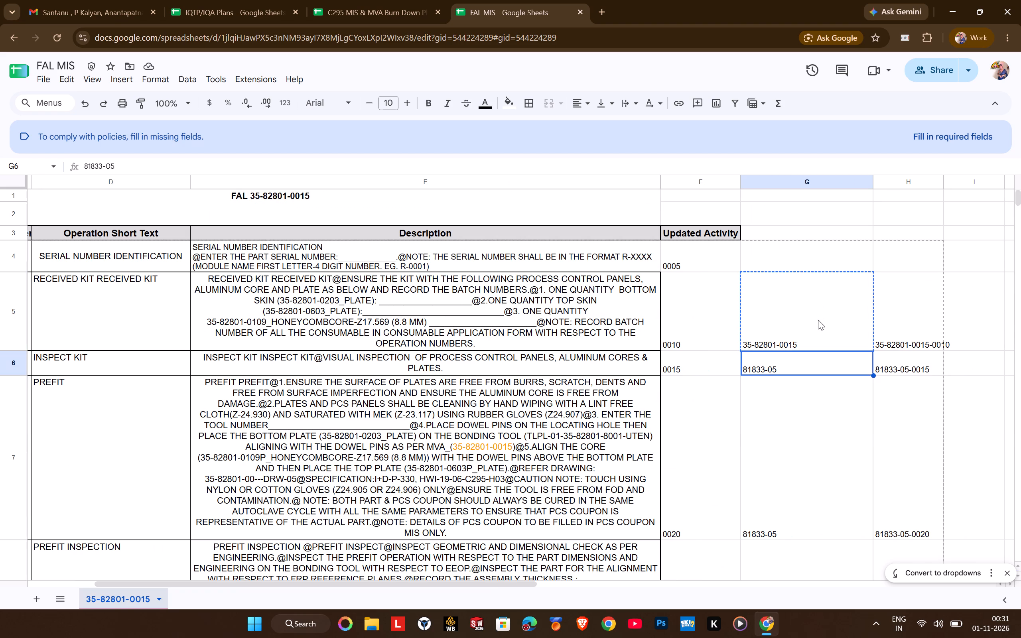
key(shift+Down)
key(shift+Down)
key(shift+Down)
key(shift+Down)
key(shift+Down)
key(shift+Down)
key(shift+Down)
key(shift+Down)
key(shift+Down)
key(shift+Down)
key(shift+Down)
key(shift+Down)
key(shift+Down)
key(shift+Down)
key(shift+Down)
key(shift+Down)
key(shift+Down)
key(shift+Down)
key(shift+Down)
key(shift+Down)
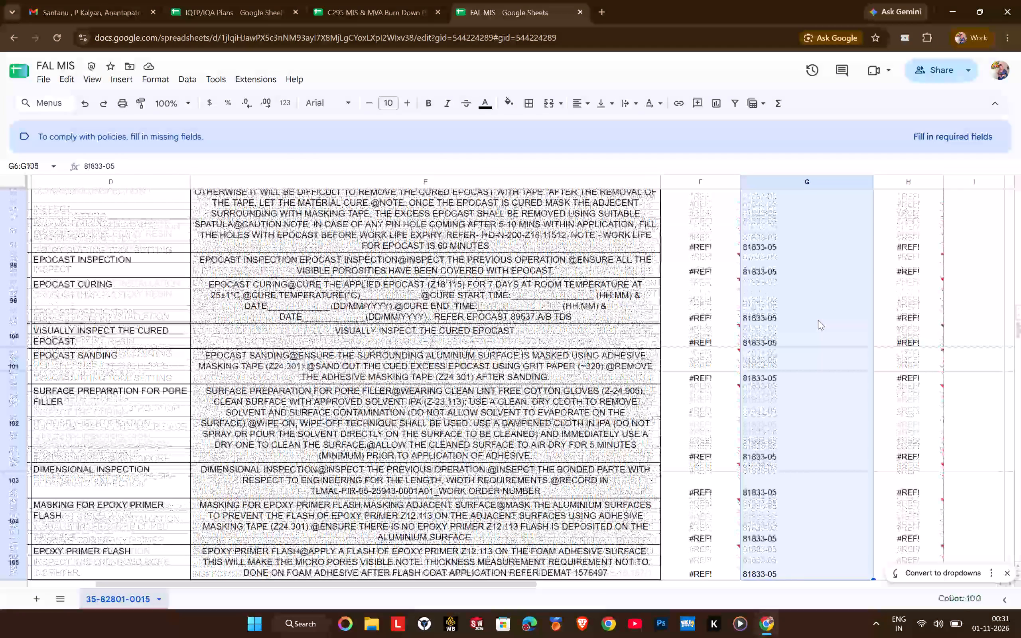
key(ctrl+v)
key(Down)
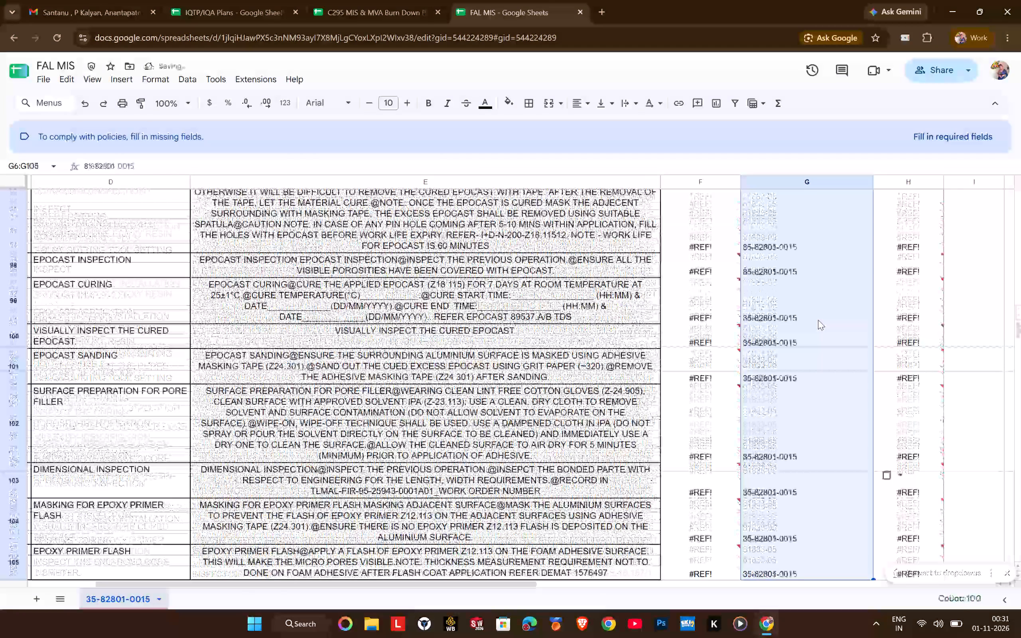
key(Up)
key(Down)
key(Down)
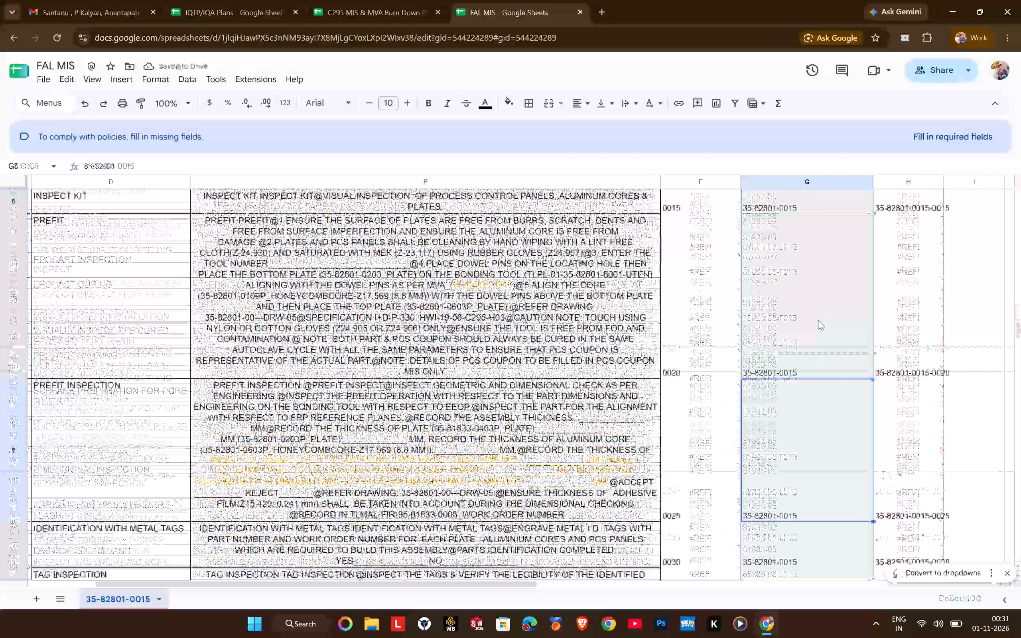
key(Up)
key(Up)
key(Up)
key(Up)
key(Down)
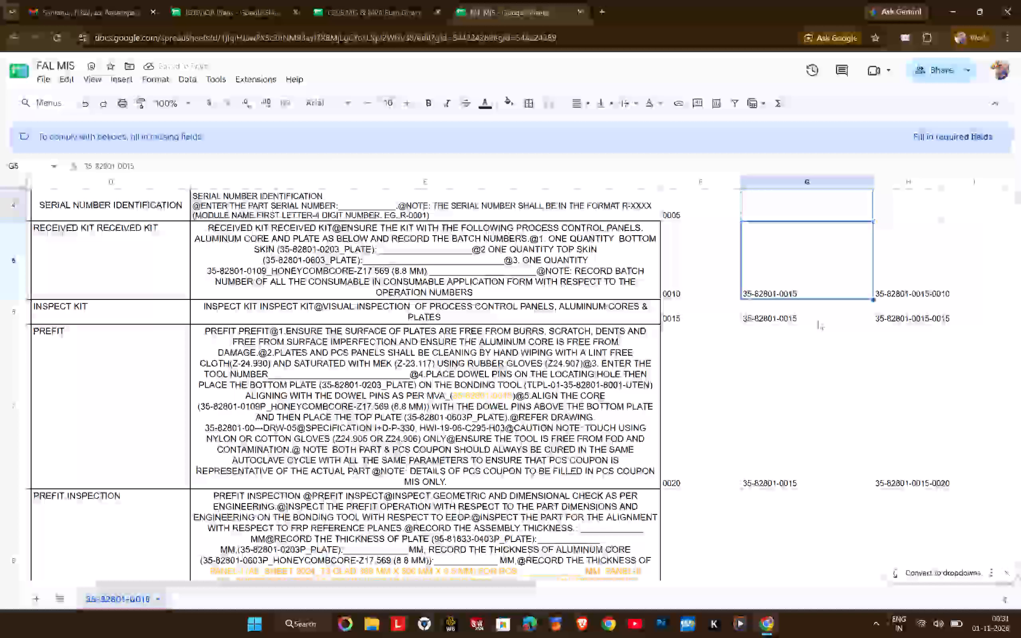
key(Down)
key(Down)
key(Down)
key(Down)
key(Down)
key(Down)
key(Down)
key(Down)
key(Down)
key(Down)
key(Down)
key(Down)
key(Down)
key(Down)
key(Down)
key(Down)
key(Down)
key(Down)
key(Down)
key(Down)
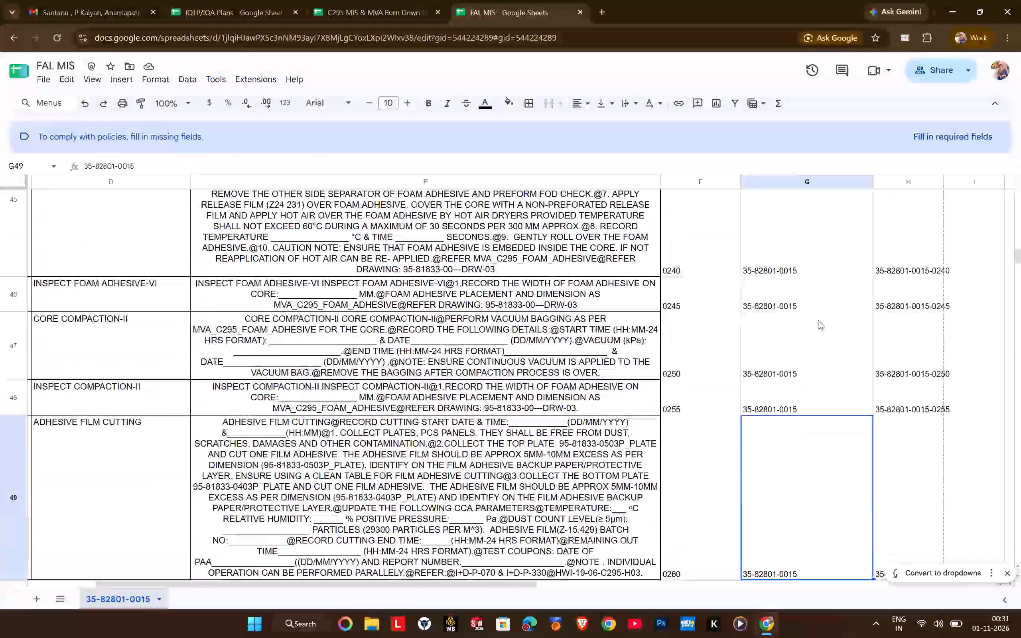
key(Down)
key(Down)
key(Down)
key(Down)
key(Down)
key(Down)
key(Down)
key(Down)
key(Down)
key(Down)
key(Down)
key(Down)
key(Down)
key(Down)
key(Down)
key(Down)
key(Down)
key(Down)
key(Down)
key(Down)
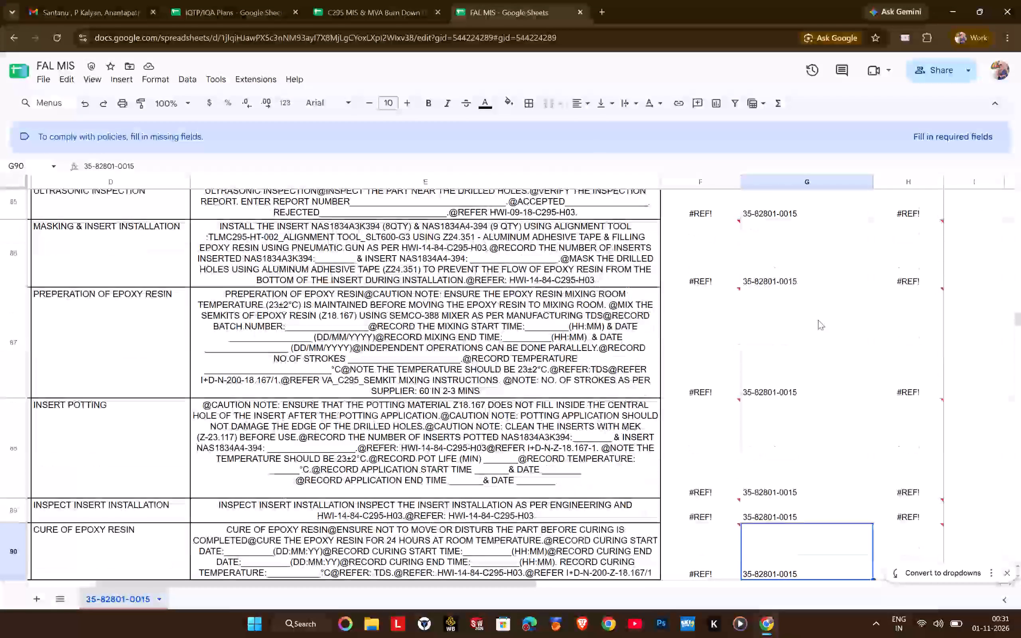
key(Up)
key(Up)
key(Up)
key(Up)
key(Up)
key(Up)
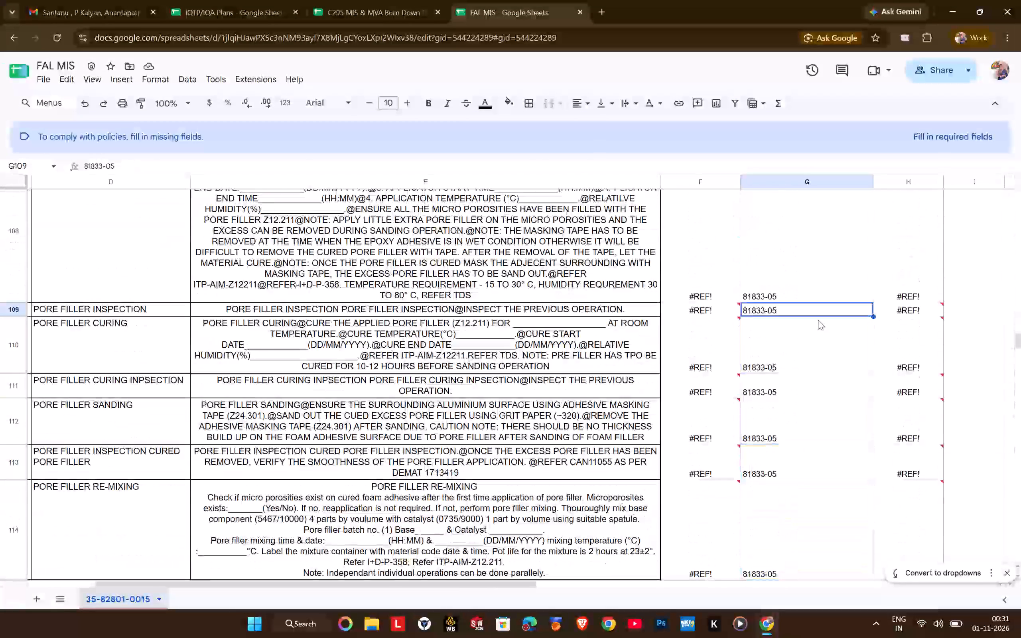
key(Up)
key(Up)
key(Down)
key(Up)
key(Up)
key(Up)
key(Up)
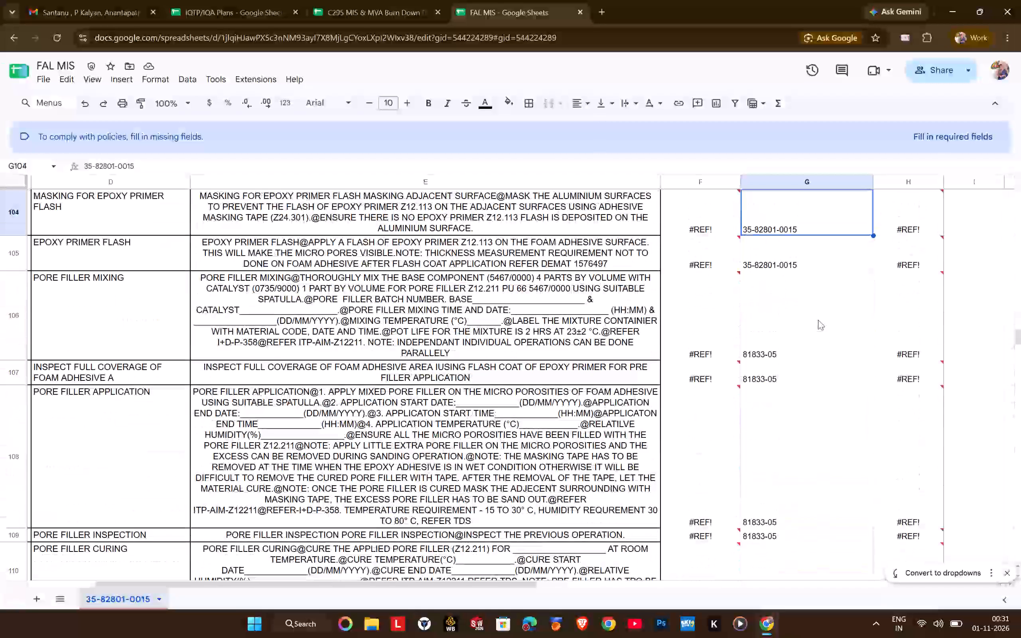
key(Down)
key(Down)
key(Down)
key(shift+Down)
key(shift+Down)
key(shift+Down)
key(shift+Down)
key(shift+Down)
key(shift+Down)
key(shift+Down)
key(shift+Down)
key(shift+Down)
key(shift+Down)
key(shift+Down)
key(shift+Down)
key(shift+Down)
key(shift+Down)
key(shift+Down)
key(shift+Down)
key(shift+Down)
key(shift+Down)
key(shift+Down)
key(shift+Down)
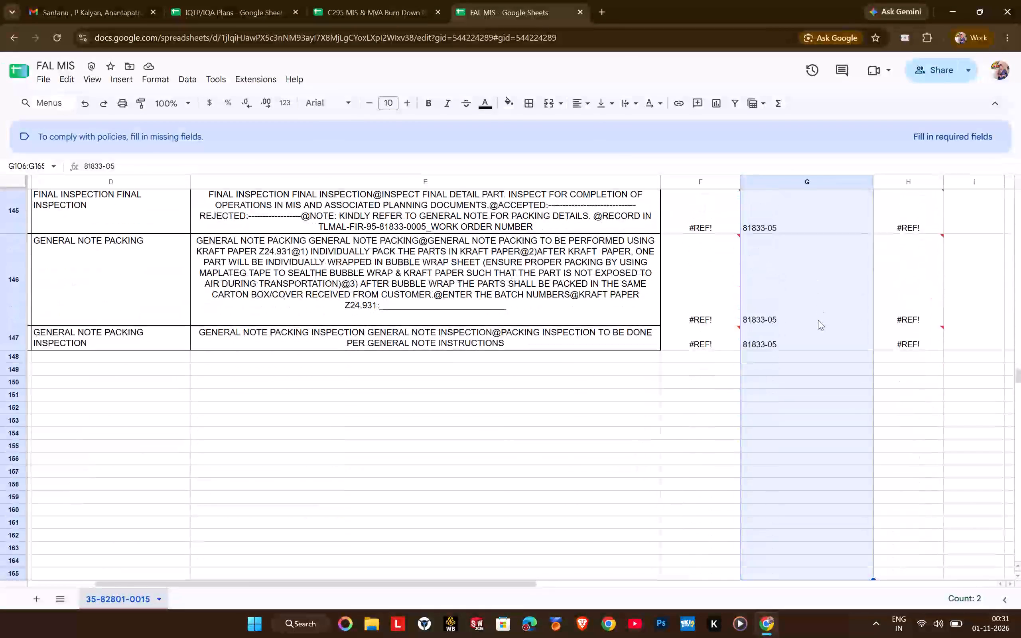
key(shift+Up)
key(shift+Up)
key(shift+Up)
key(shift+Up)
key(shift+Up)
key(shift+Up)
key(shift+Up)
key(shift+Up)
key(shift+Up)
key(shift+Up)
key(shift+Up)
key(shift+Up)
key(shift+Up)
key(shift+Up)
key(shift+Up)
key(shift+Up)
key(shift+Up)
key(shift+Up)
key(shift+Up)
key(shift+Up)
key(shift+Down)
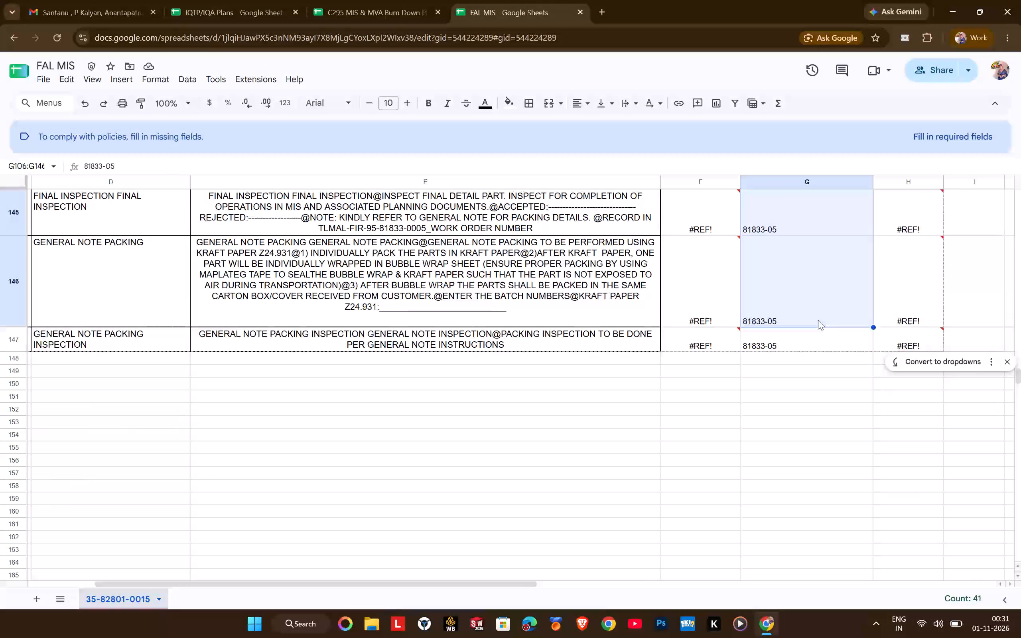
key(shift+Down)
key(ctrl+v)
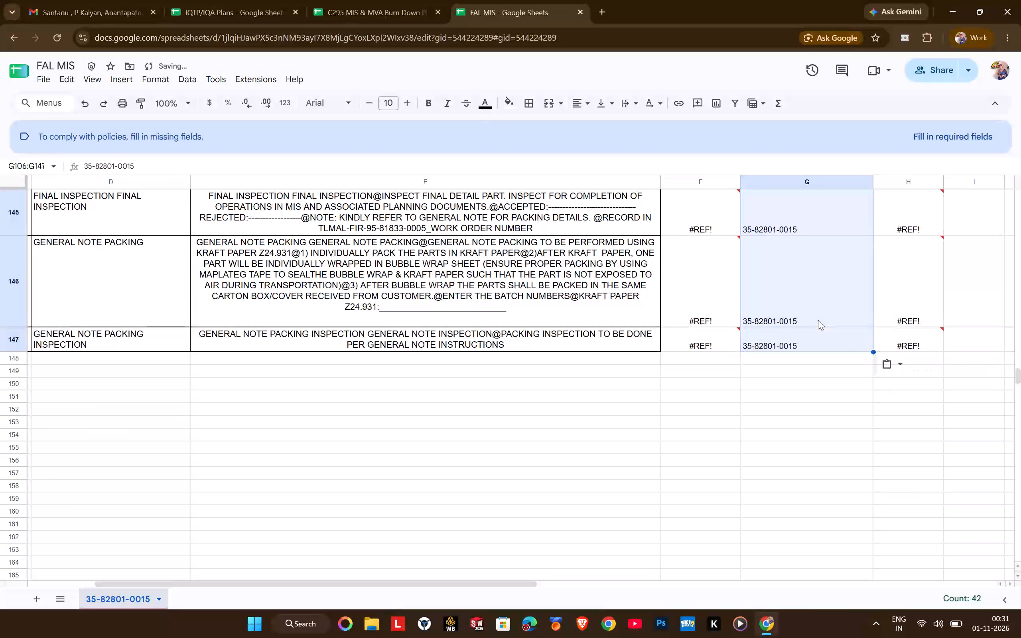
click(782, 397)
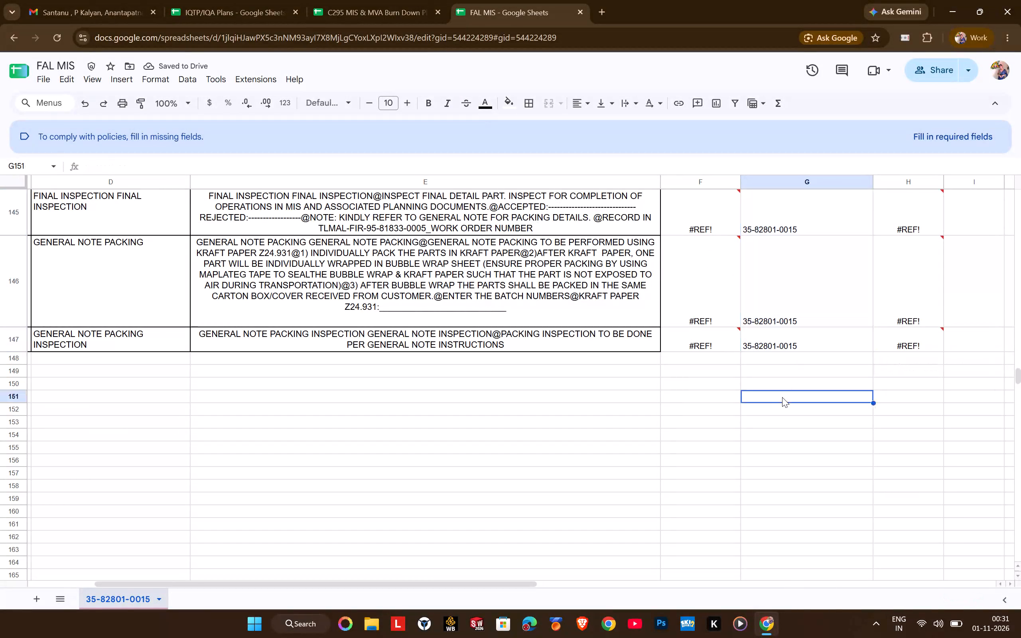
Review the Updated Activity, part number and combined reference entries in columns F to H throughout the operation sheet.
scroll(678, 346, up, 5)
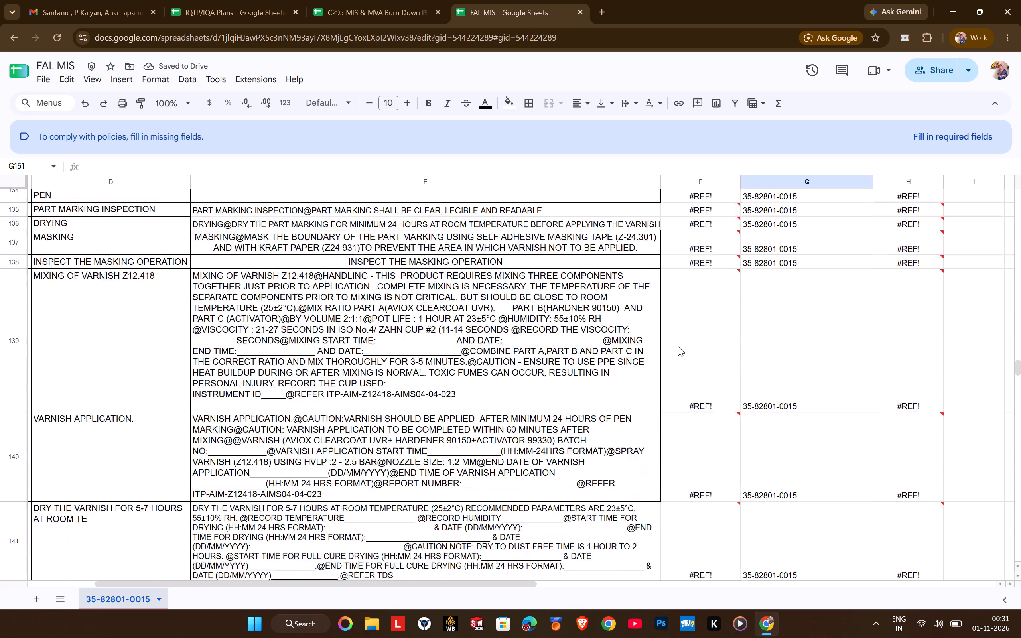
scroll(678, 346, up, 20)
scroll(678, 346, up, 8)
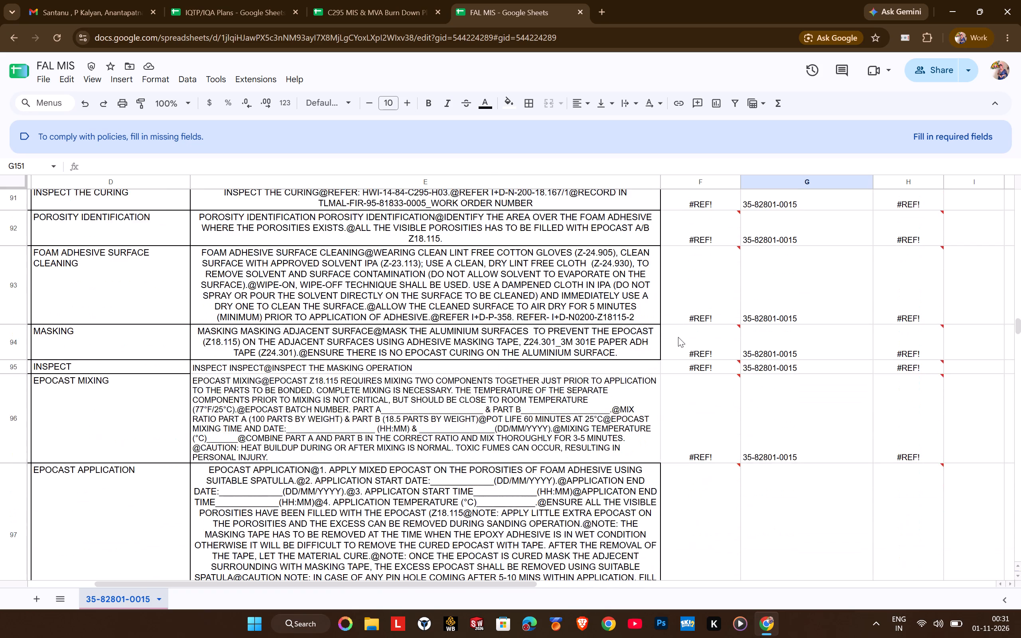
scroll(678, 337, up, 17)
scroll(678, 333, up, 6)
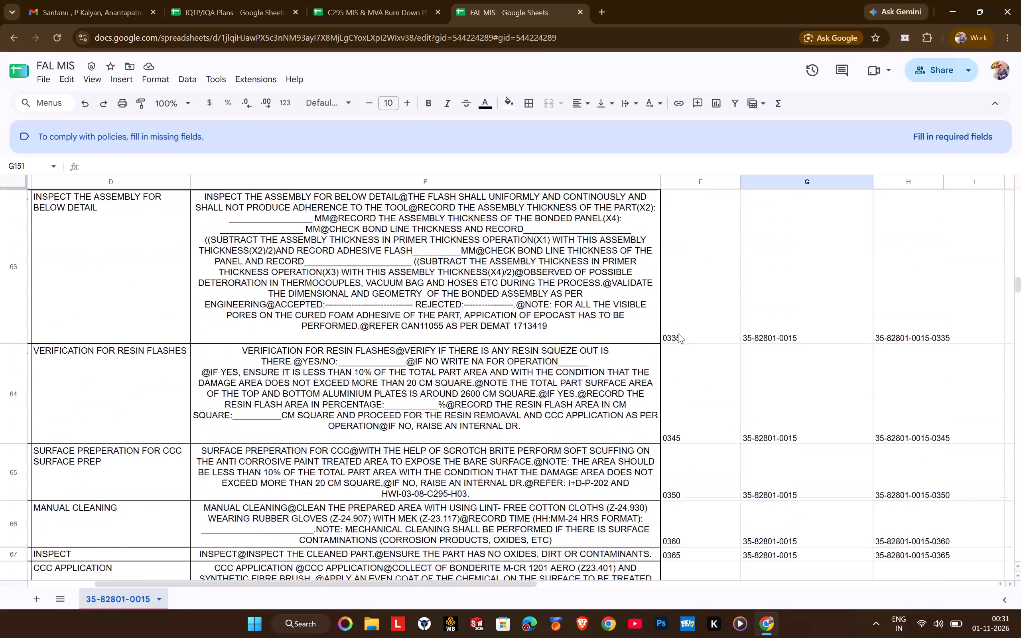
scroll(678, 333, up, 20)
scroll(678, 333, up, 7)
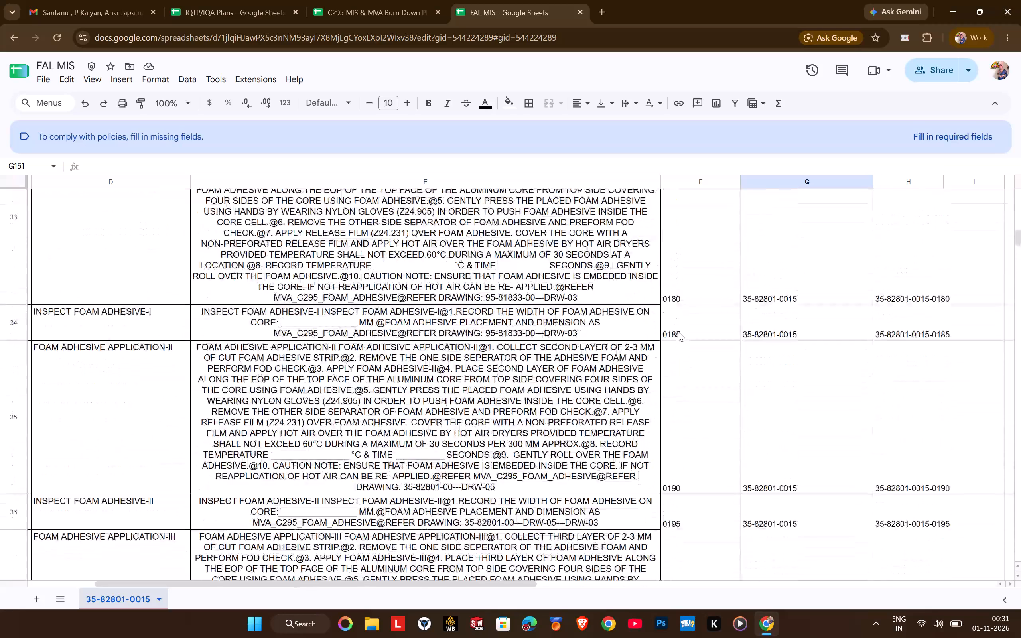
scroll(678, 331, up, 20)
scroll(678, 331, up, 7)
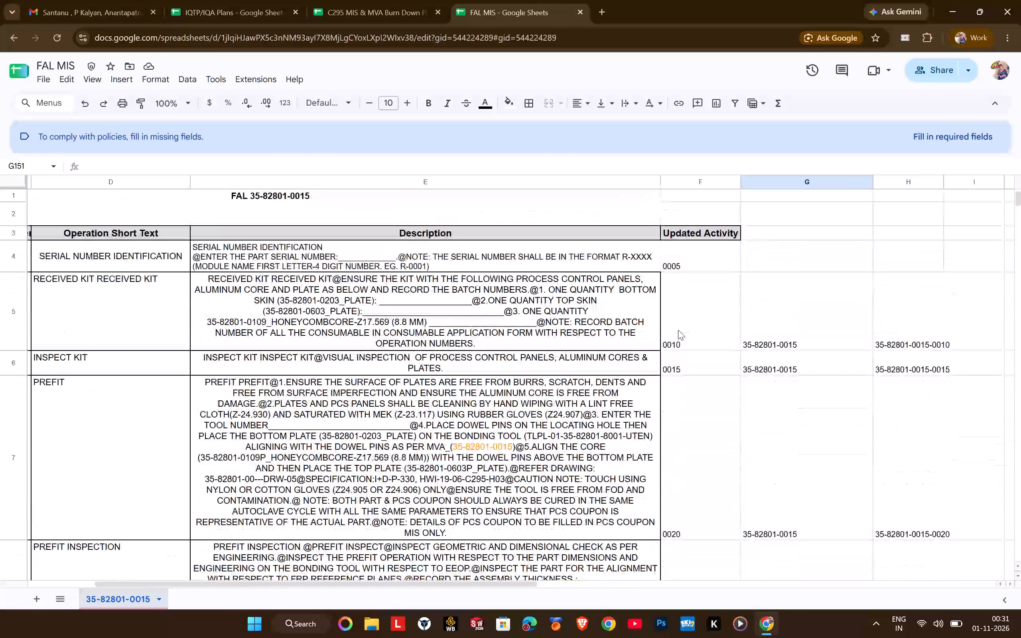
scroll(678, 330, up, 3)
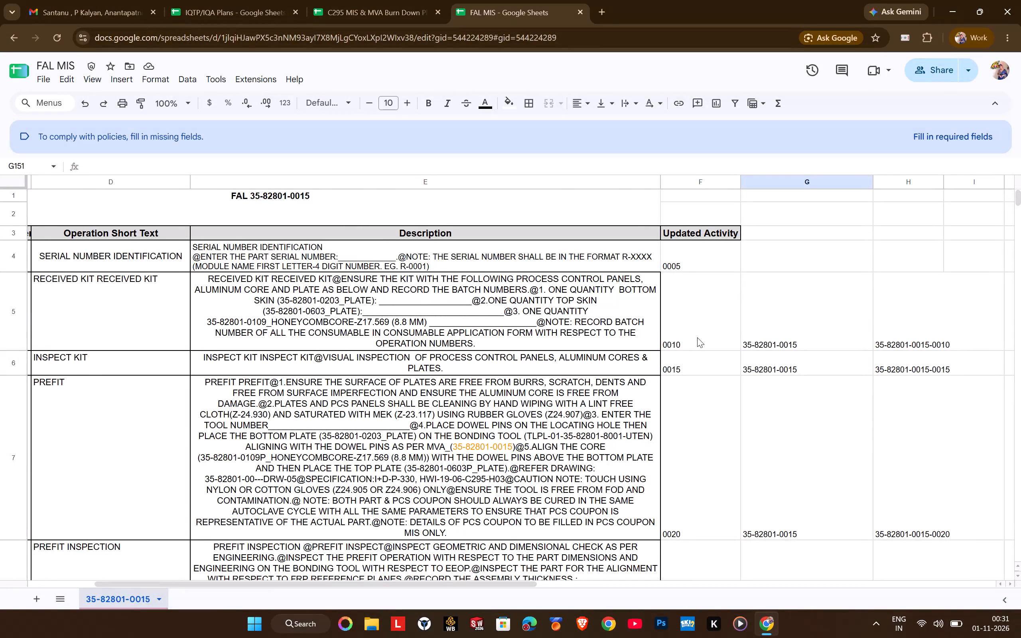
scroll(697, 337, down, 19)
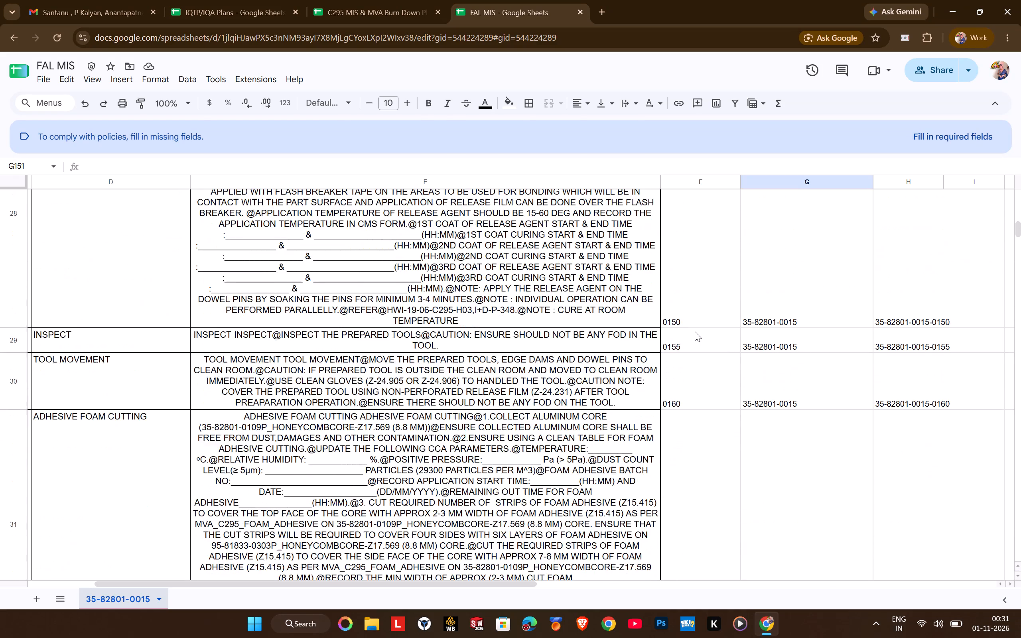
scroll(695, 331, down, 19)
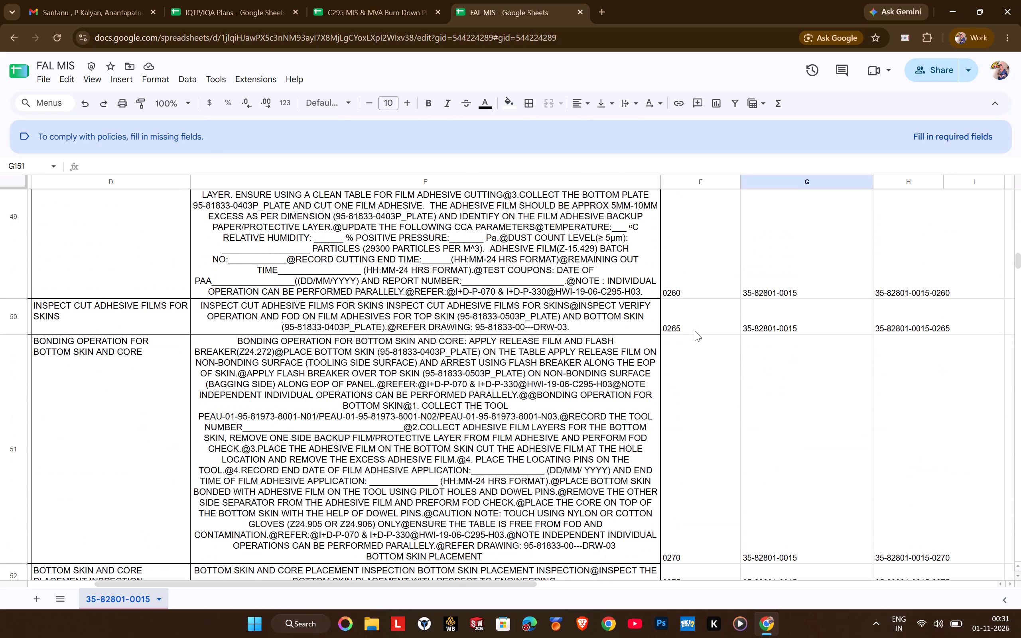
scroll(695, 331, up, 9)
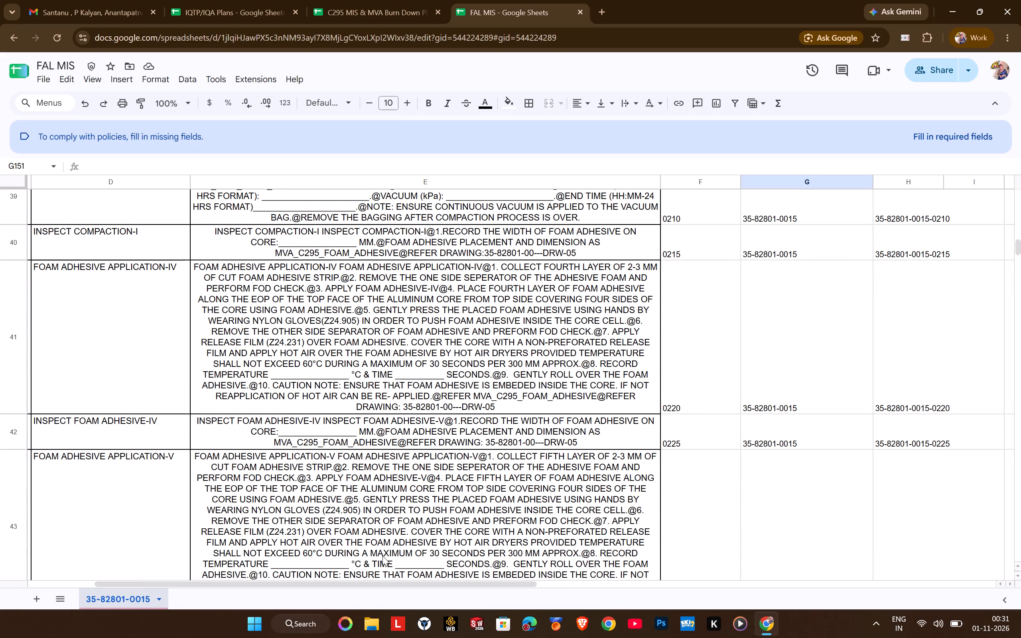
Check the Updated Activity numbers in column F against column A from INSPECT FOAM ADHESIVE-III down to the drill template rows.
drag(398, 581, 282, 570)
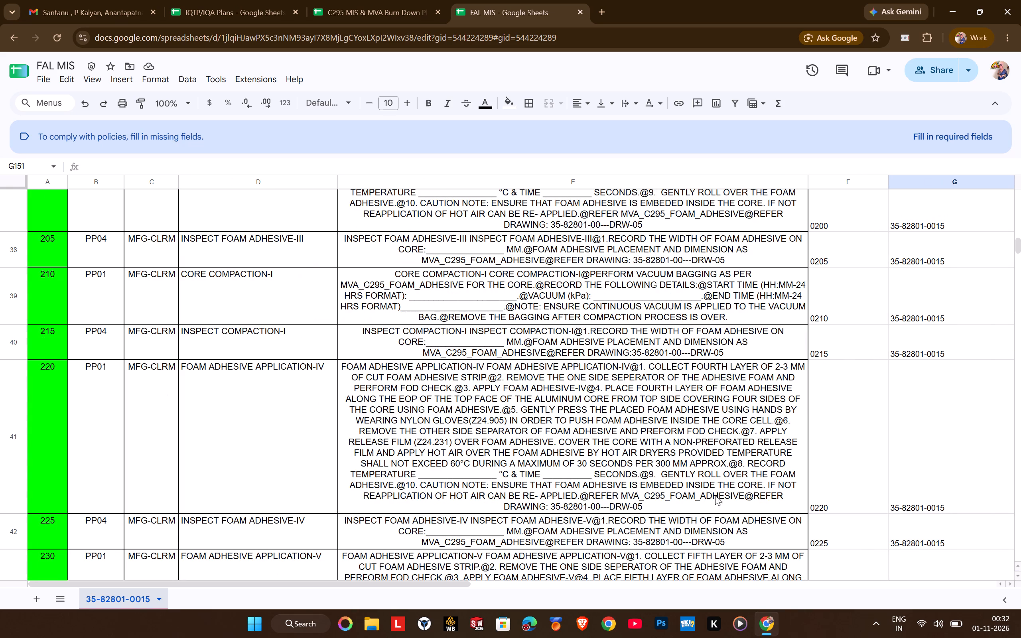
scroll(828, 442, down, 3)
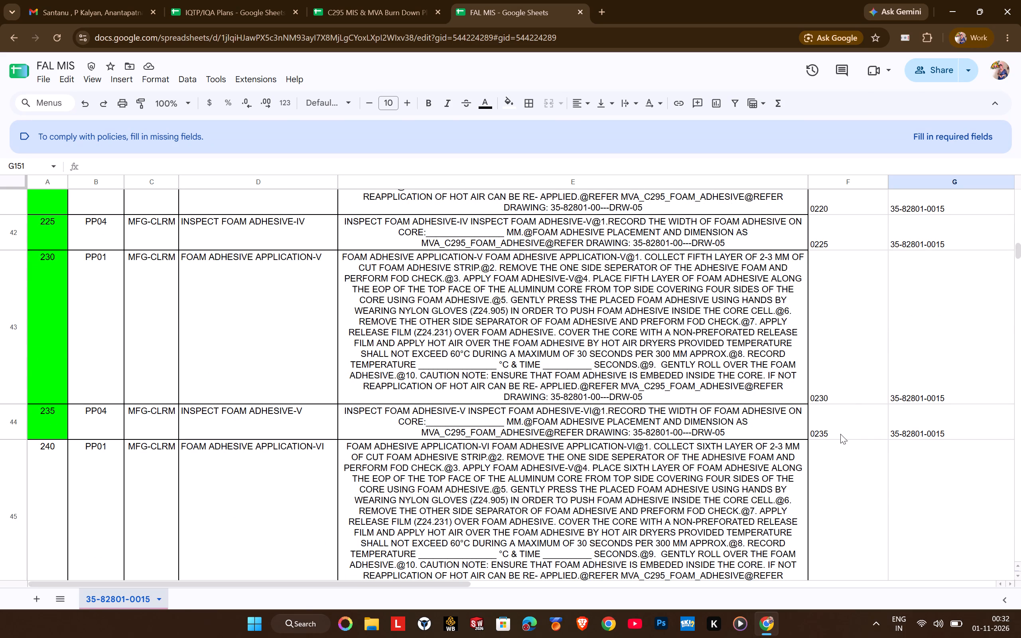
scroll(840, 434, down, 1)
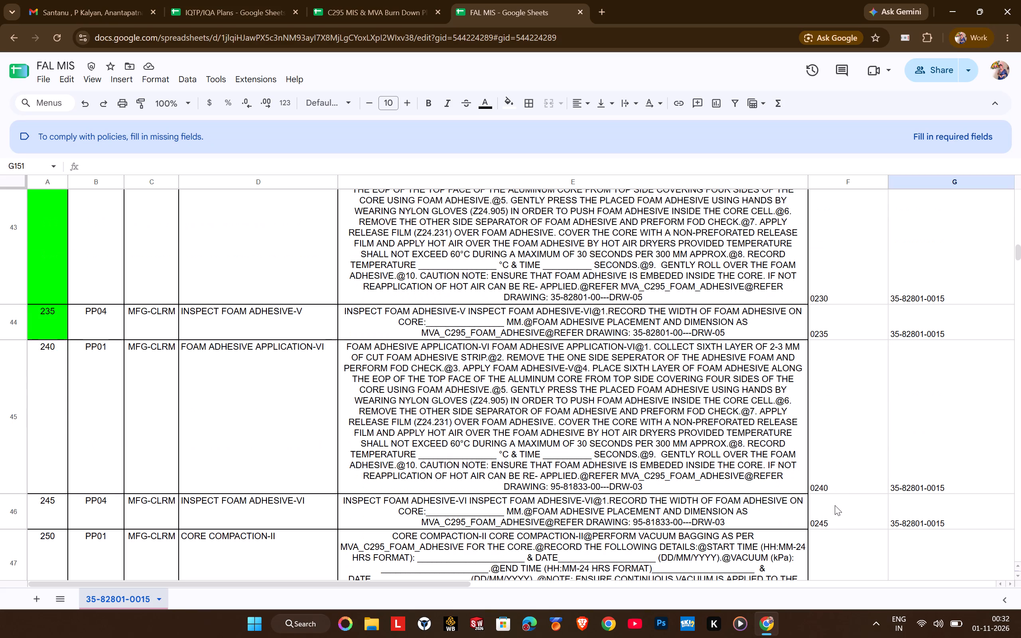
scroll(835, 506, down, 1)
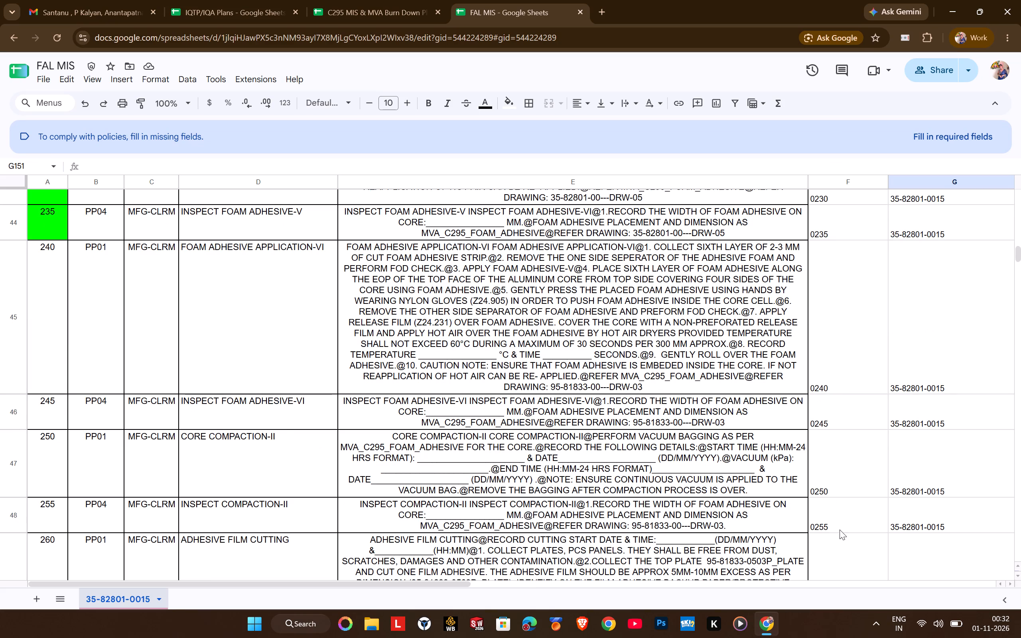
scroll(840, 518, down, 1)
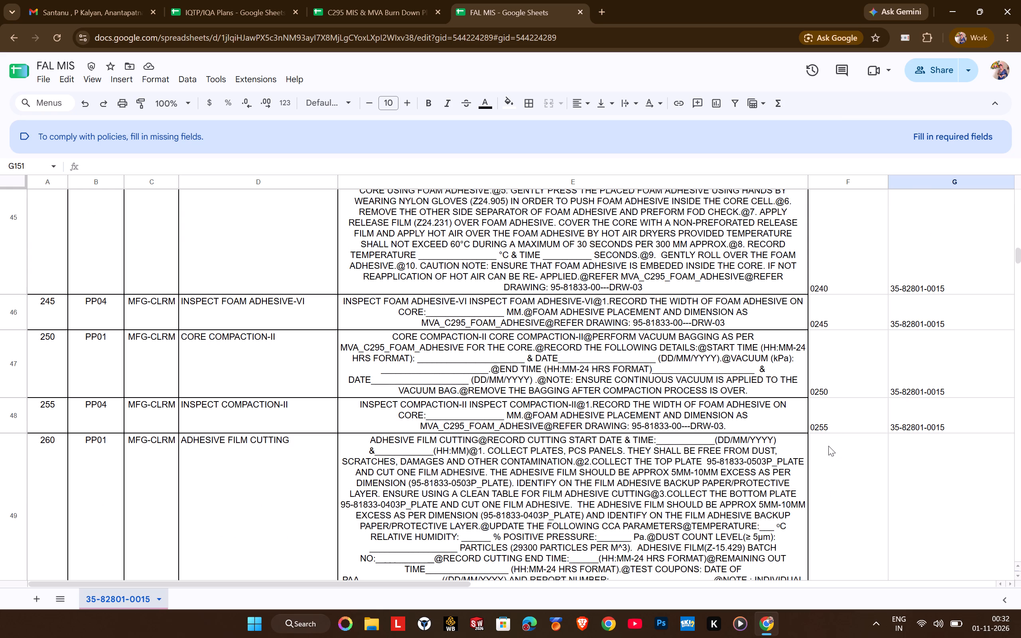
scroll(828, 446, down, 2)
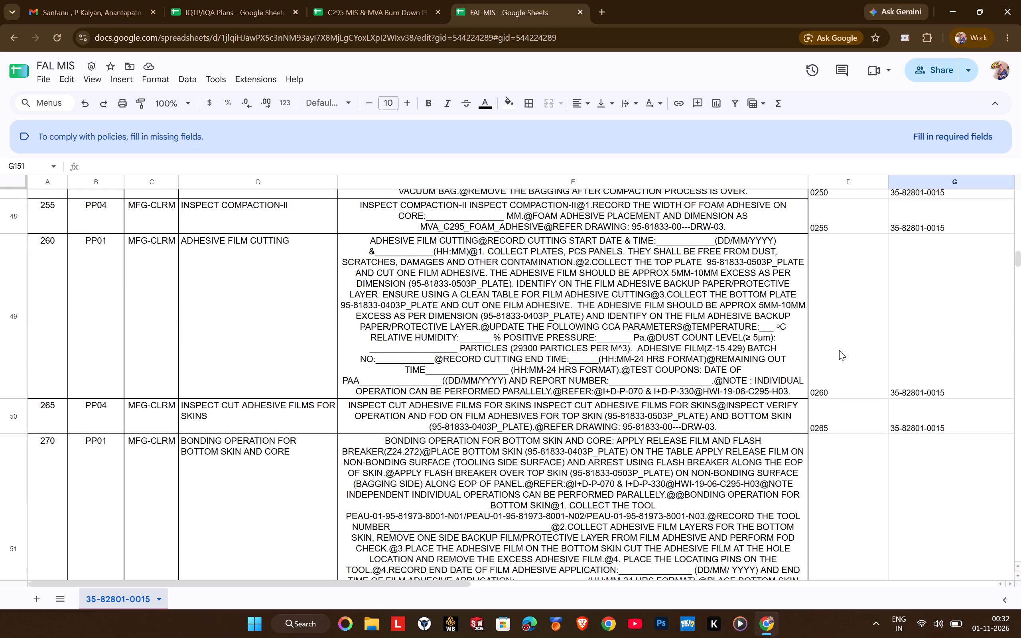
scroll(838, 469, down, 1)
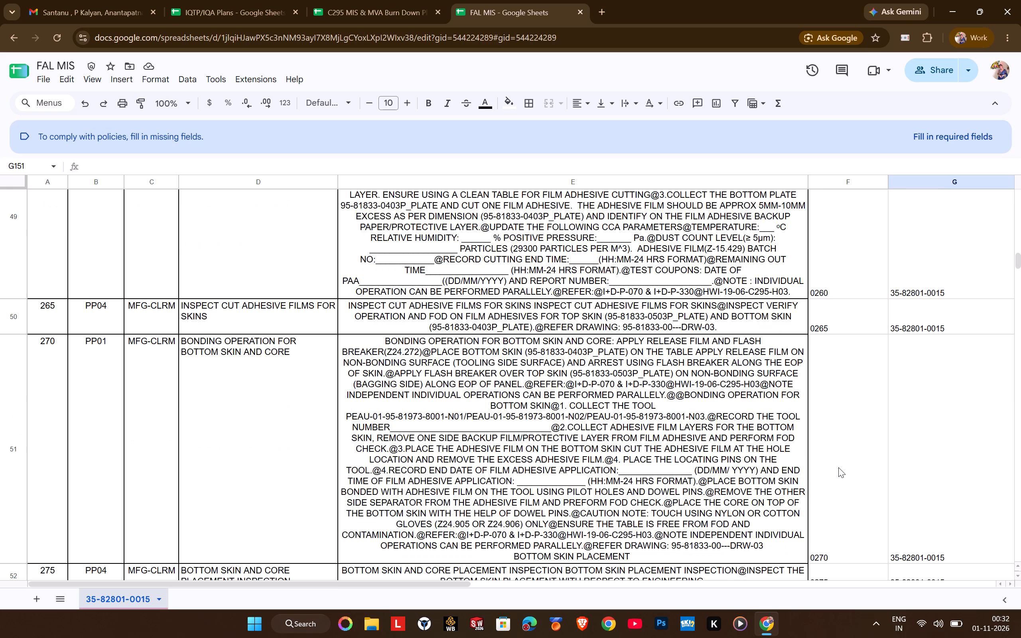
scroll(838, 464, down, 2)
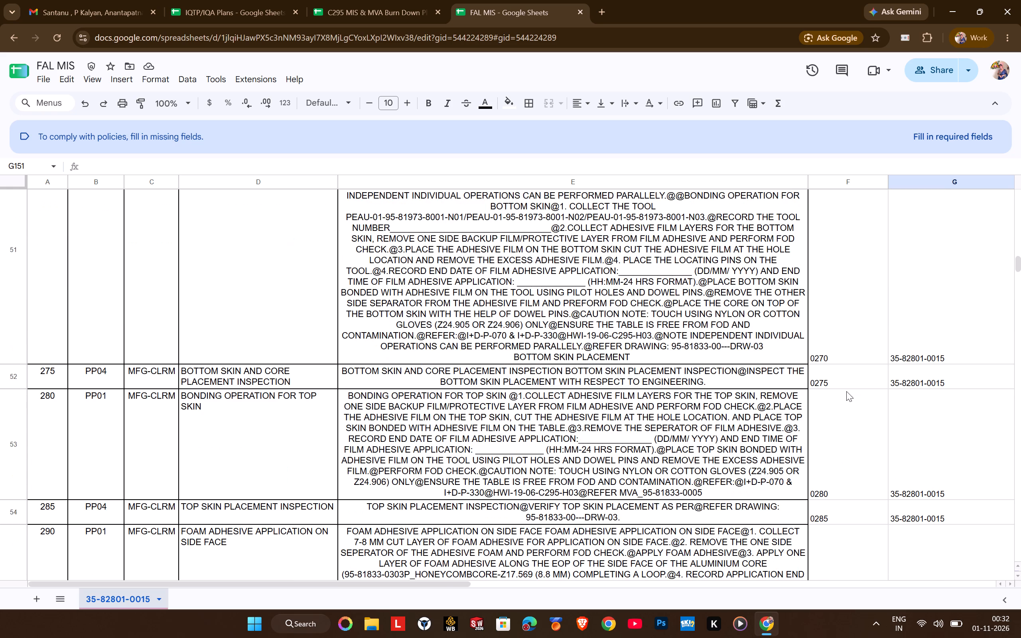
scroll(834, 465, down, 1)
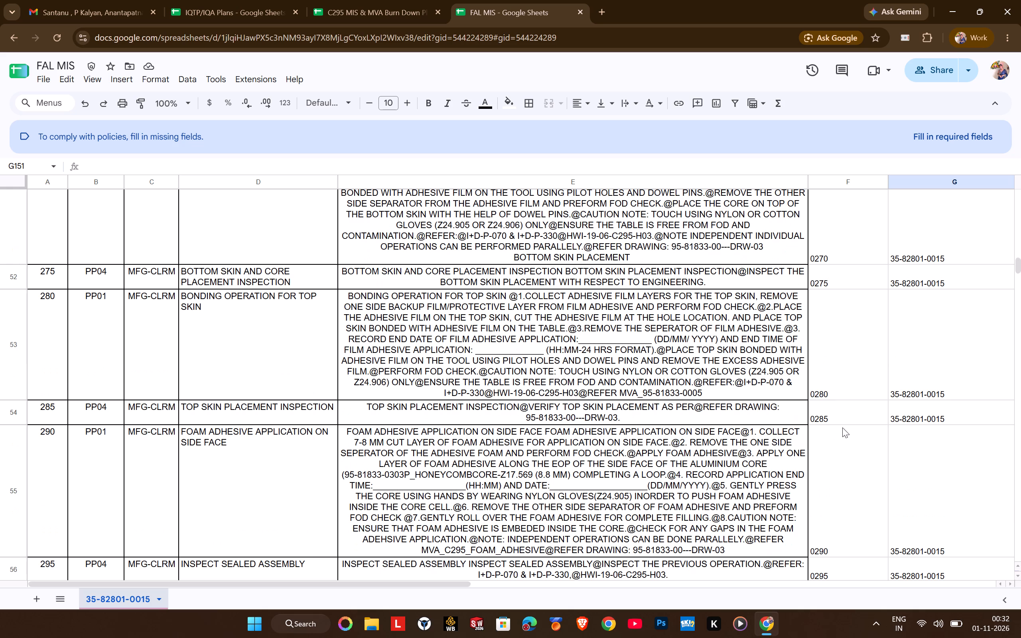
scroll(840, 480, down, 2)
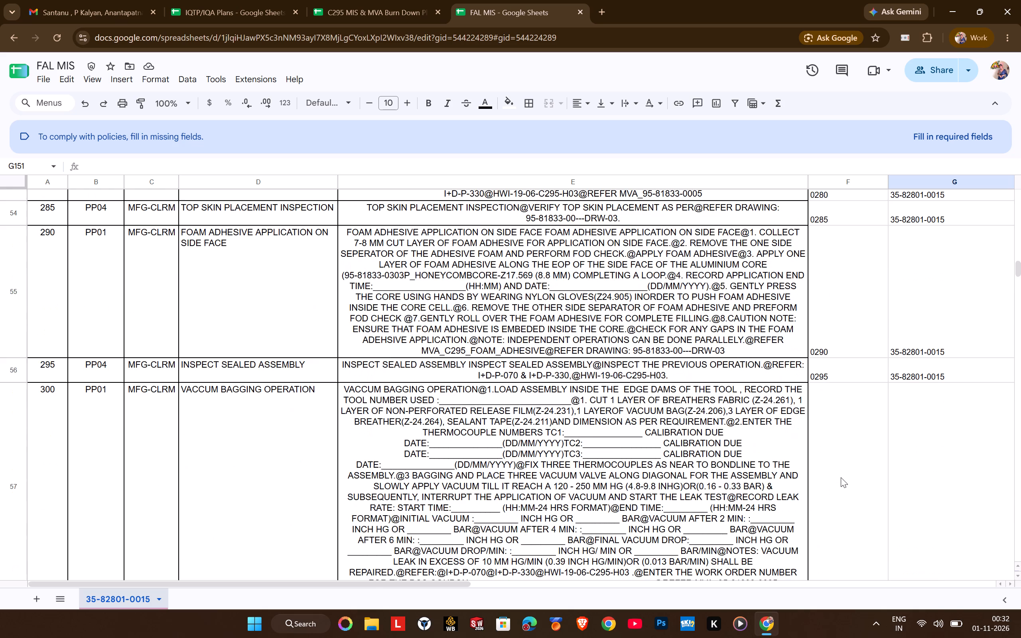
scroll(841, 476, down, 1)
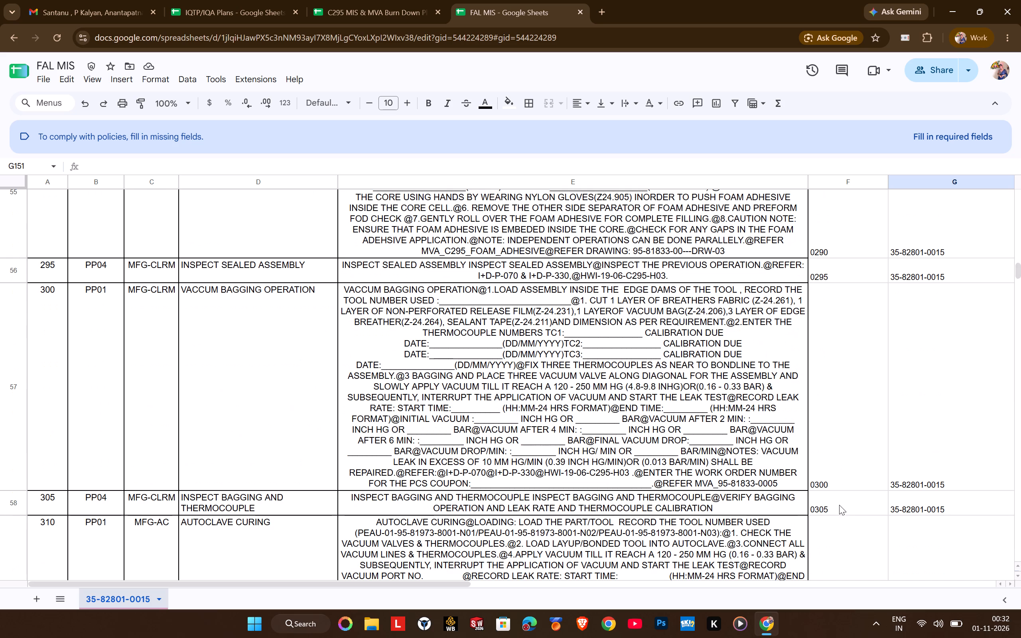
scroll(839, 507, down, 2)
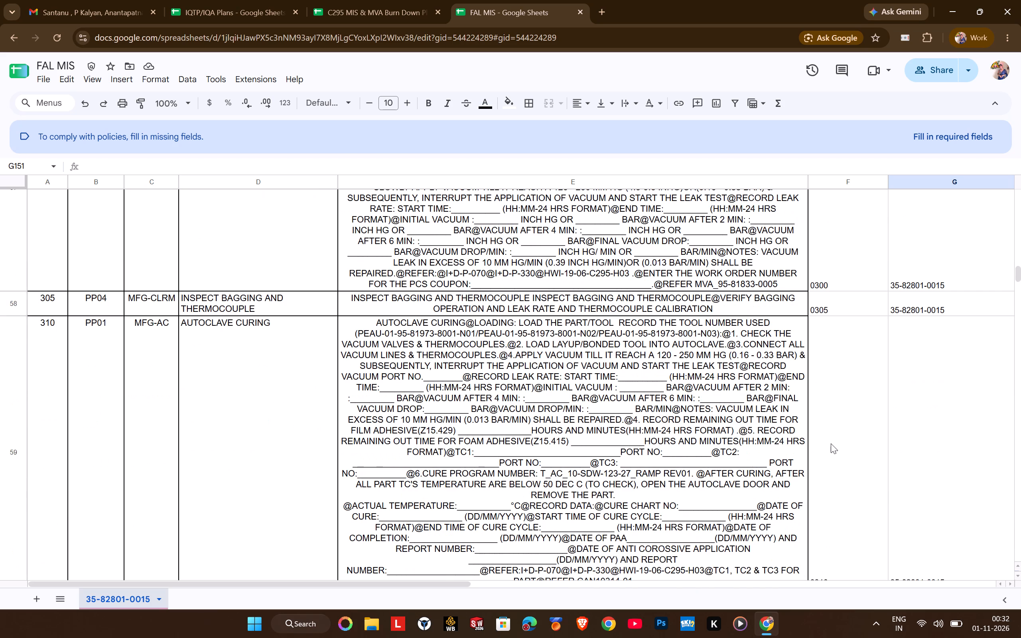
scroll(831, 443, down, 2)
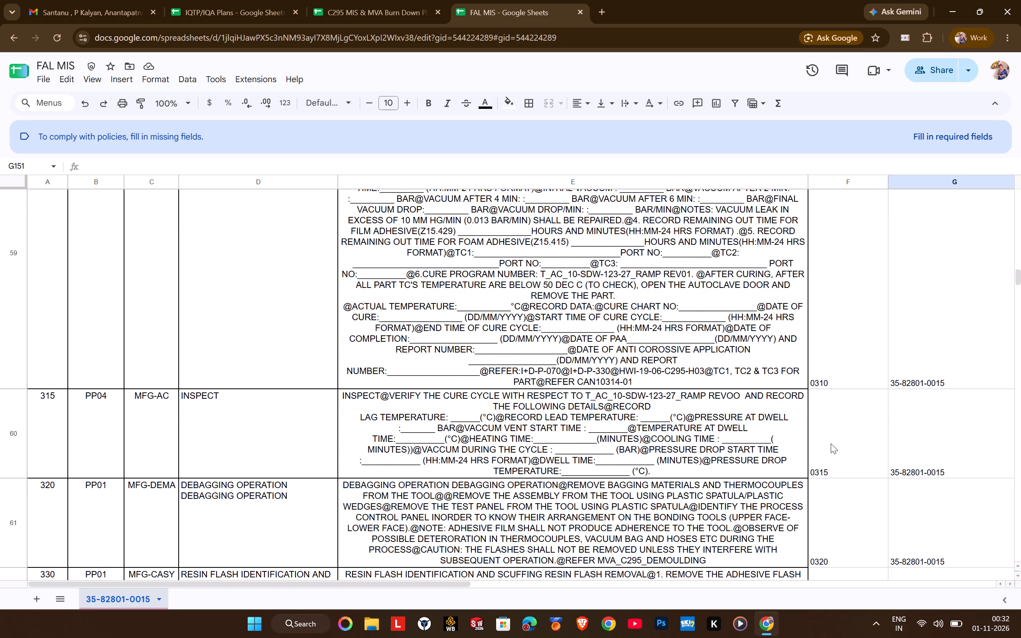
scroll(846, 479, down, 1)
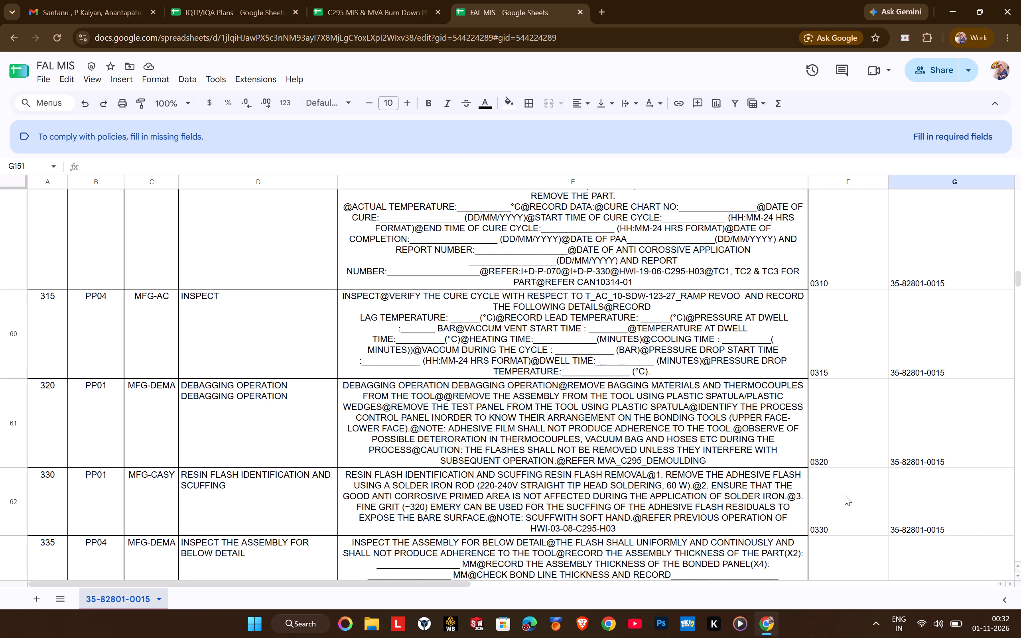
scroll(845, 495, down, 3)
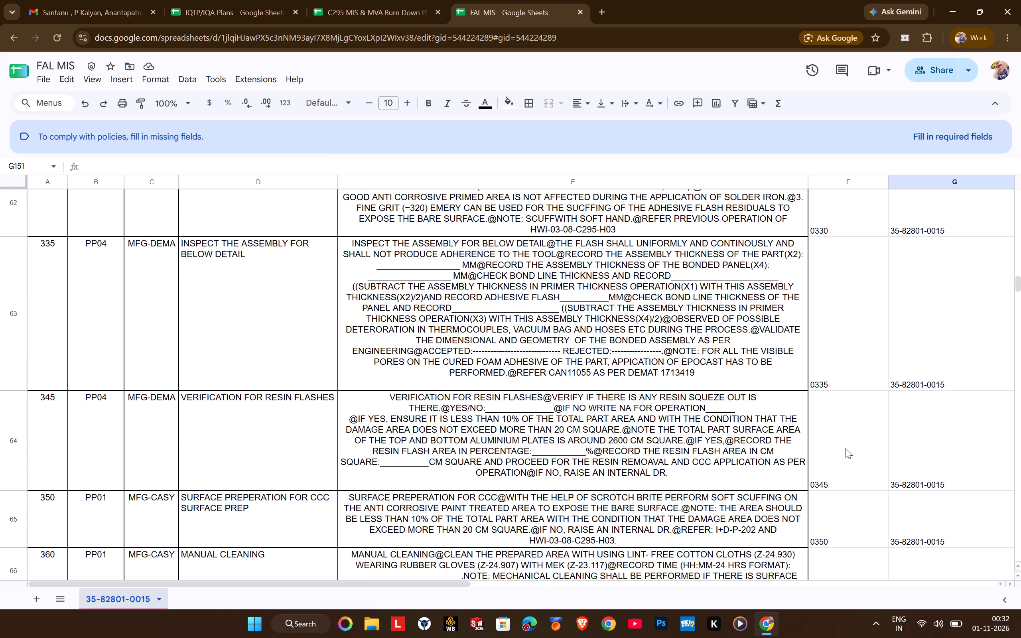
scroll(838, 517, down, 2)
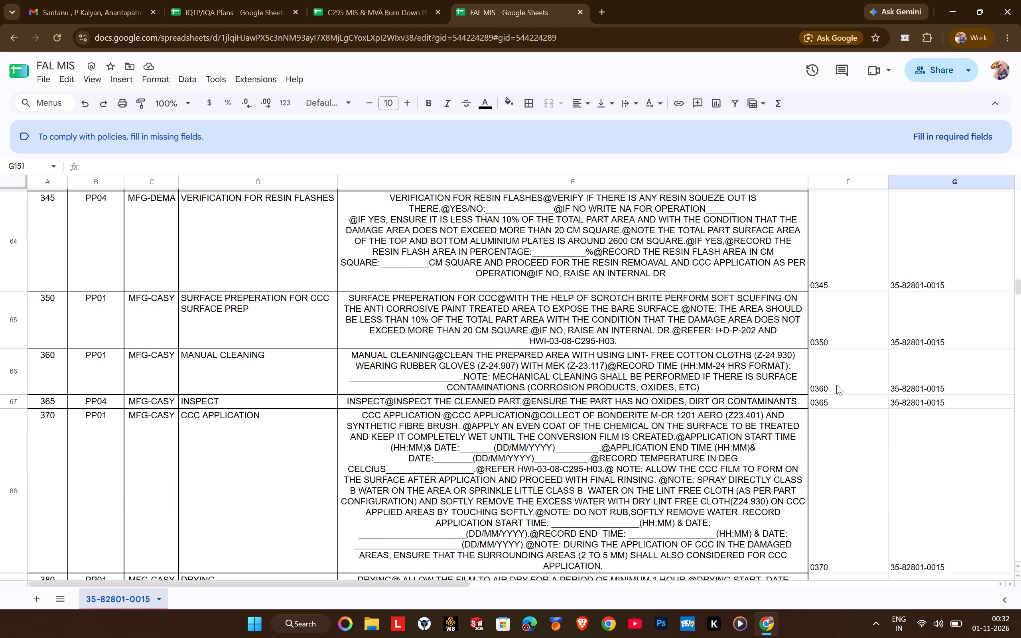
scroll(833, 457, down, 2)
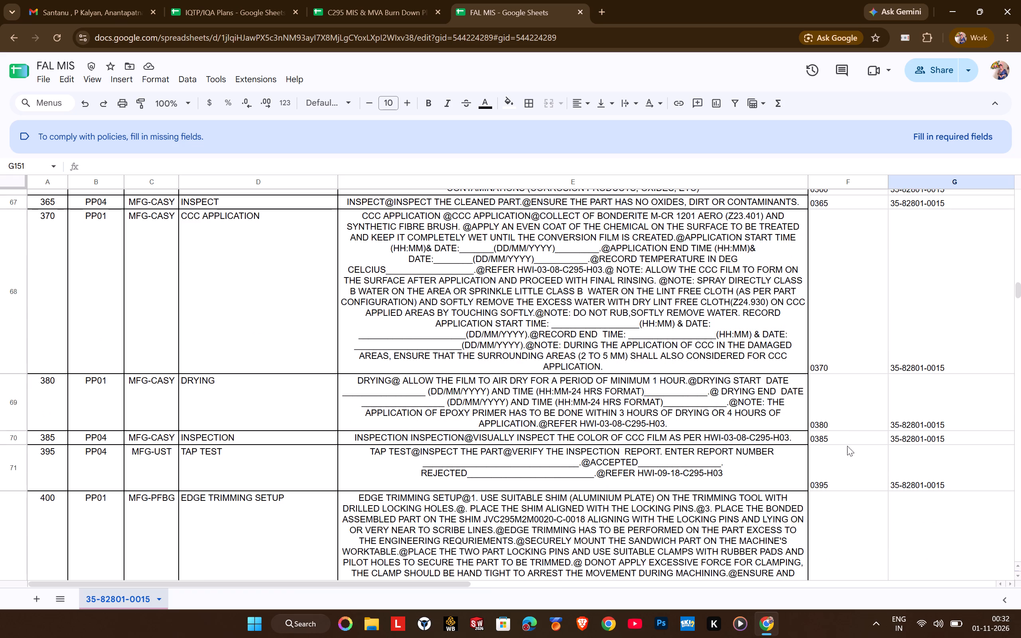
scroll(834, 479, down, 2)
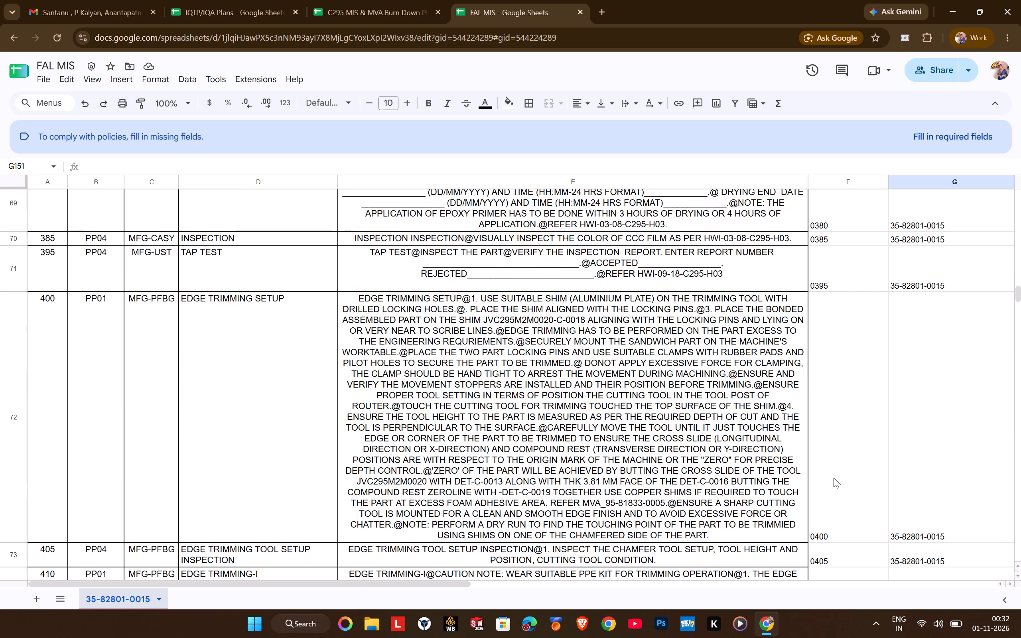
scroll(833, 437, down, 5)
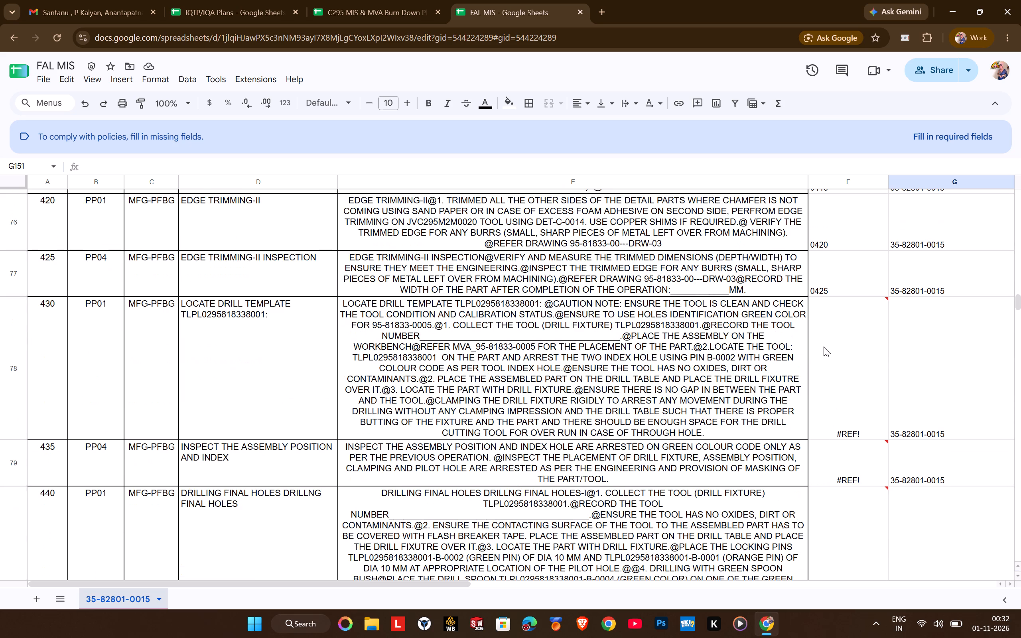
Replace the column F activity formulas in F78, F79 and F80 with 430, 435 and 440.
click(836, 372)
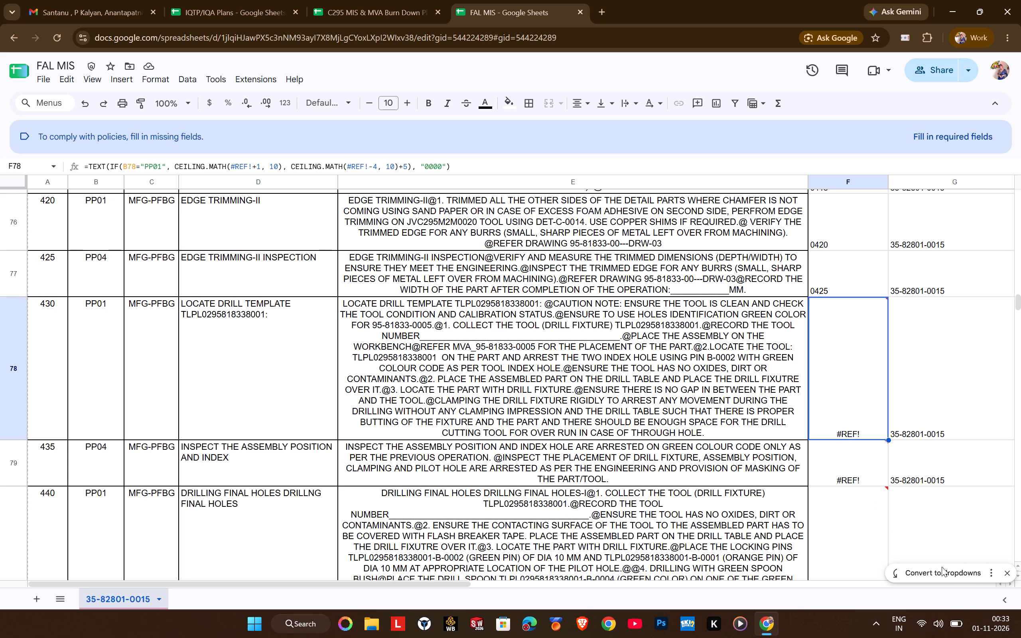
click(995, 575)
click(863, 354)
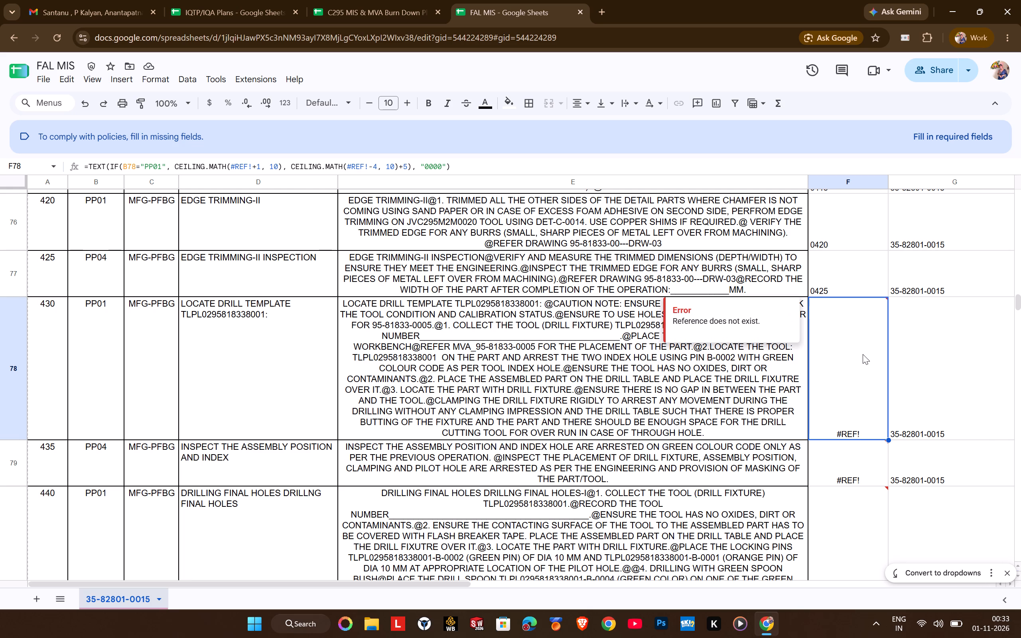
text(430)
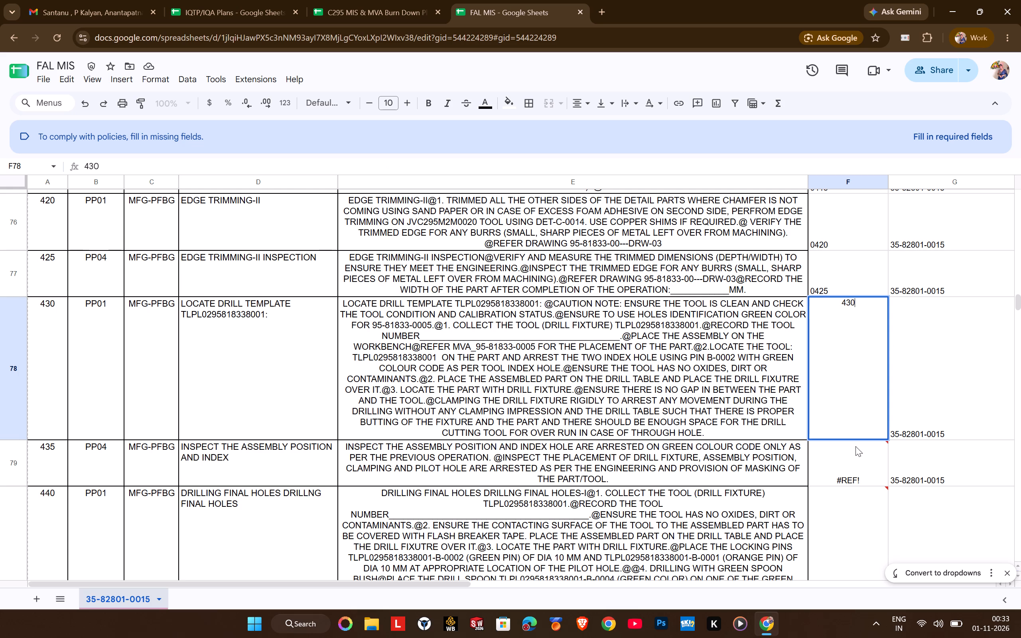
key(Down)
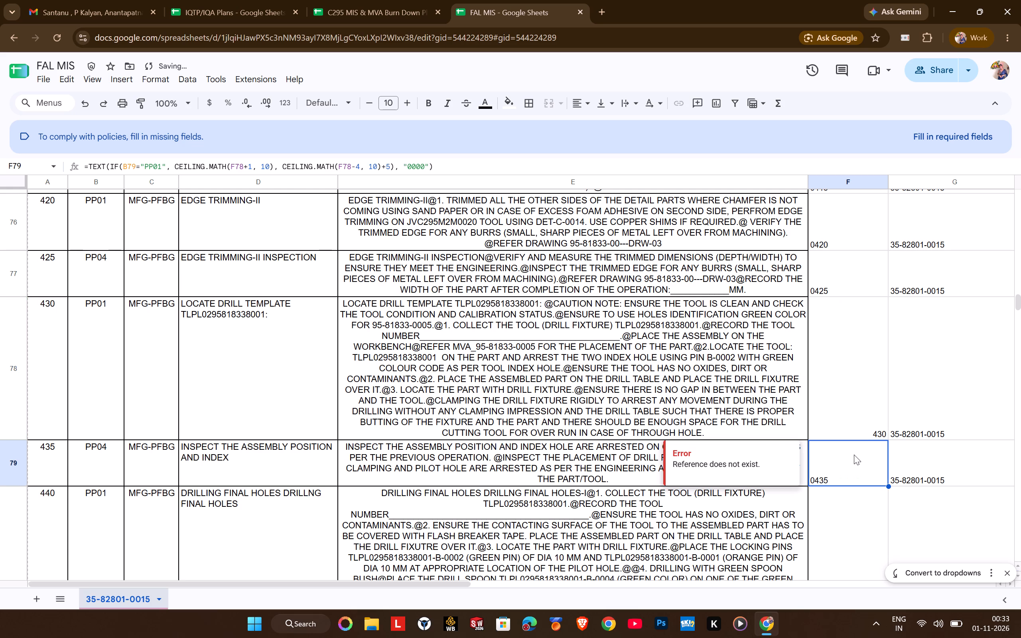
text(435)
key(Down)
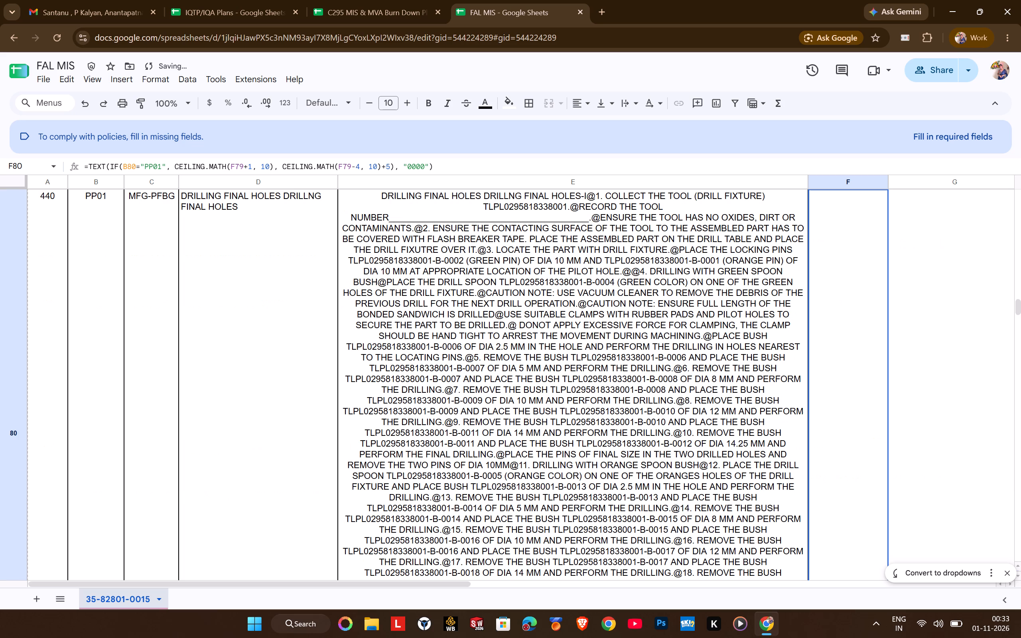
text(440)
key(Down)
Enter activity numbers 445, 450, 460, 465 and 475 in F81 through F85, from drilled hole inspection to ULTRASONIC INSPECTION.
text(445)
key(Down)
text(450)
key(Down)
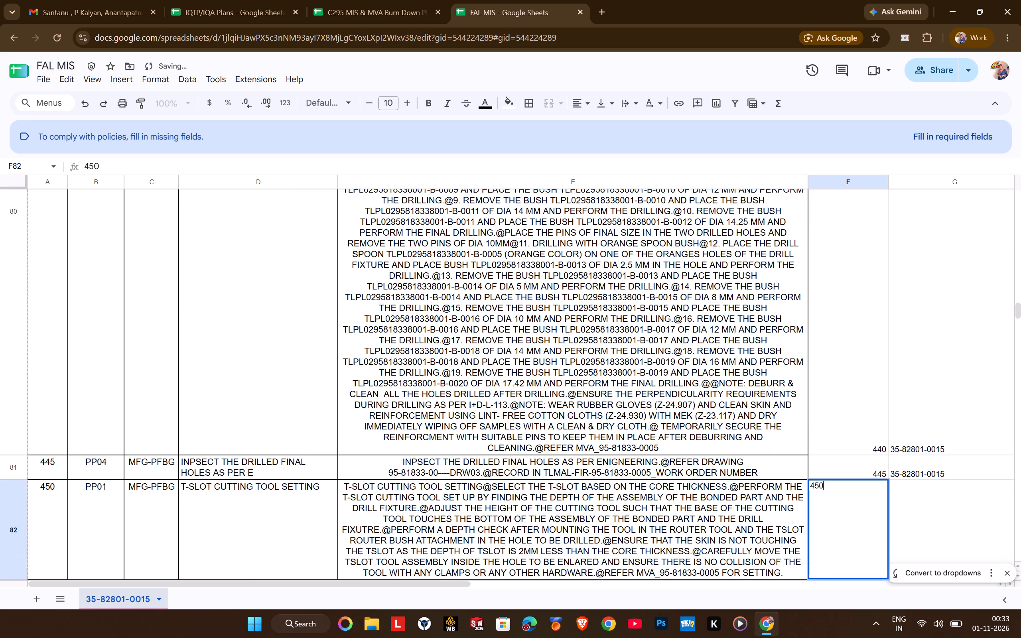
text(460)
key(Down)
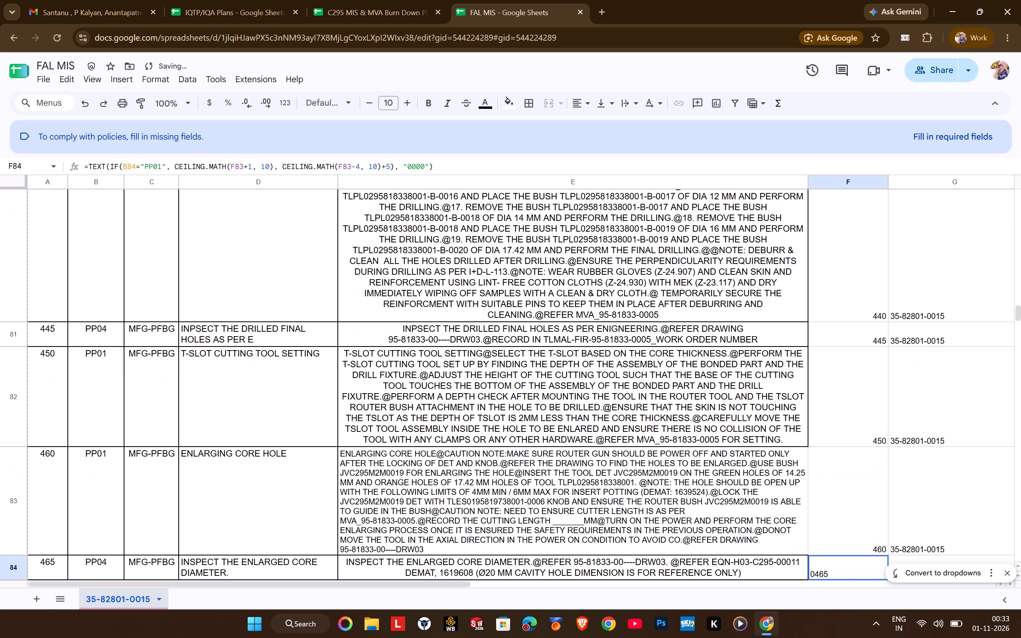
text(465)
key(Down)
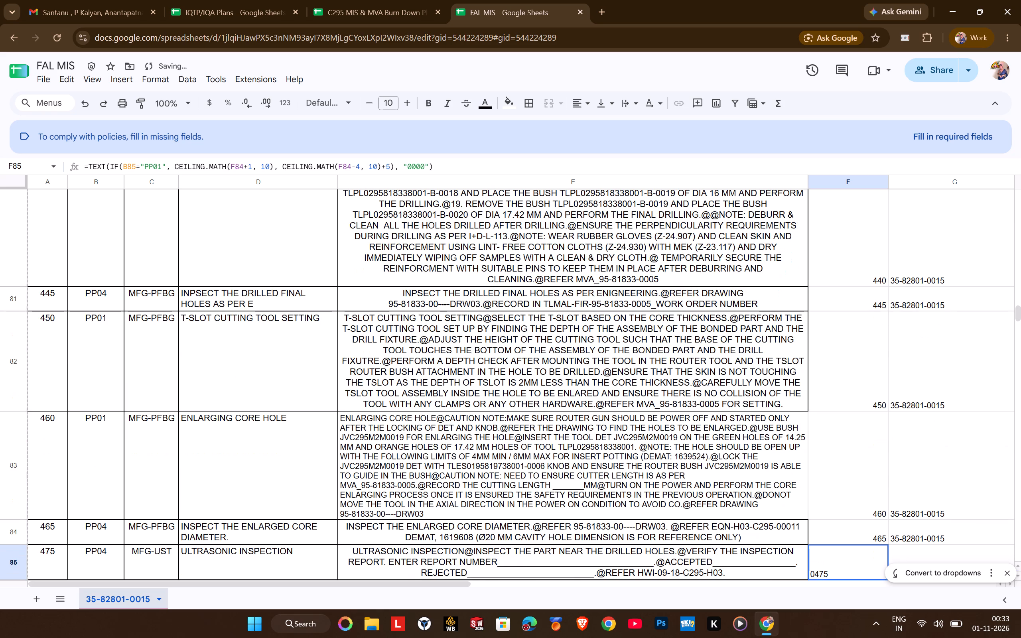
text(475)
key(Up)
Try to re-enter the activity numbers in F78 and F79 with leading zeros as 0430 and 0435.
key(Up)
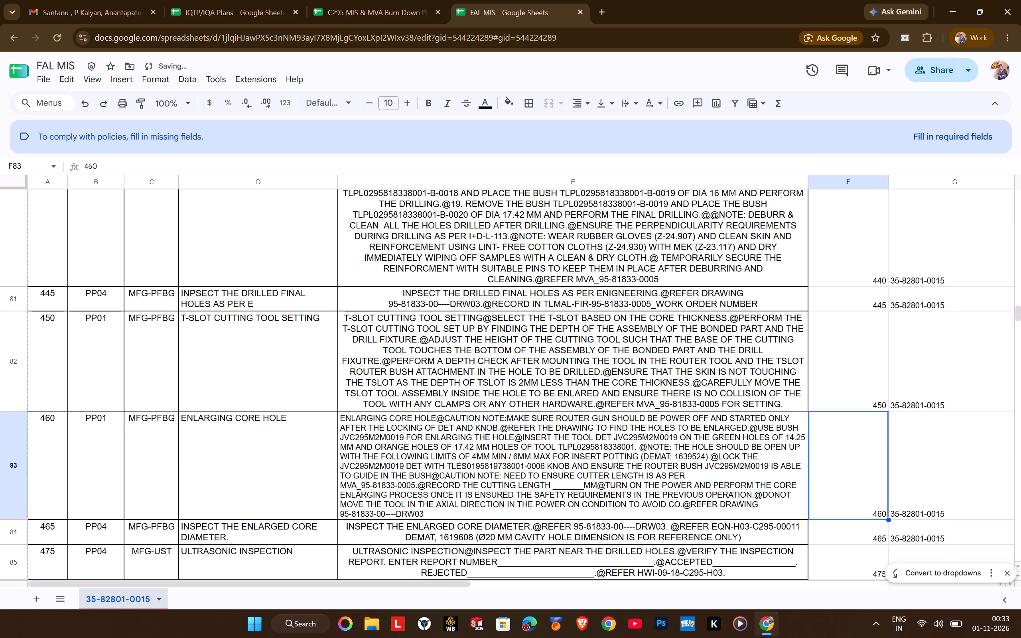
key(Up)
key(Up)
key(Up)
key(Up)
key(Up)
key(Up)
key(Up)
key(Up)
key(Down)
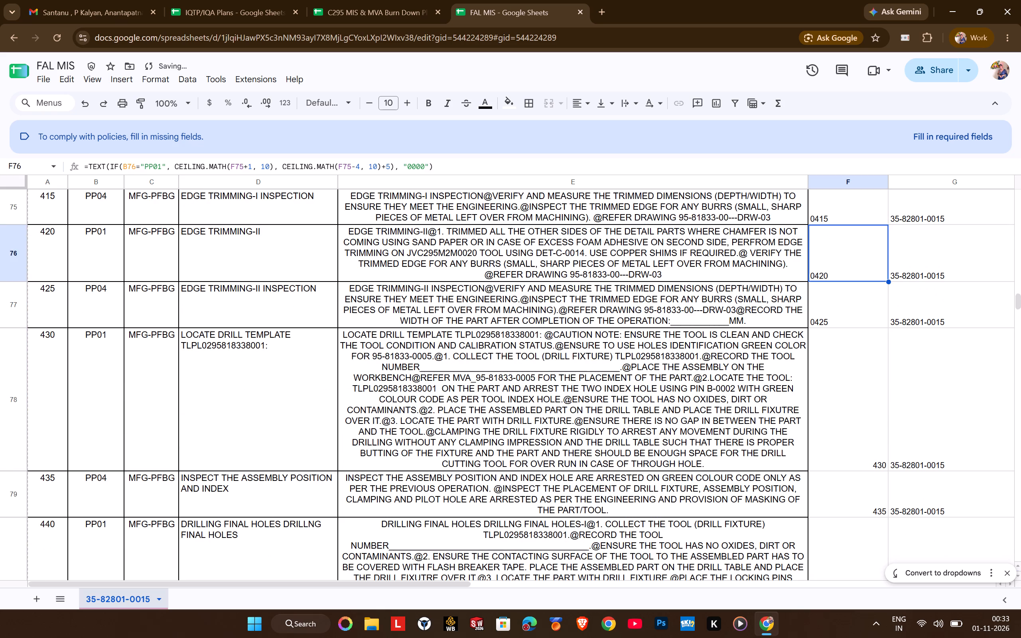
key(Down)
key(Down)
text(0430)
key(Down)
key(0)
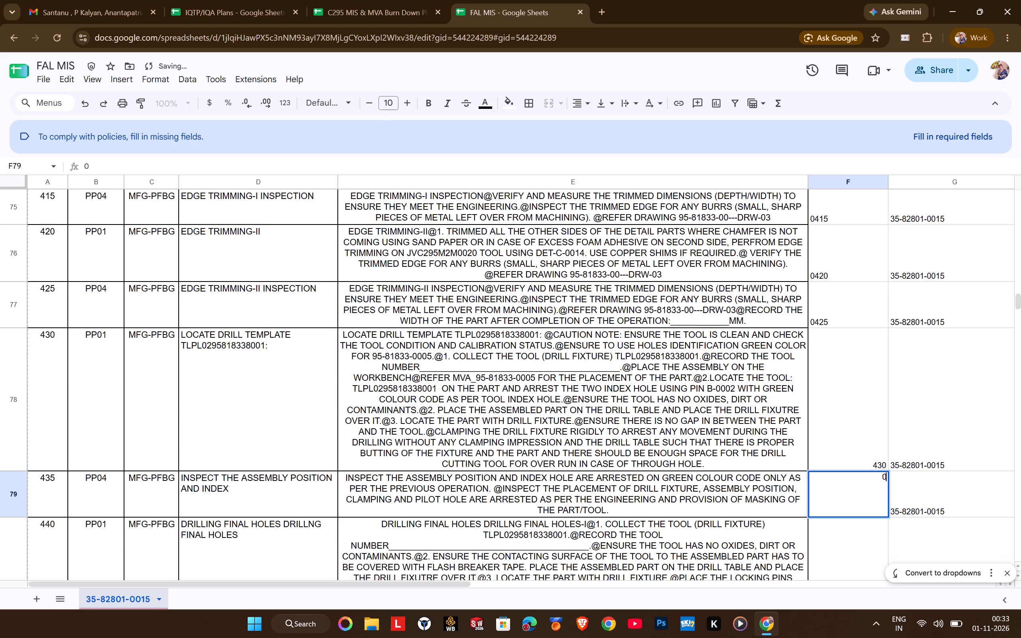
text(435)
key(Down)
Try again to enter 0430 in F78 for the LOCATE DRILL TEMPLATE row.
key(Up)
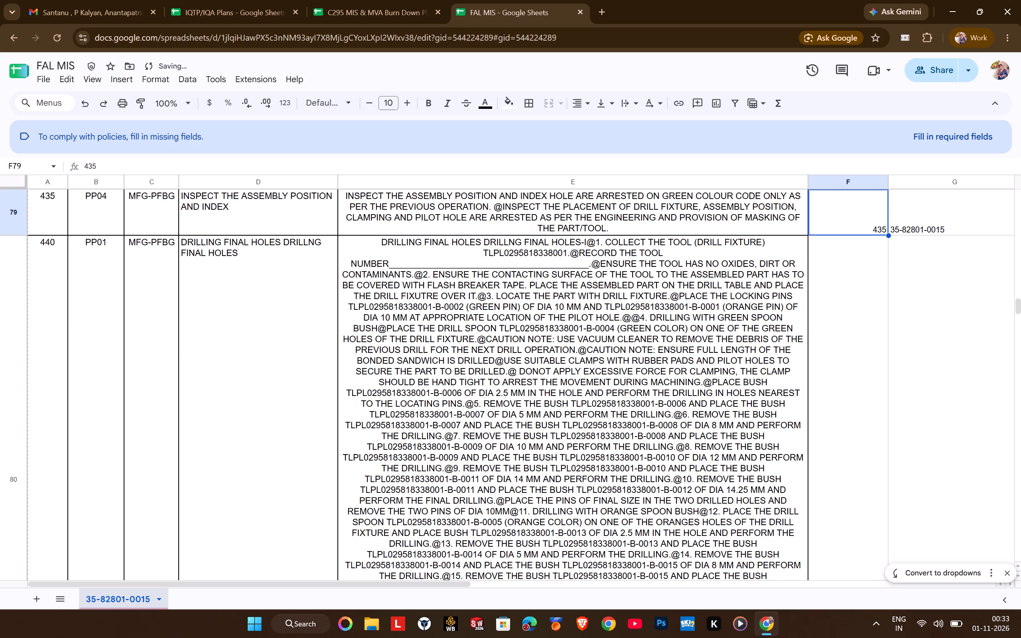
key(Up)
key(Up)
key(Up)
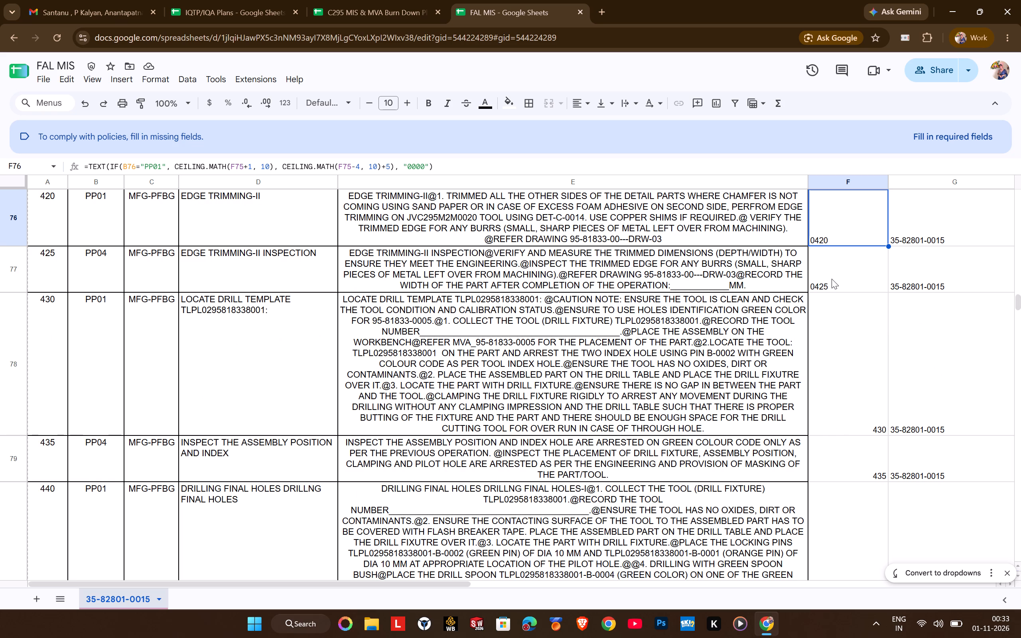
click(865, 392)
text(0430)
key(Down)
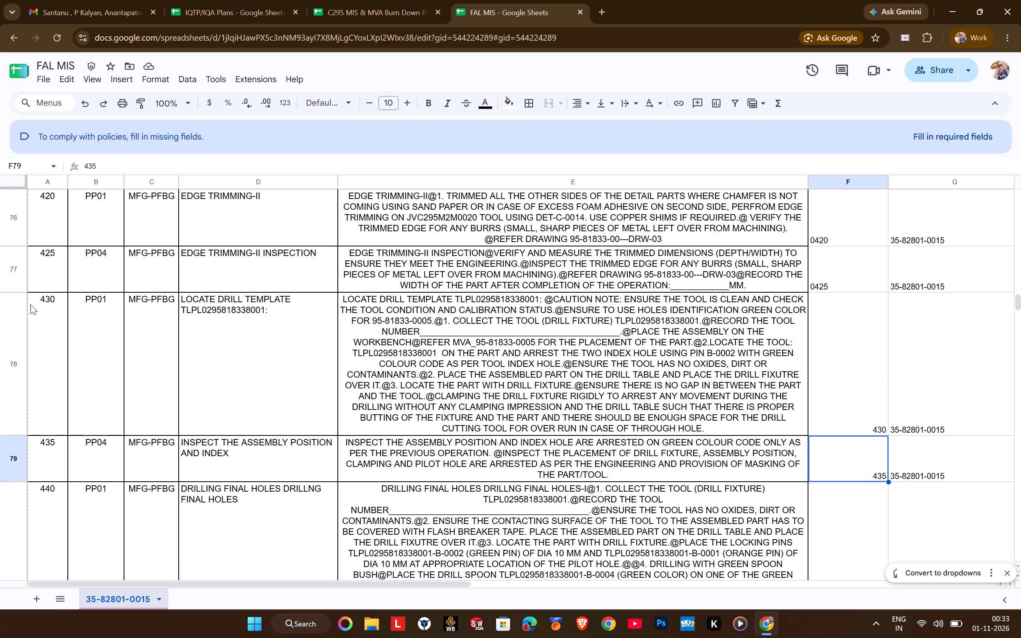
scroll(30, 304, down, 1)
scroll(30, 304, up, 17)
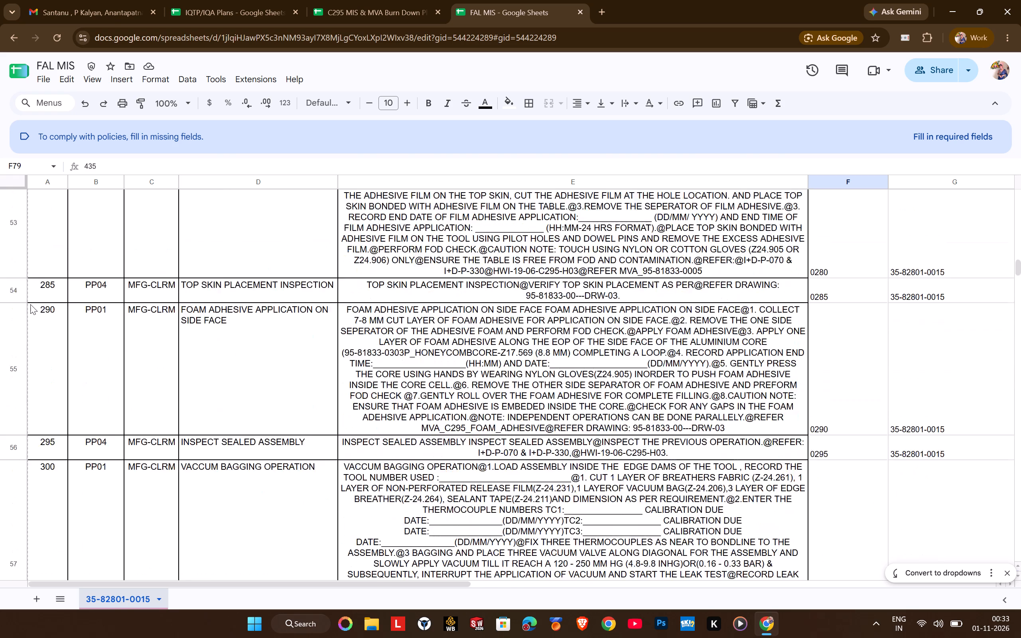
Replace the activity formula in F49 for the ADHESIVE FILM CUTTING row with the text value 0260.
scroll(30, 304, up, 10)
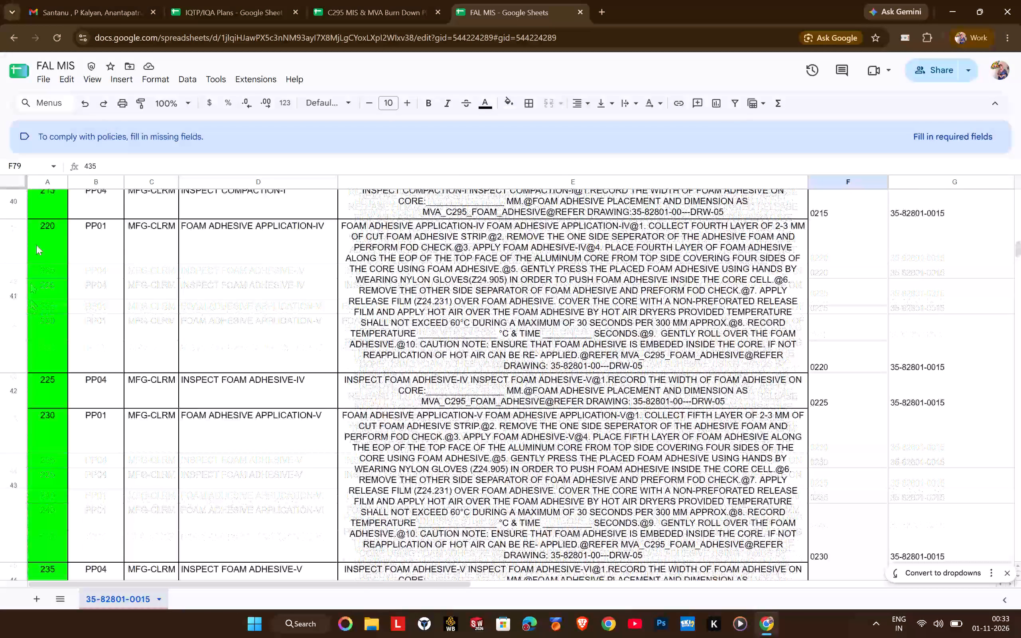
scroll(36, 245, up, 1)
scroll(36, 245, down, 8)
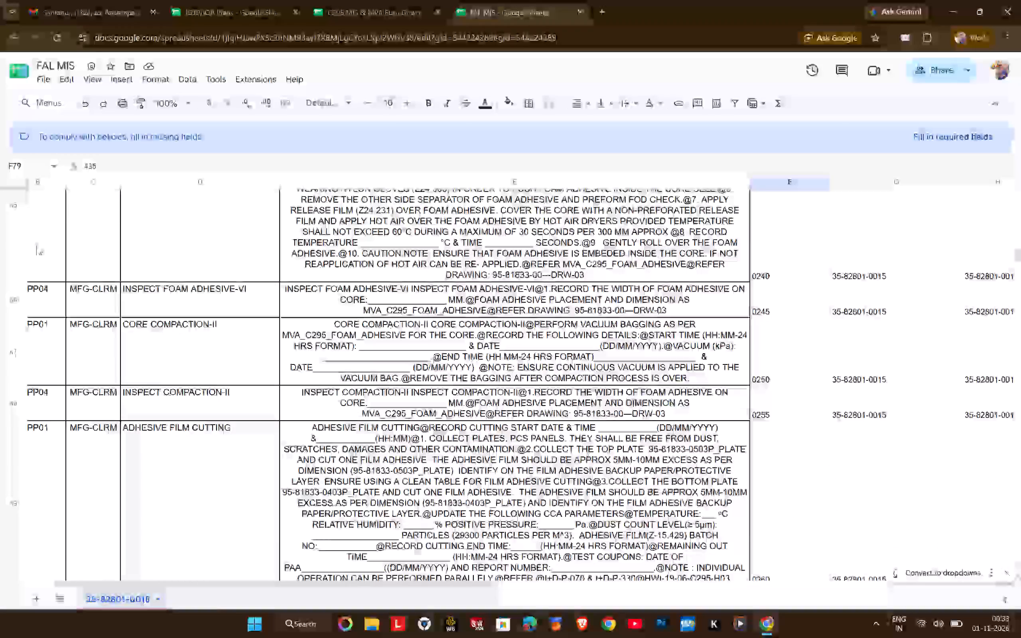
scroll(36, 245, down, 4)
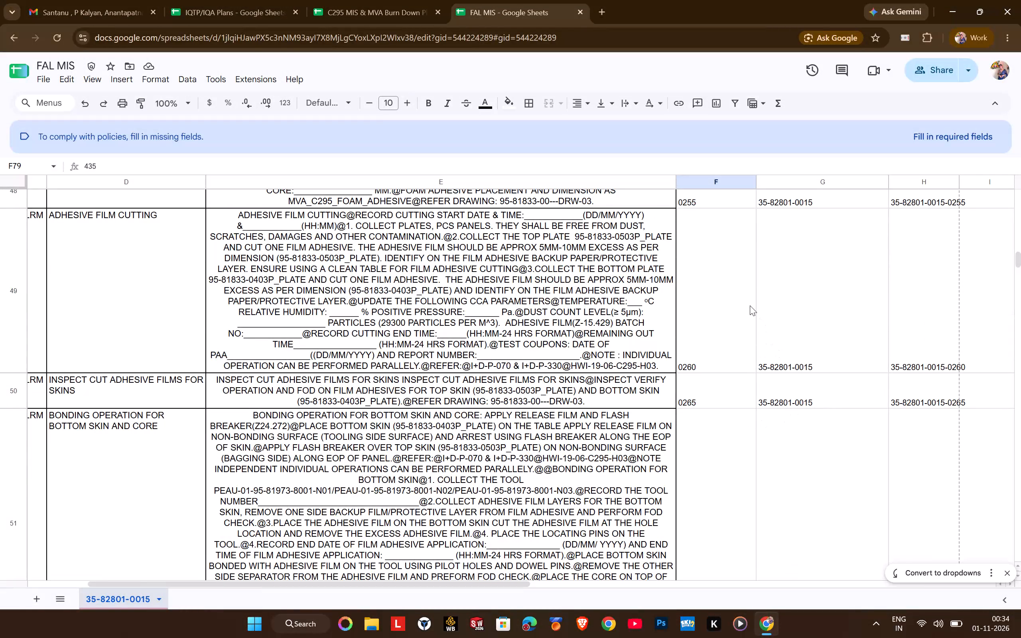
click(750, 305)
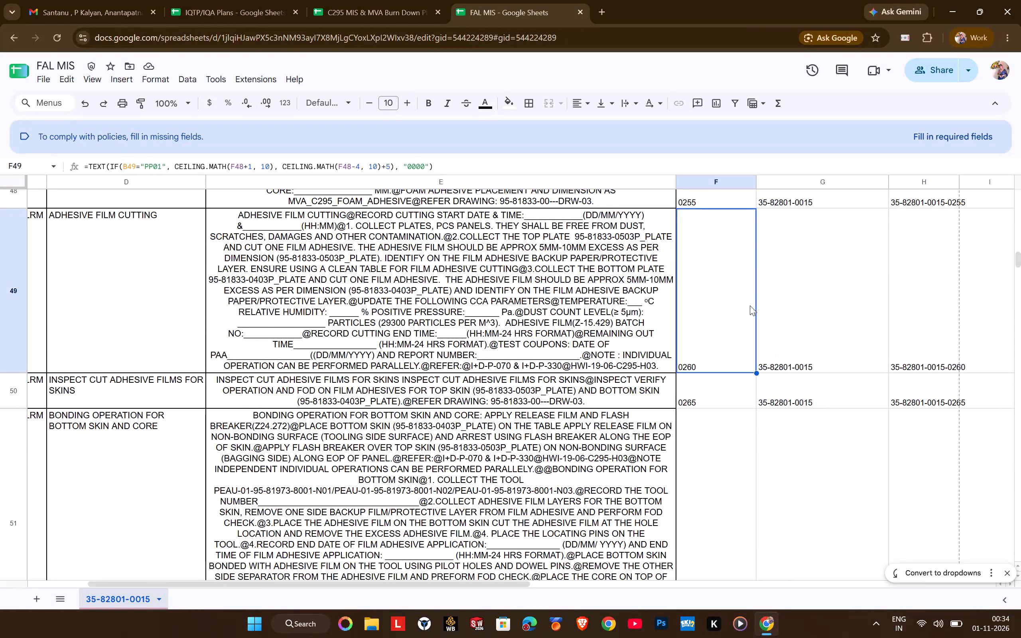
key(minus)
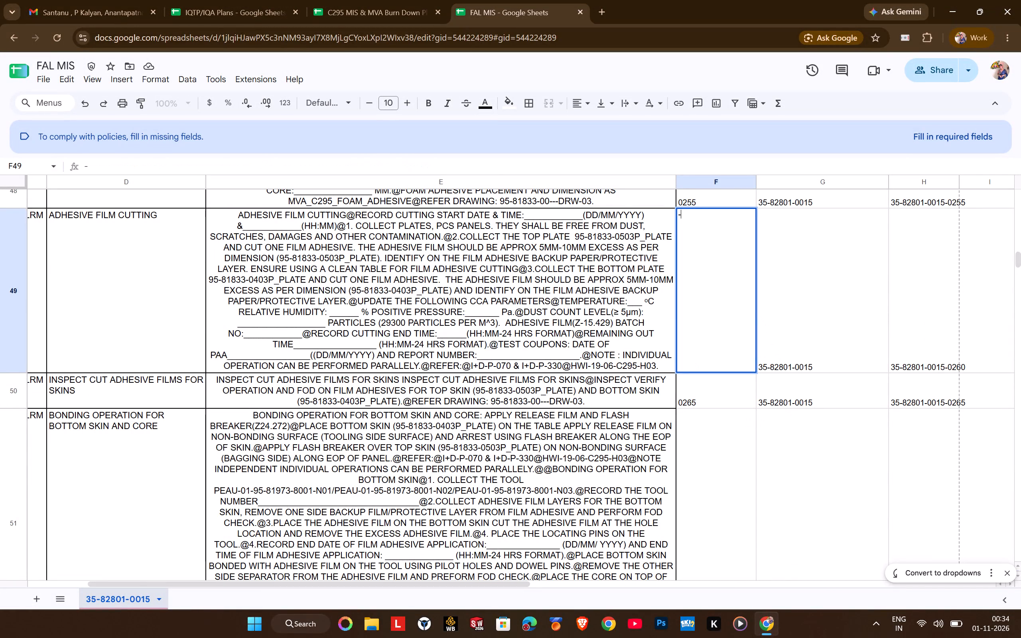
key(ctrl+z)
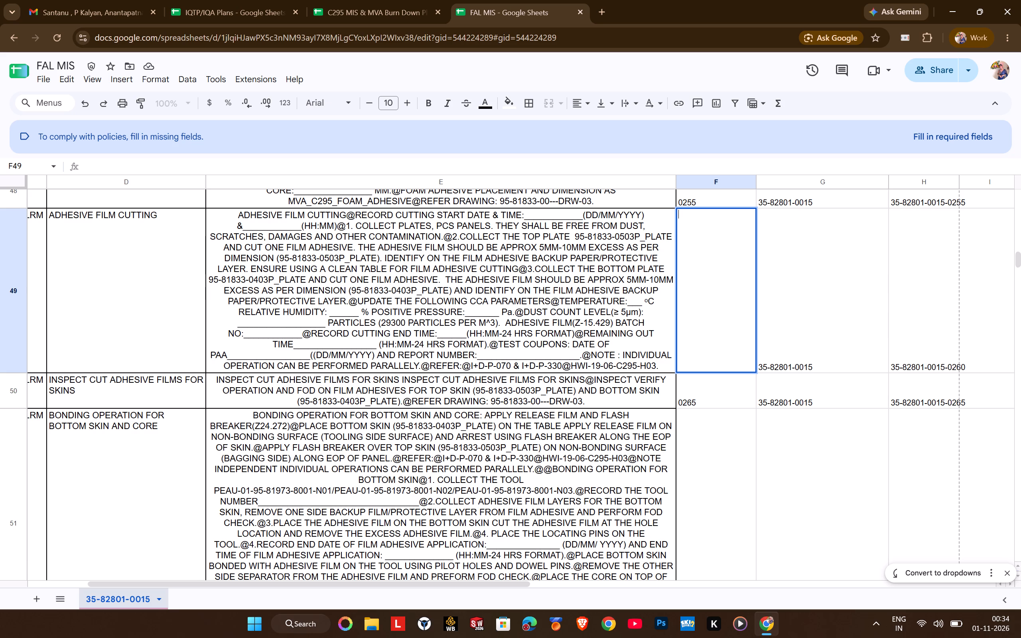
key(apostrophe)
key(0)
scroll(750, 305, right, 5)
scroll(744, 317, left, 2)
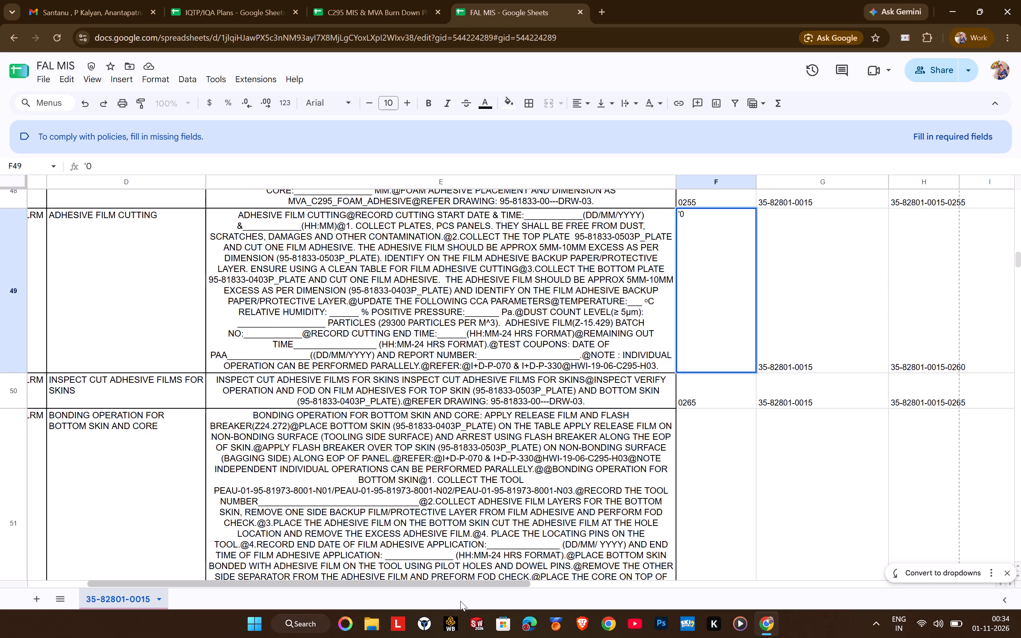
drag(482, 584, 394, 573)
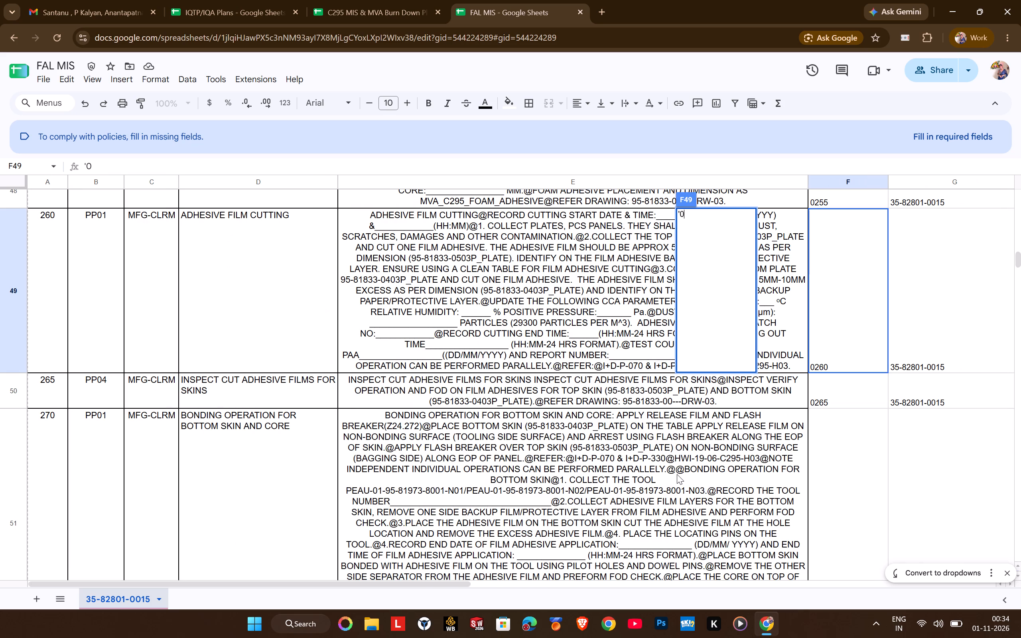
text(0260)
key(BackSpace)
key(BackSpace)
key(BackSpace)
key(BackSpace)
text(260)
key(Down)
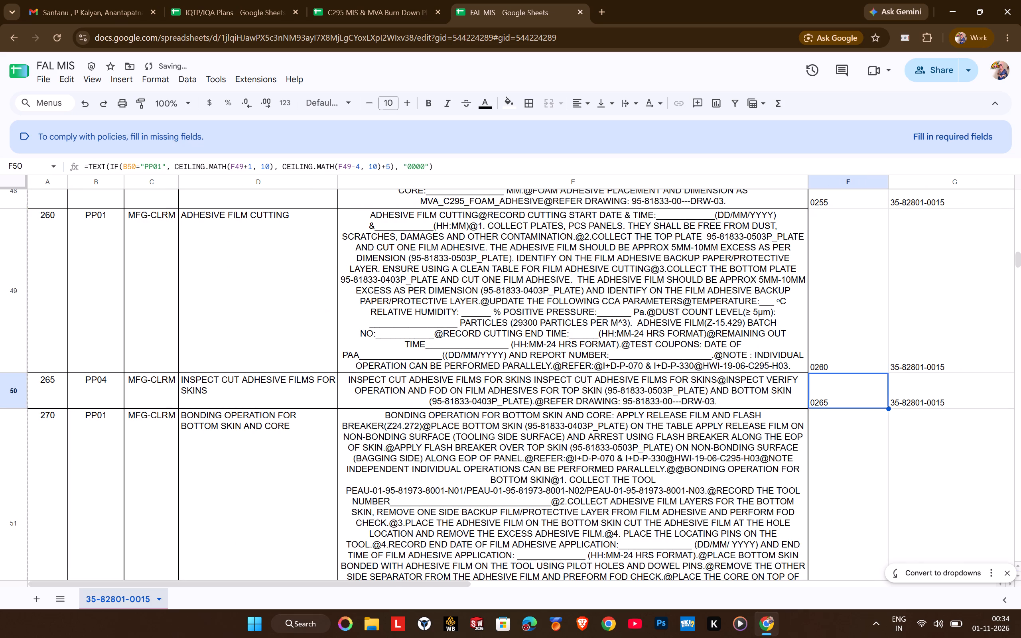
Re-enter the activity numbers in F78, F79 and F80 as the text values 0430, 0435 and 0440.
key(Down)
key(Down)
key(Down)
key(Down)
key(Down)
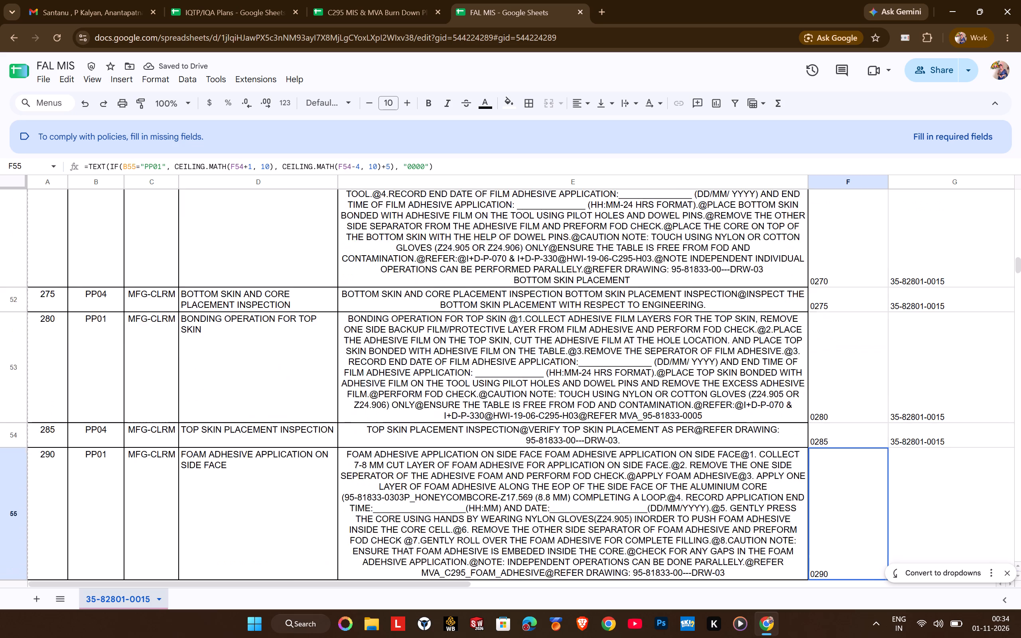
key(Down)
key(Down)
key(Down)
key(Down)
key(Down)
key(Down)
key(Down)
key(Down)
key(Down)
key(Down)
key(Down)
key(Down)
key(Down)
key(Down)
key(Down)
key(Down)
key(Down)
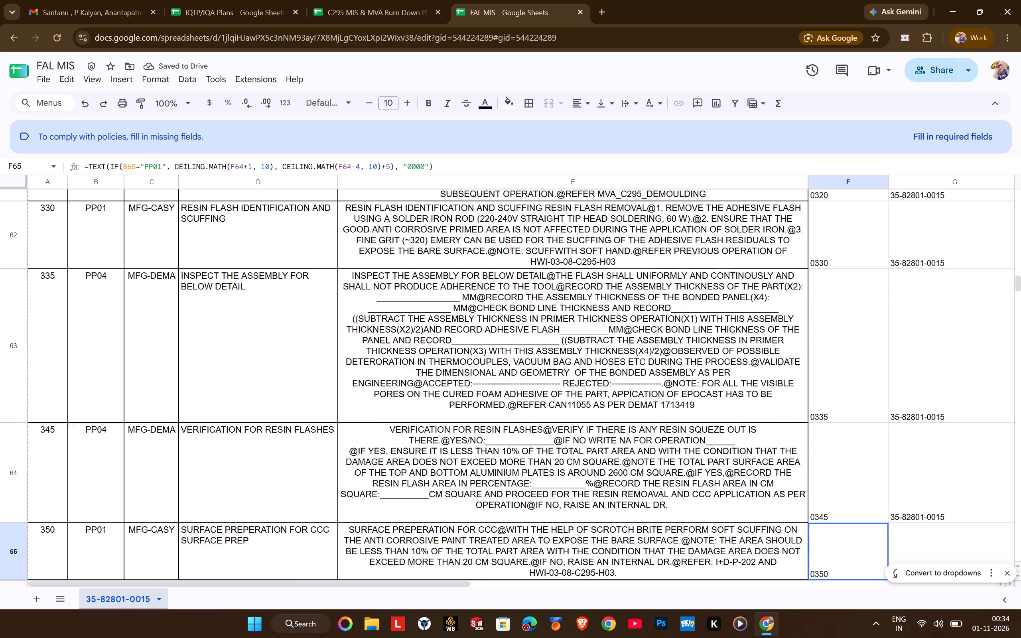
key(Down)
key(Down)
key(Down)
key(Down)
key(Down)
key(Down)
key(Down)
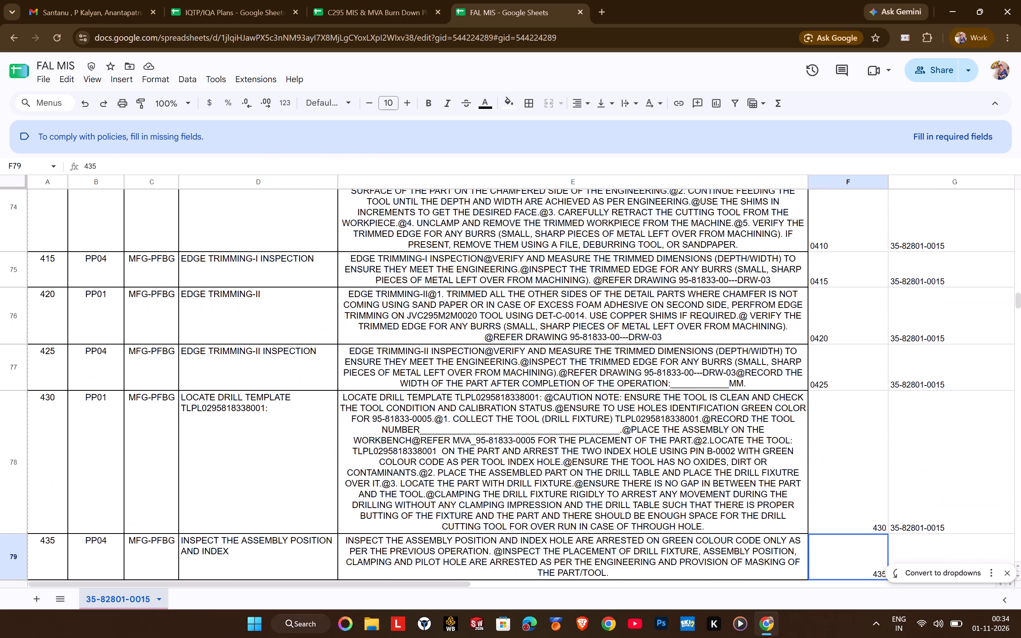
key(Up)
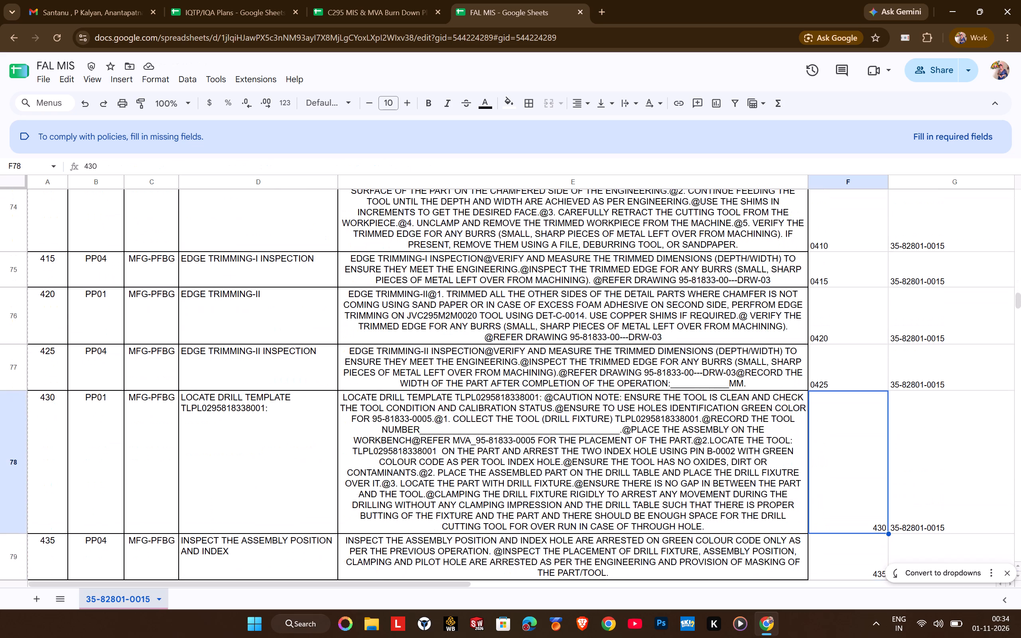
key(apostrophe)
key(0)
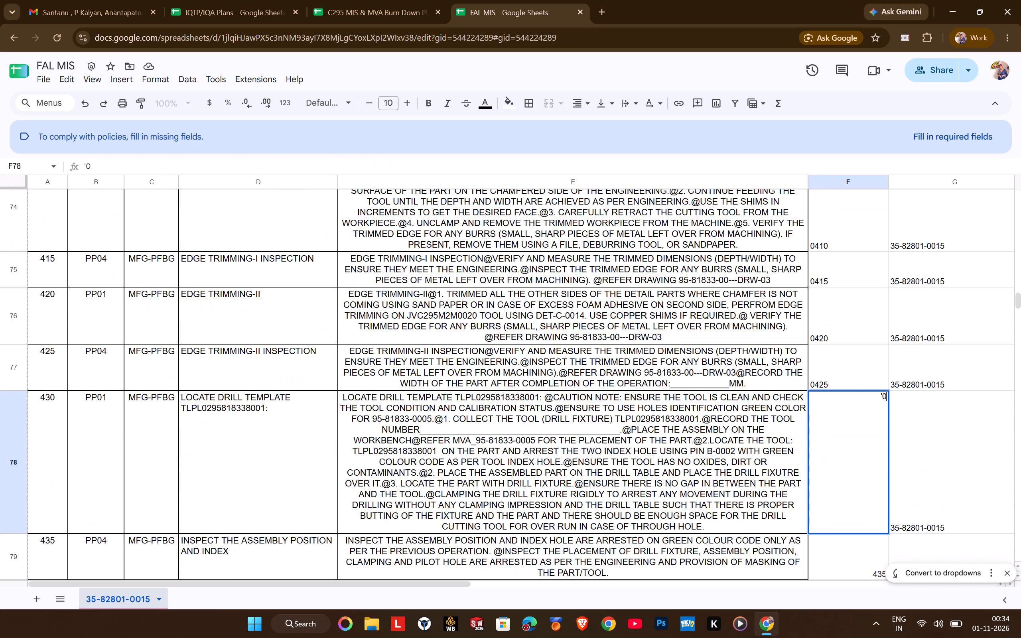
text(430)
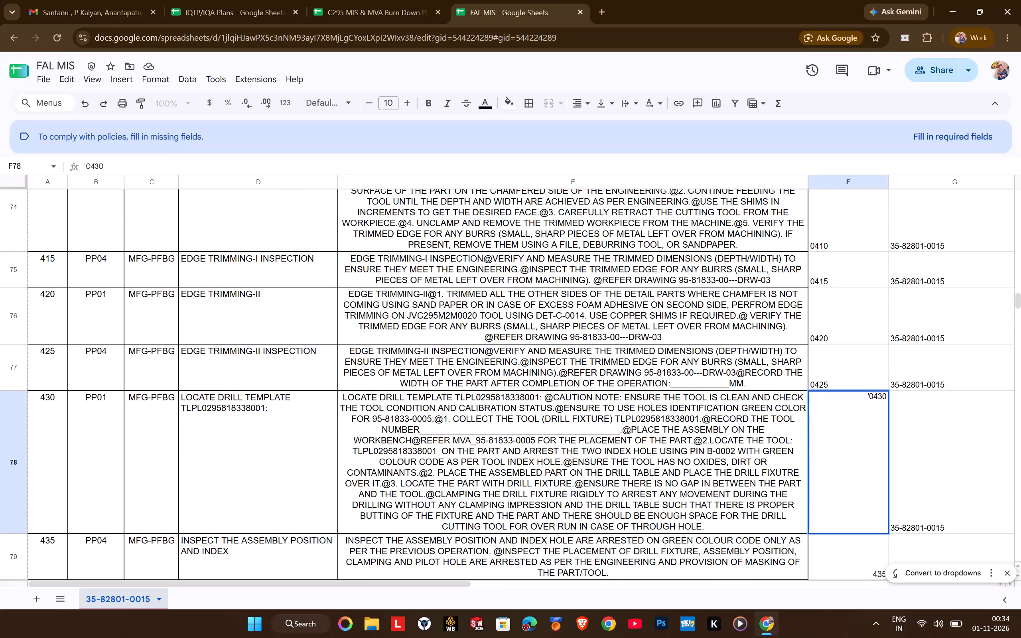
key(Down)
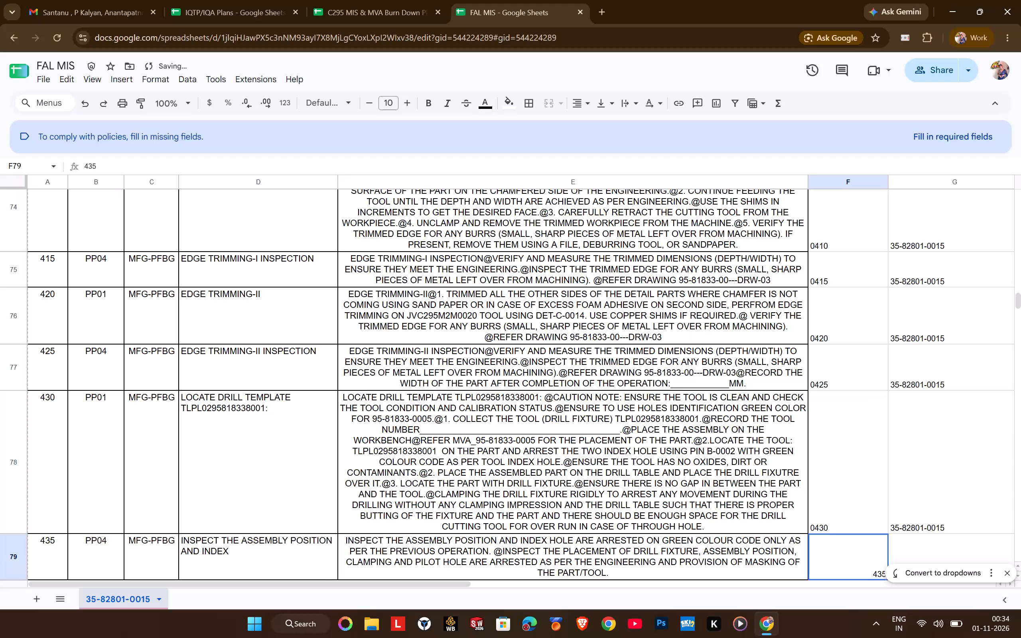
key(apostrophe)
text(04)
text(35)
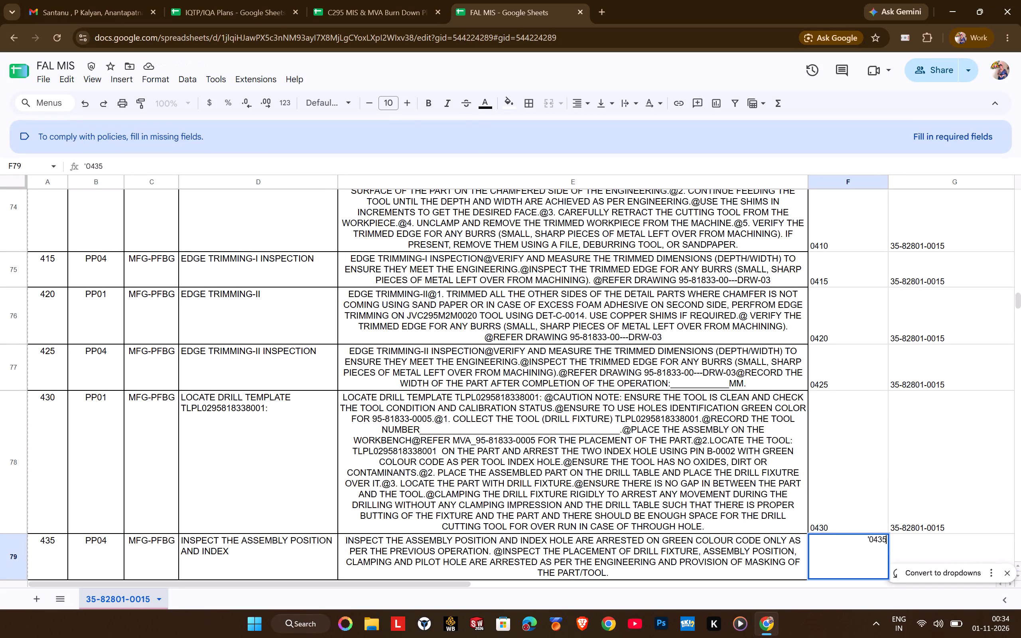
key(Down)
text('0)
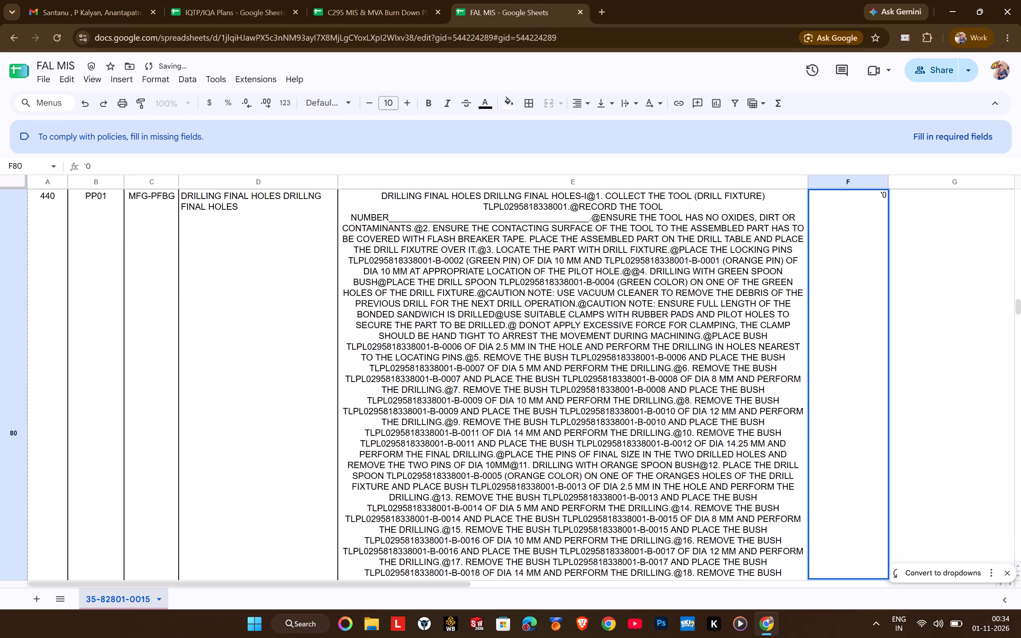
text(440)
key(Down)
Re-enter the activity numbers in F81 and F82 as the text values 0445 and 0450.
key(apostrophe)
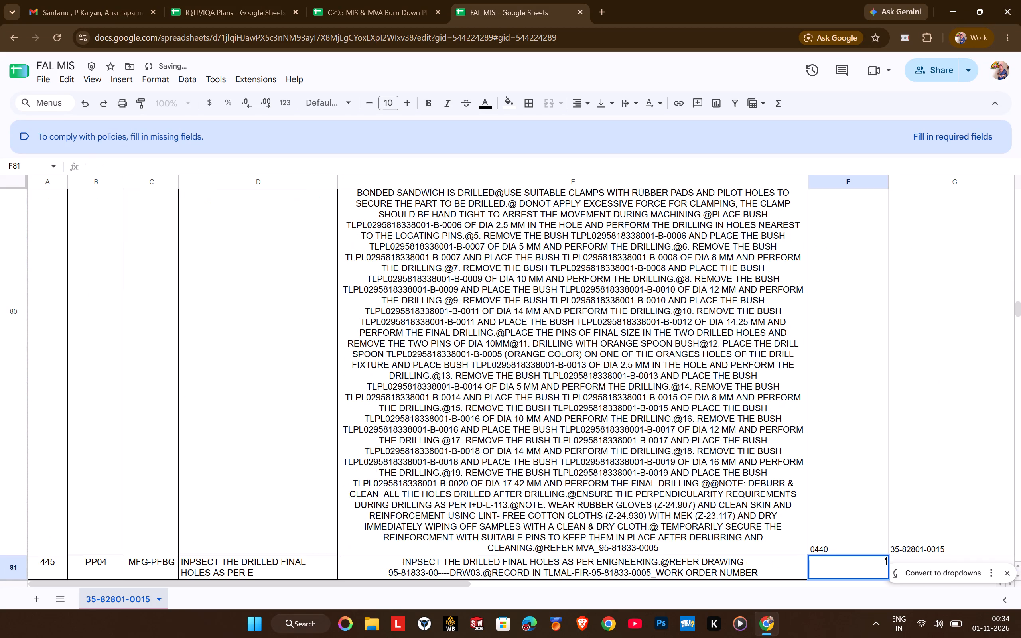
text(0445)
key(Down)
key(Up)
key(Down)
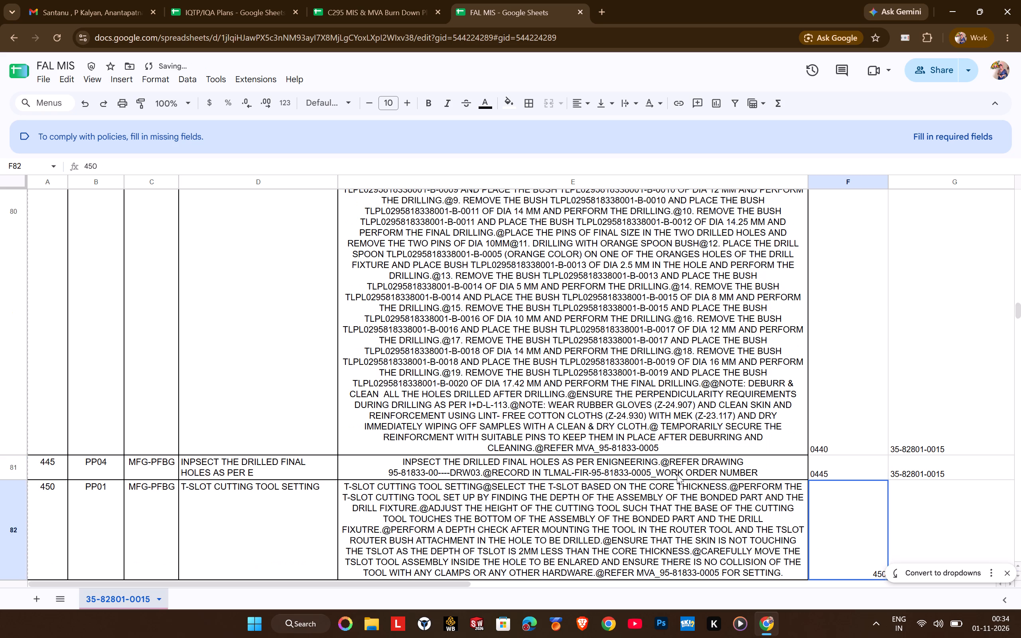
key(apostrophe)
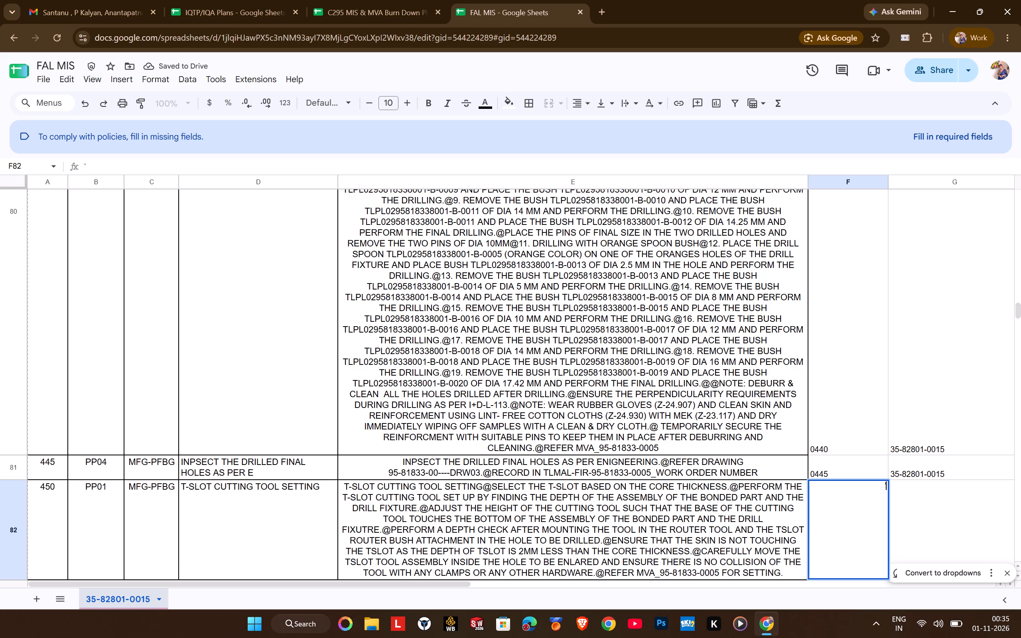
text(0450)
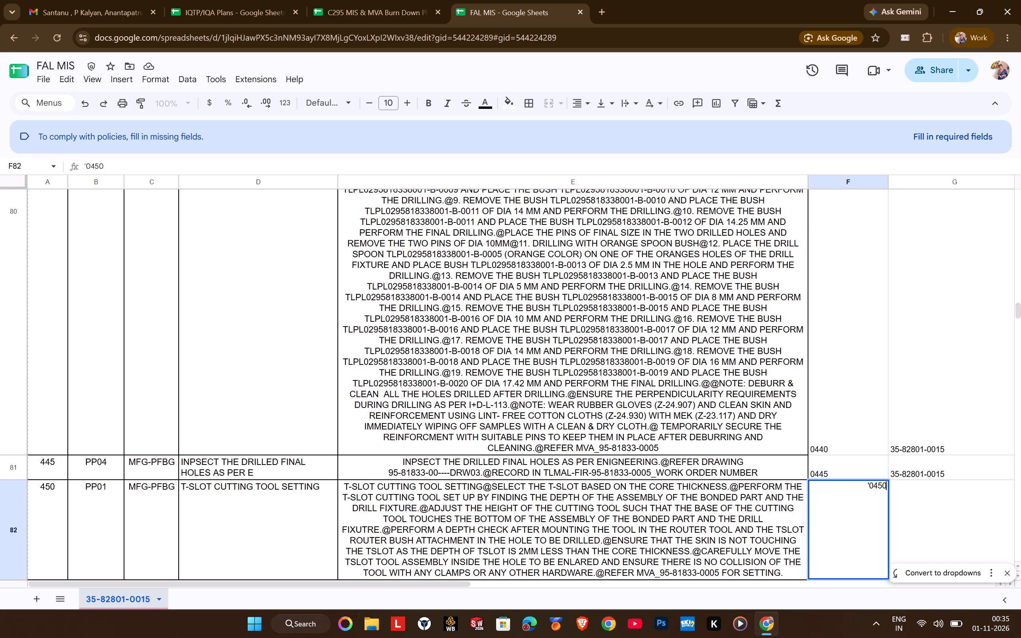
key(Down)
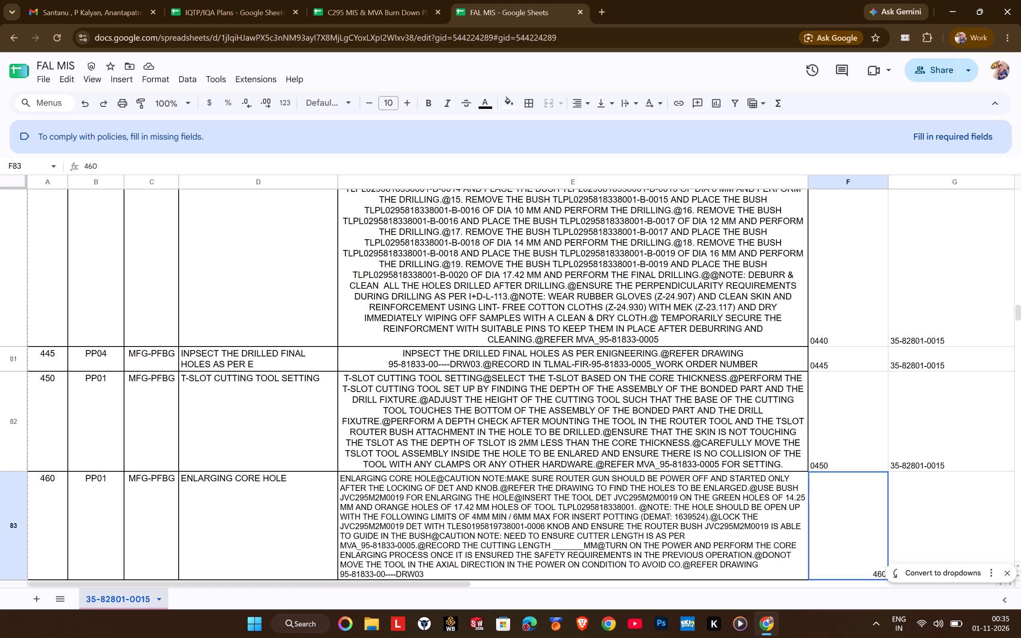
Re-enter the activity numbers for ENLARGING CORE HOLE in F83 and its inspection in F84 as text values 0460 and 0465.
text('0460)
key(Down)
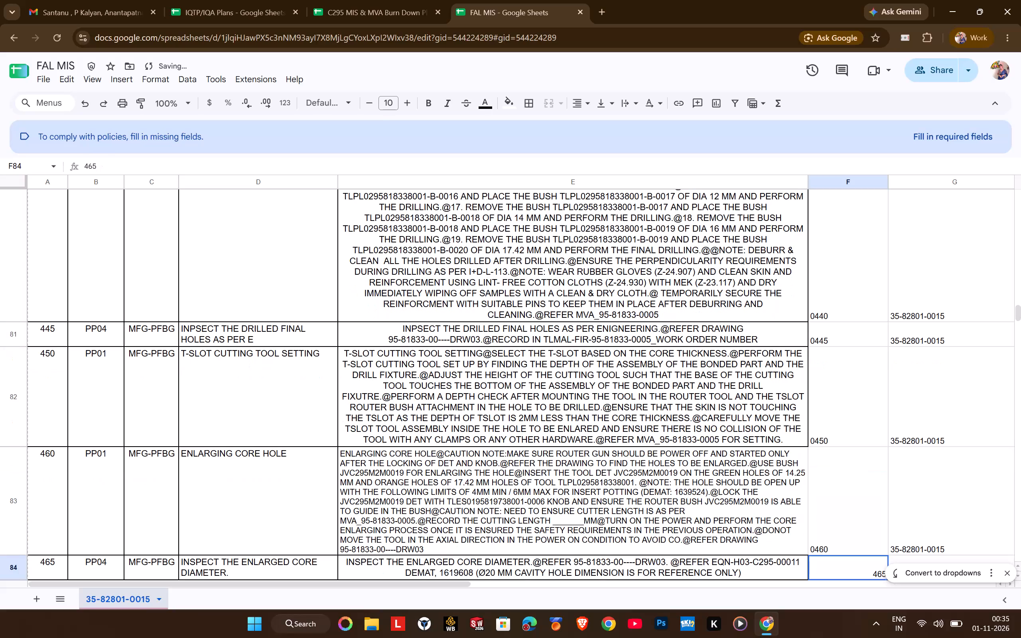
text('04665)
key(BackSpace)
key(BackSpace)
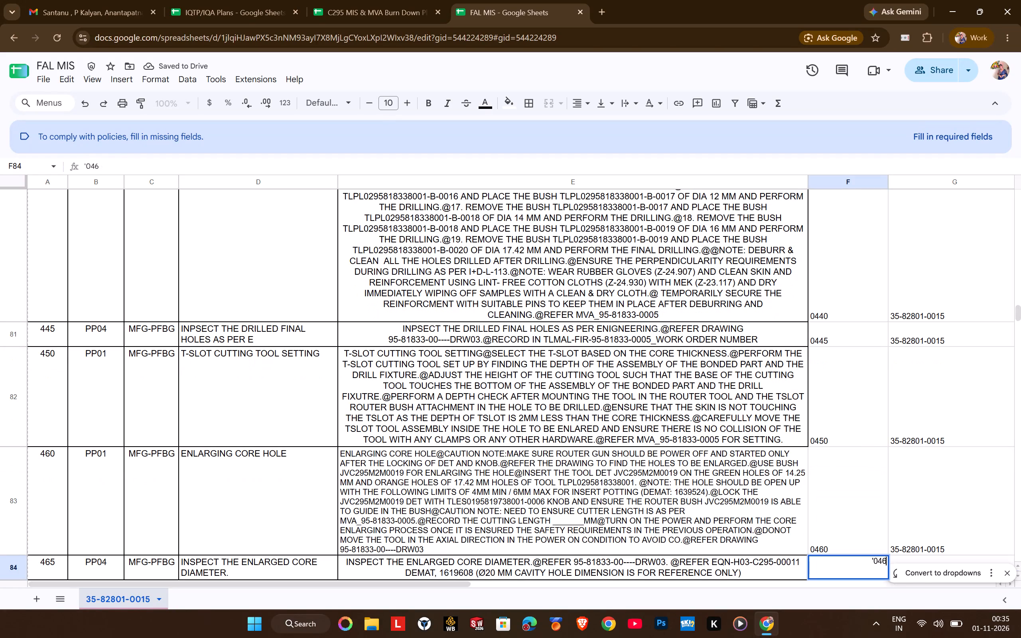
key(5)
key(Down)
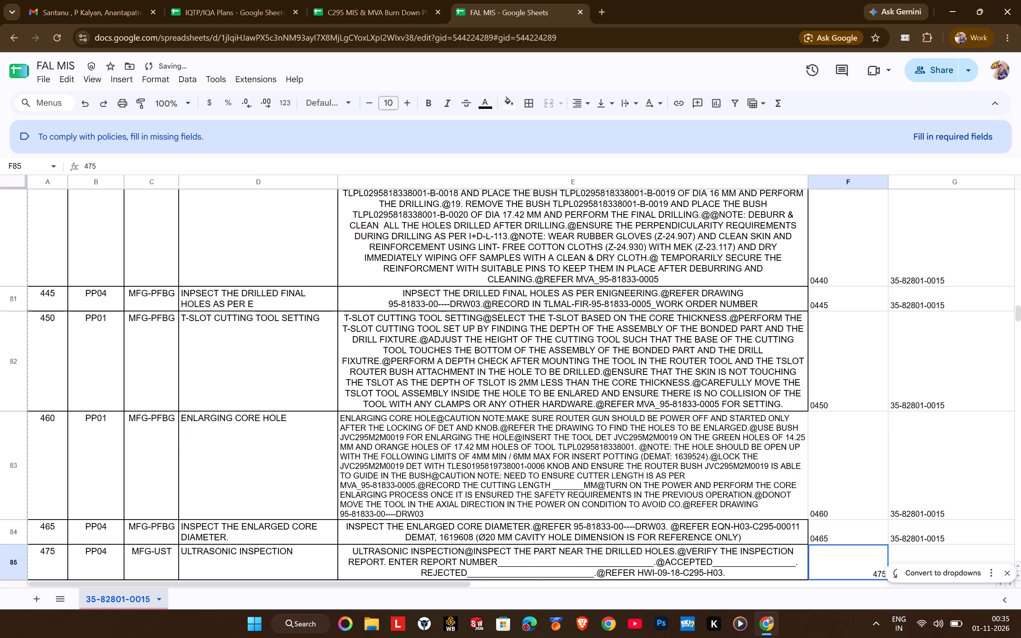
Enter text activity numbers 0475, 0480 and 0490 in F85 through F87, from ULTRASONIC INSPECTION to PREPERATION OF EPOXY RESIN.
text('0475)
key(Down)
text('0480)
key(Down)
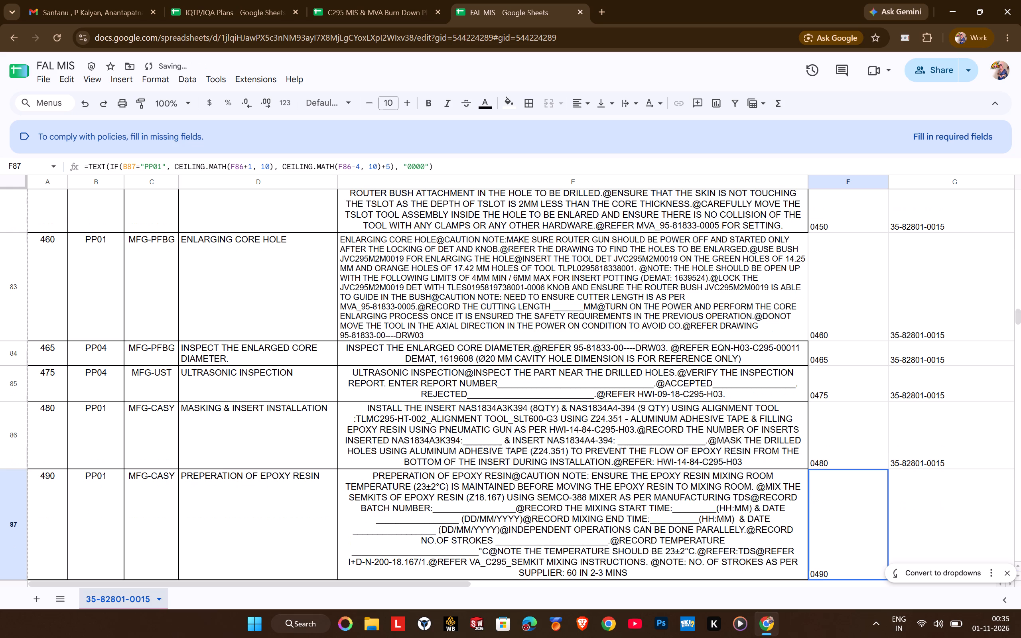
text('0490)
key(Down)
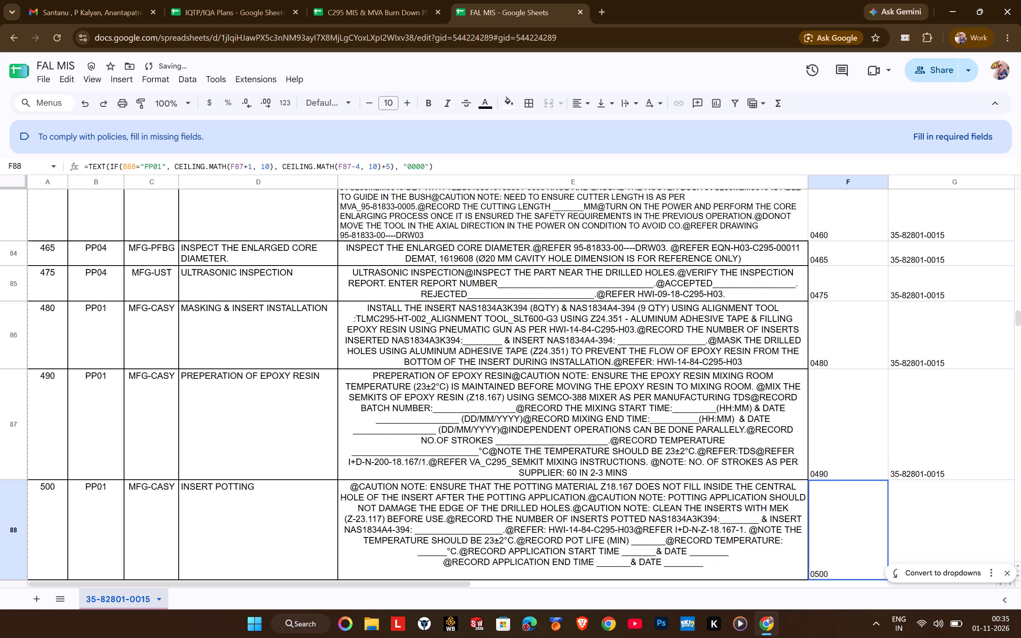
Replace the activity formulas in F88 through F91, from INSERT POTTING to INSPECT THE CURING, with text values 0500, 0505, 0510 and 0515.
text('0500)
key(Down)
text('0505)
key(Down)
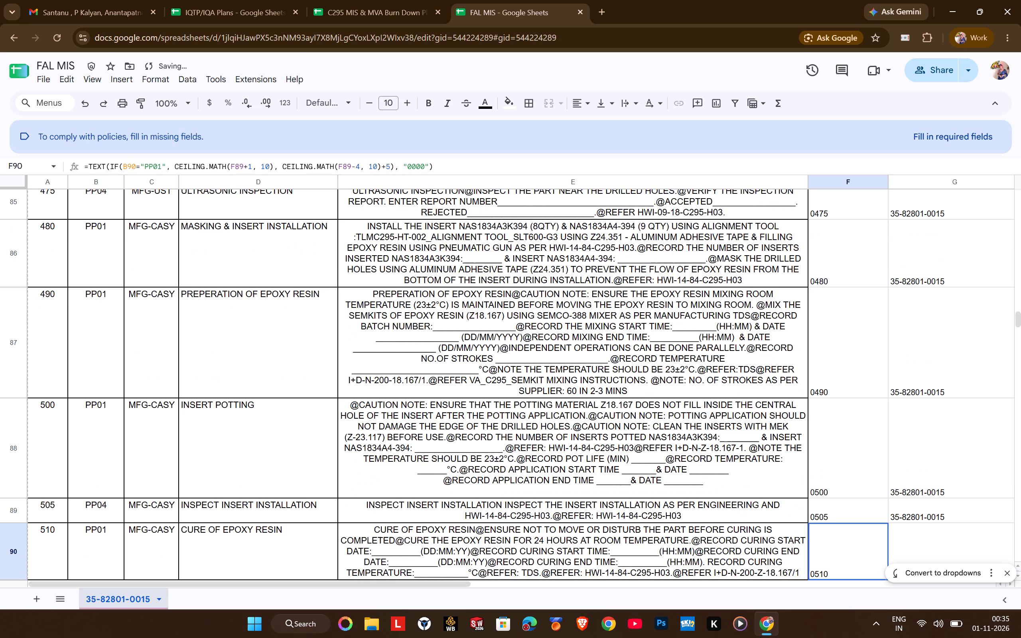
text('0510)
key(Down)
key(apostrophe)
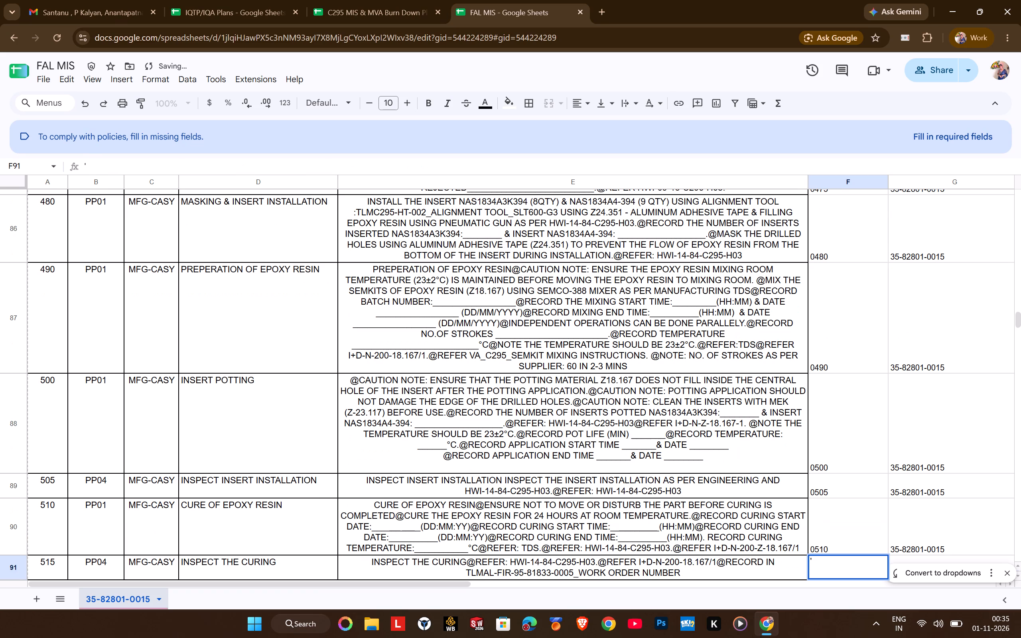
text(0515)
key(Down)
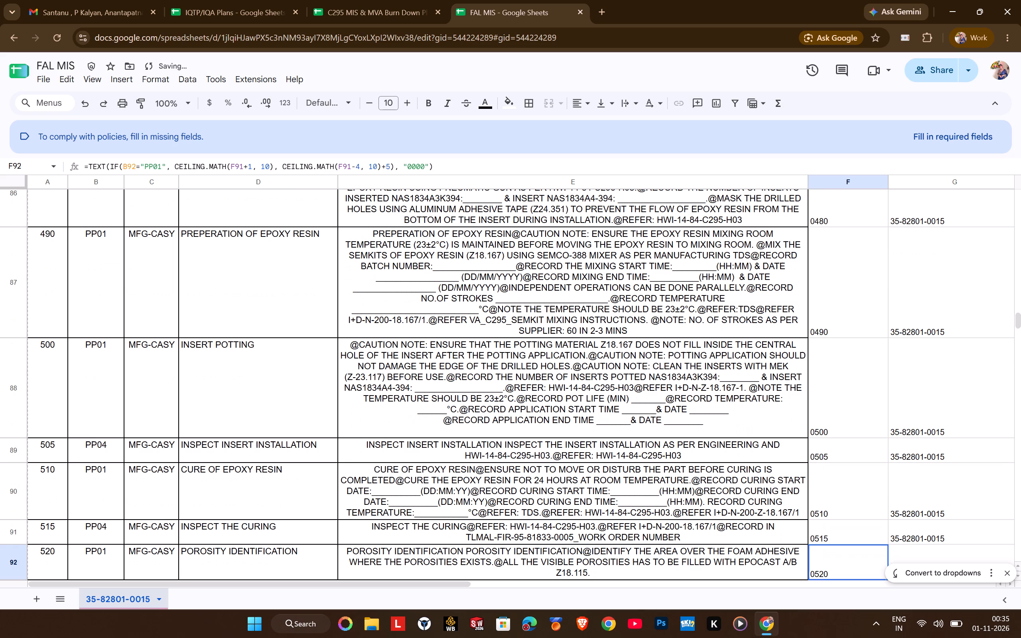
Replace the activity formulas in F92 through F95, from POROSITY IDENTIFICATION to the masking INSPECT, with text values 0520, 0530, 0540 and 0545.
text('0520)
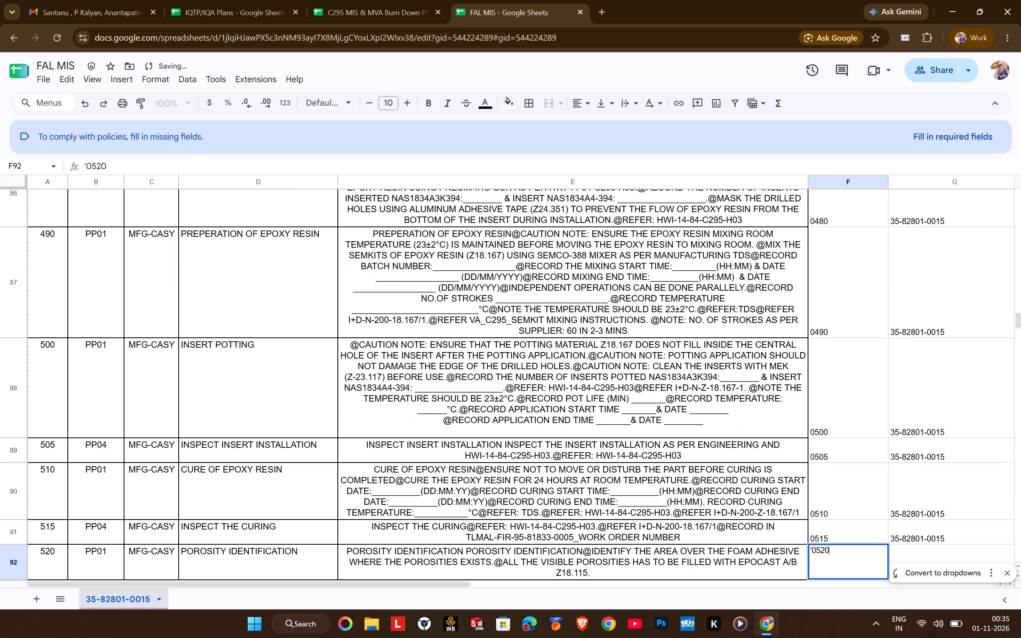
key(Down)
key(apostrophe)
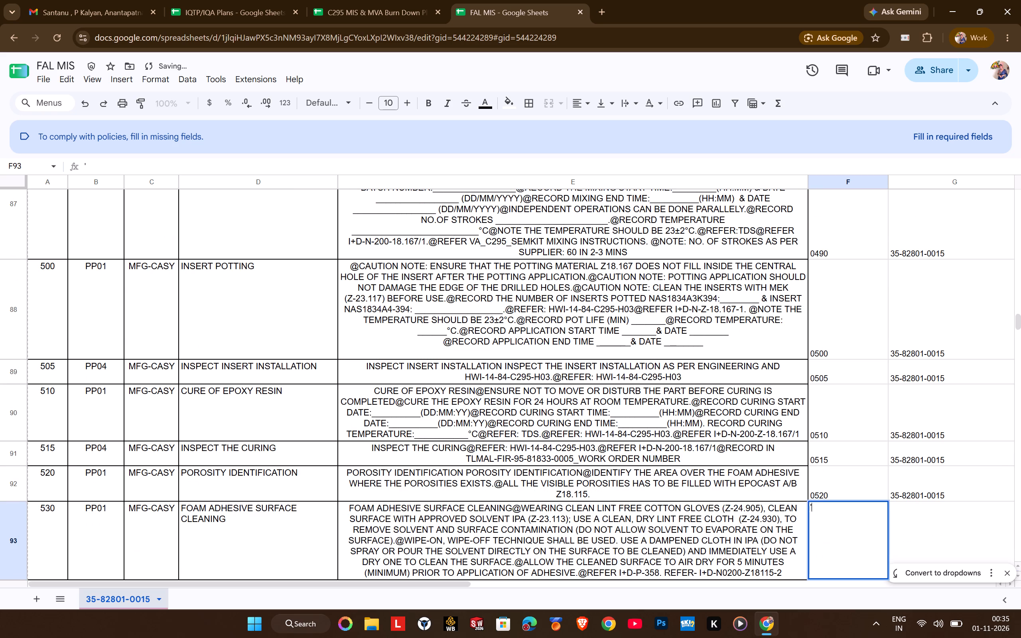
text(0530)
key(Down)
key(apostrophe)
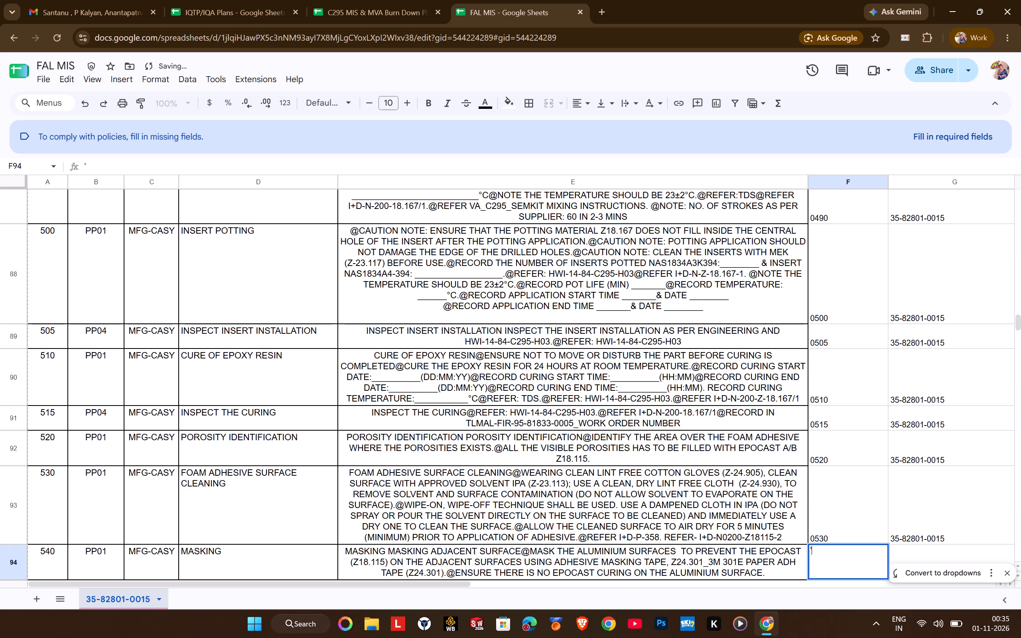
text(0540)
key(Down)
key(apostrophe)
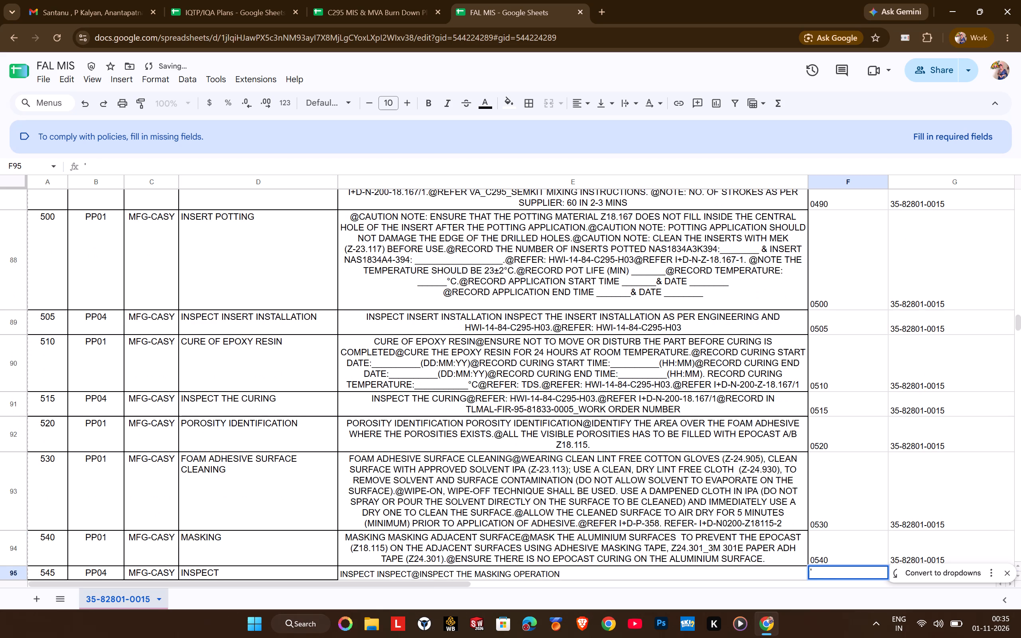
text(0545)
key(Down)
Enter text activity numbers 0550, 0560 and 0565 in F96 through F98 for EPOCAST MIXING, EPOCAST APPLICATION and EPOCAST INSPECTION.
key(apostrophe)
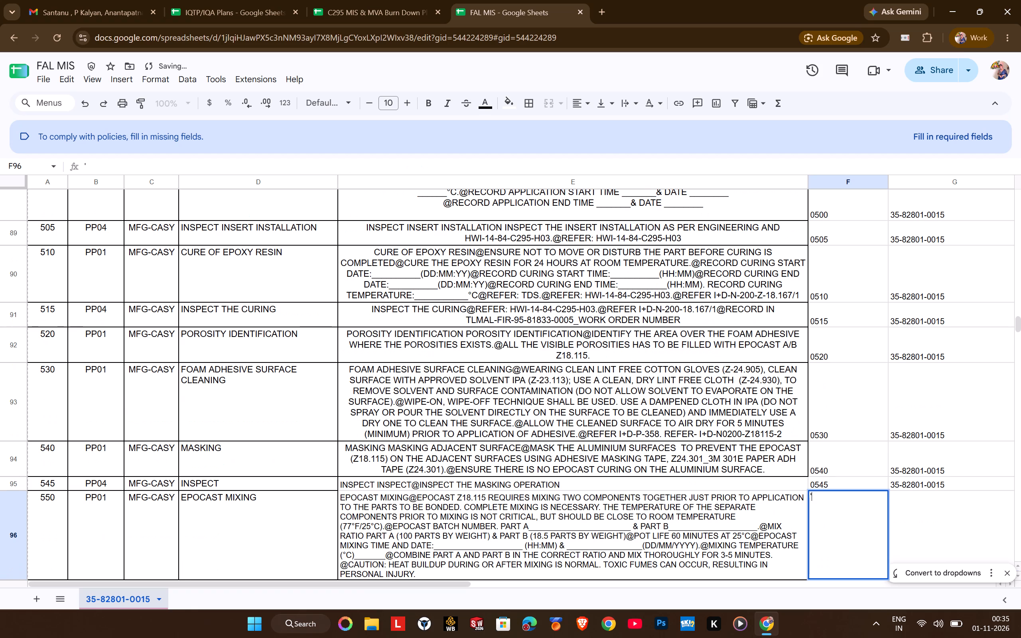
text(0550)
key(Down)
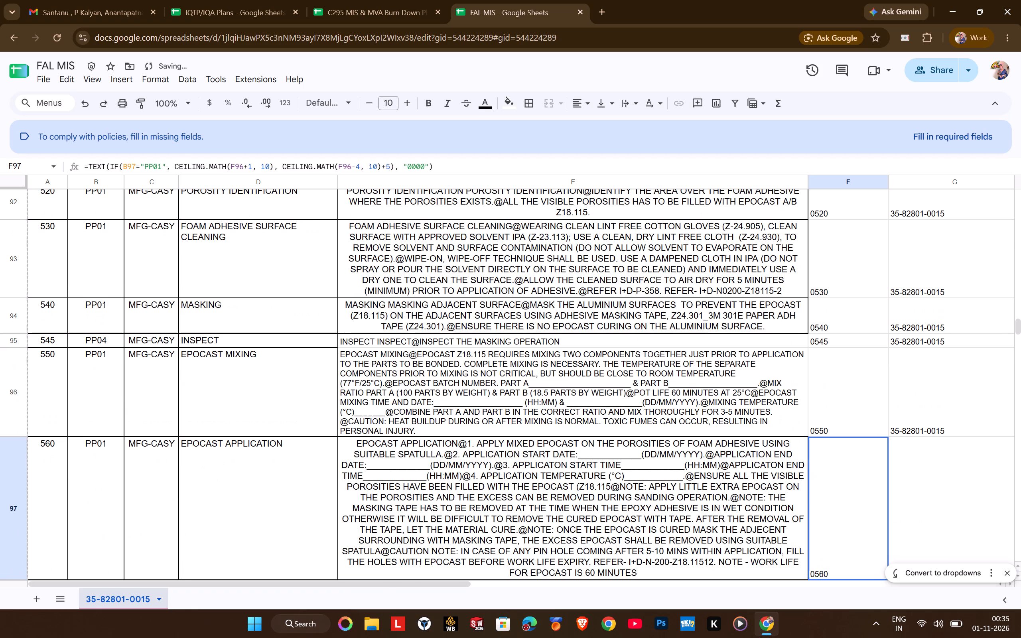
key(apostrophe)
text(0560)
key(Down)
key(apostrophe)
text(06)
text(565)
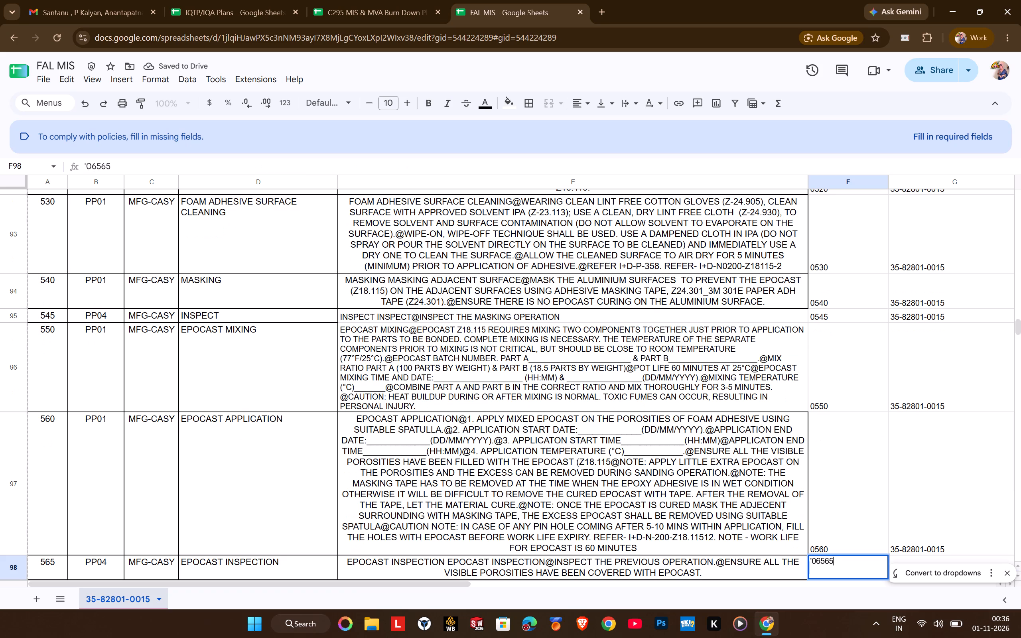
key(BackSpace)
key(BackSpace)
key(BackSpace)
key(BackSpace)
text(565)
key(Down)
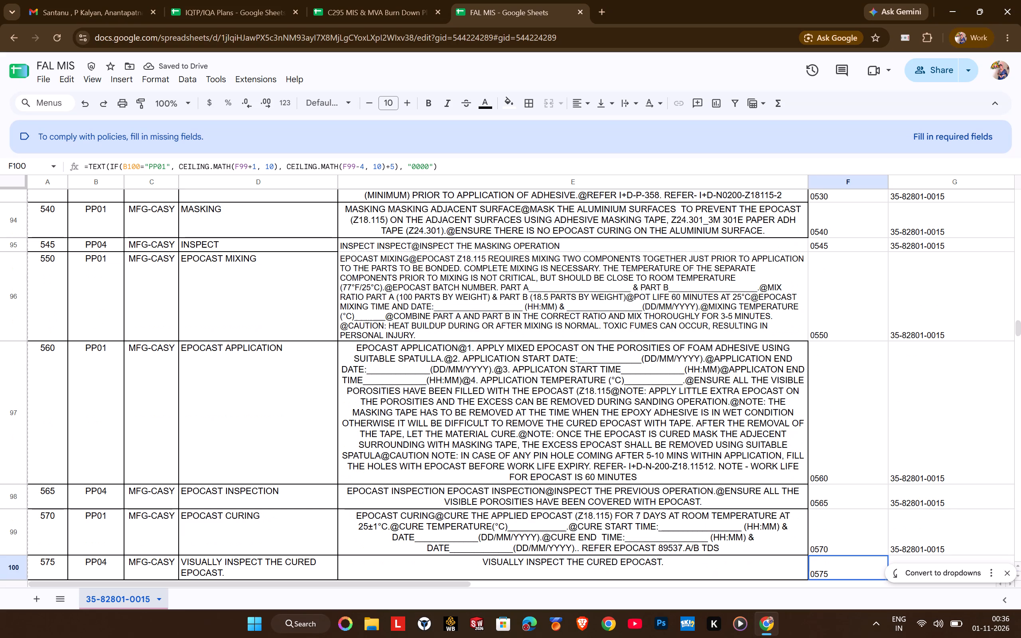
Check the remaining column F activity numbers against column A, from EPOCAST CURING down to GENERAL NOTE PACKING INSPECTION.
key(Down)
key(Down)
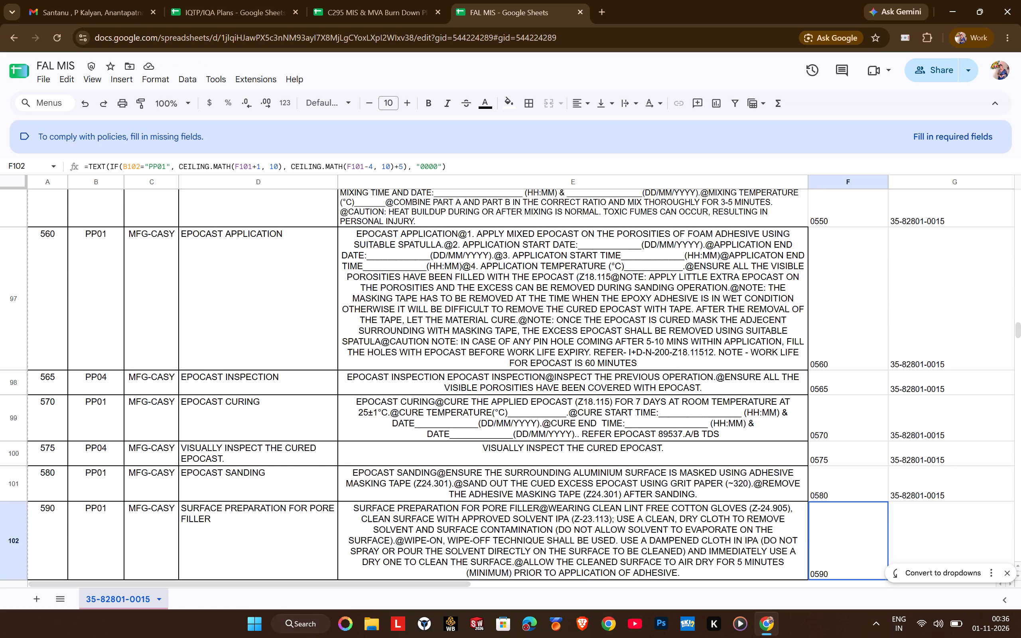
key(Down)
key(Down)
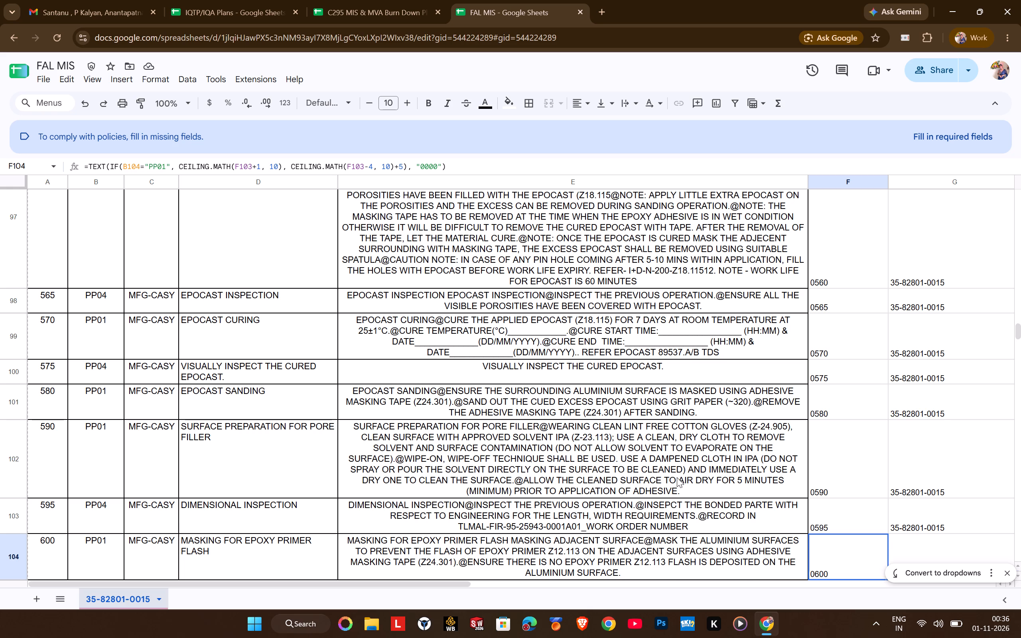
key(Down)
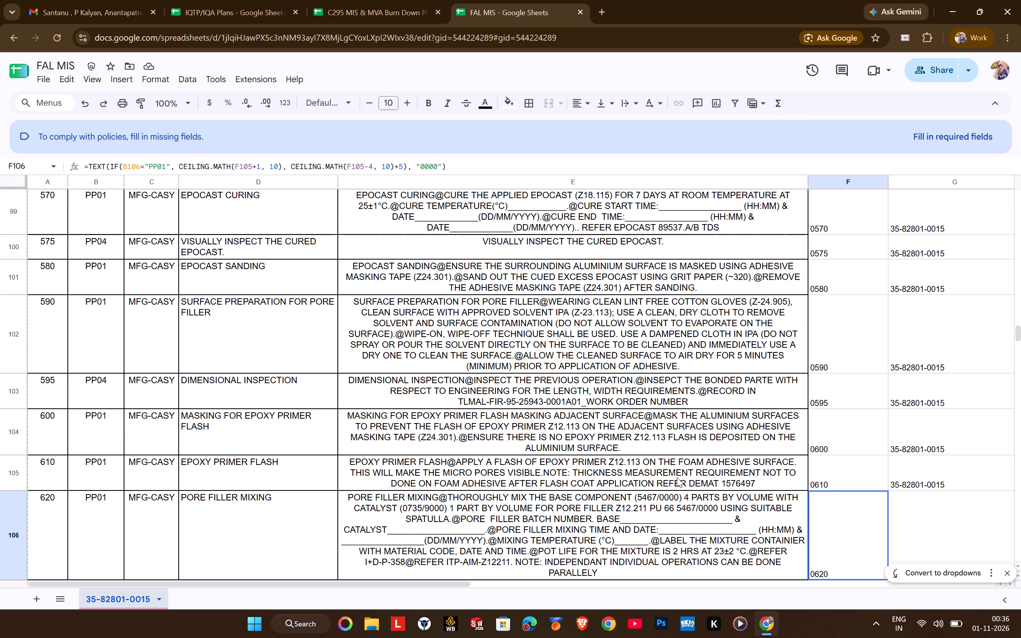
key(Down)
key(Down)
key(Down)
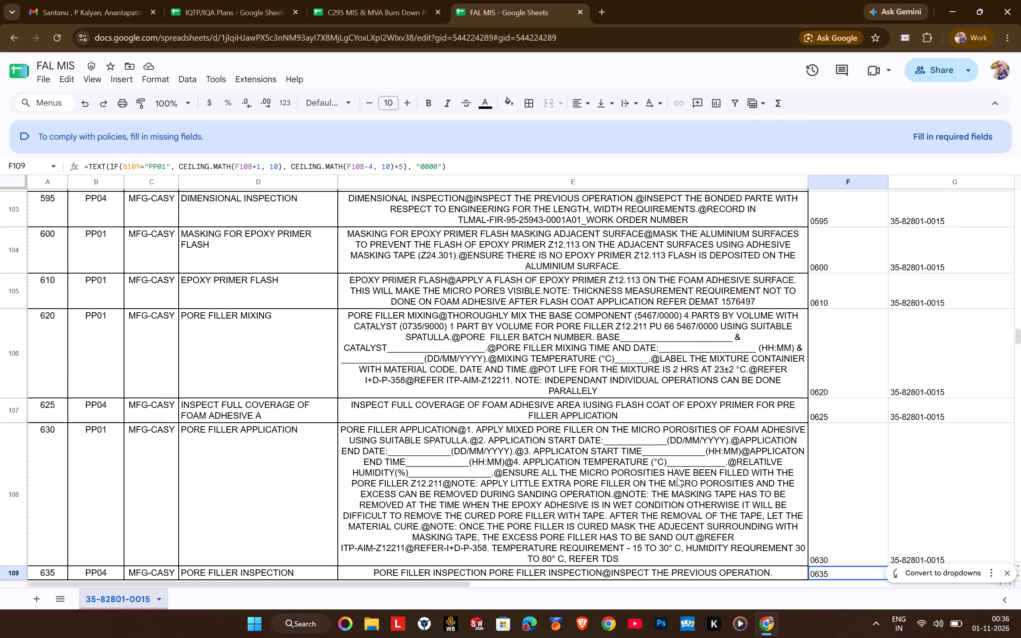
key(Down)
key(Down)
key(Down)
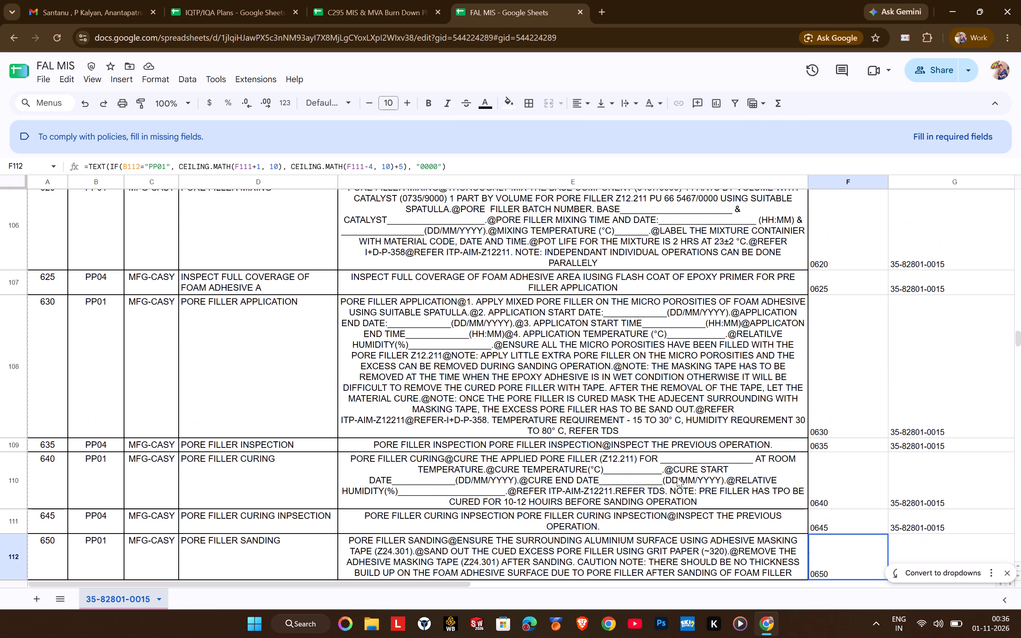
key(Down)
key(Down)
key(Down)
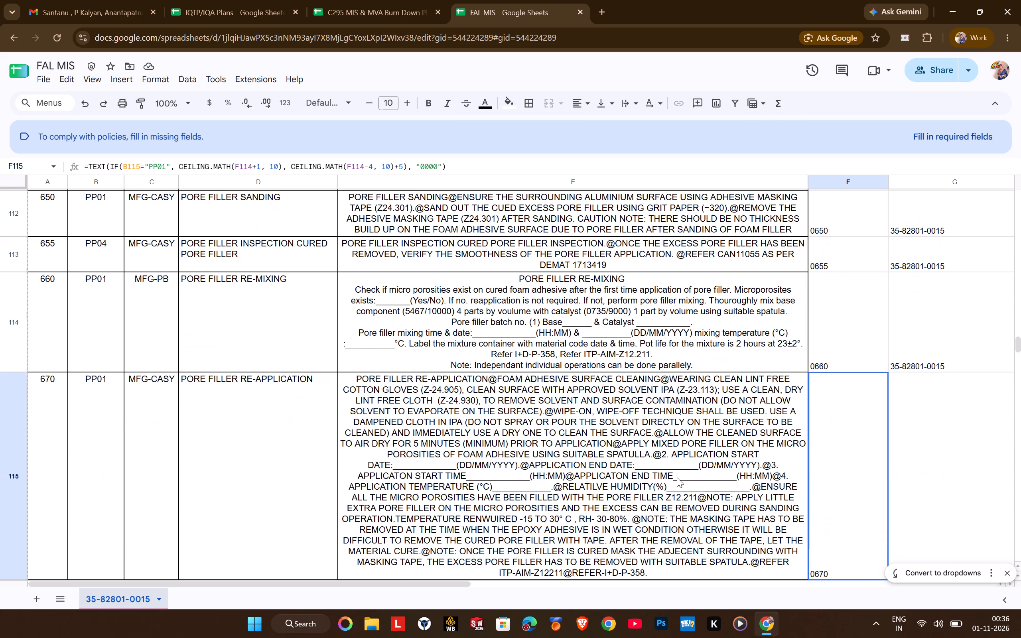
key(Down)
key(Down)
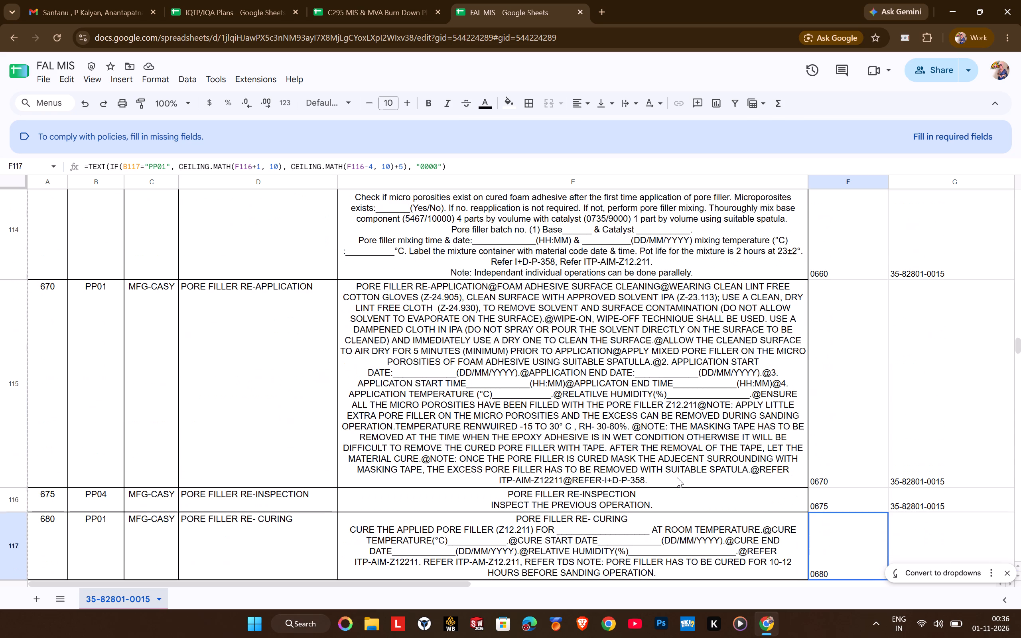
key(Down)
key(Down)
key(Down)
key(Down)
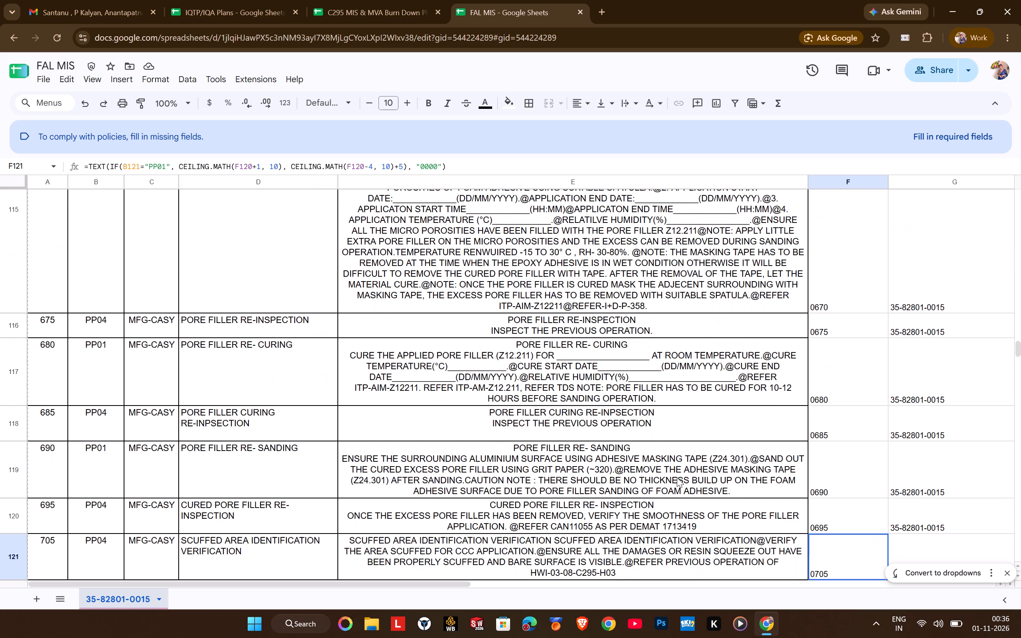
key(Down)
key(Down)
key(Down)
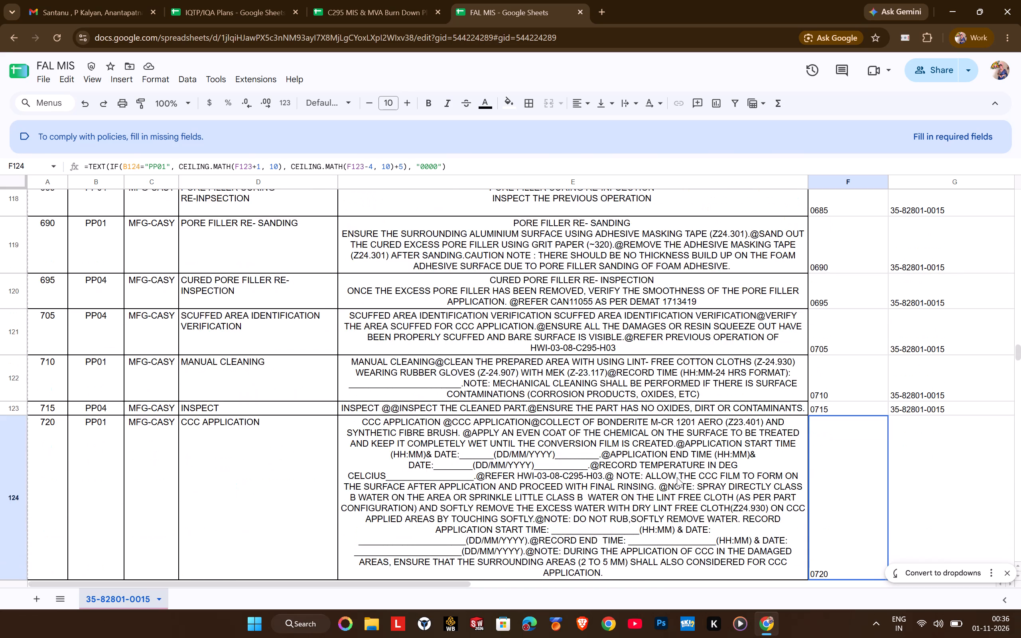
key(Down)
key(Down)
key(Down)
key(Down)
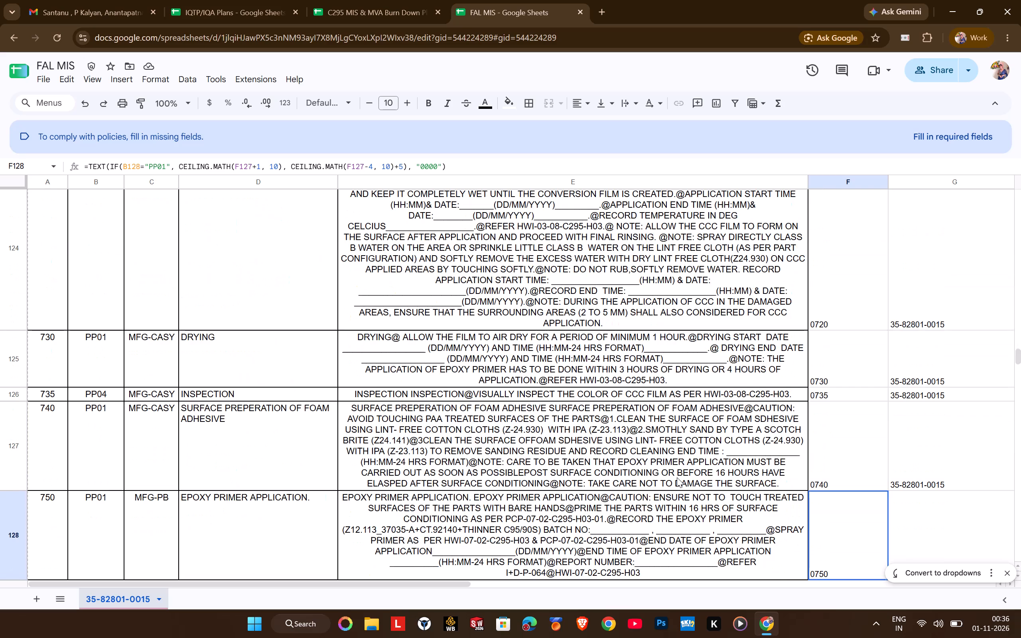
key(Down)
key(Down)
key(Down)
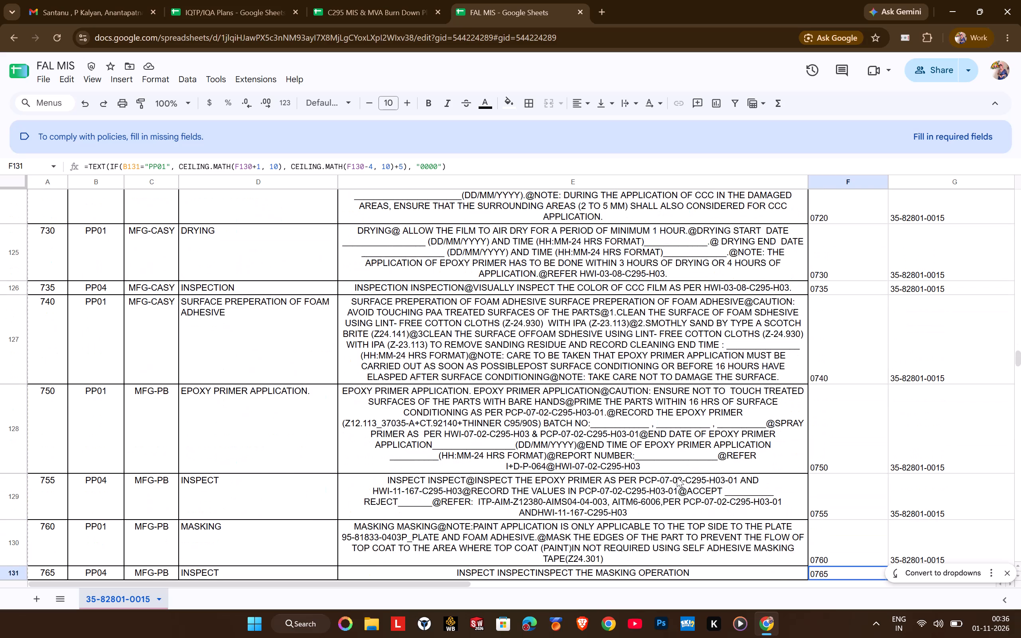
key(Down)
key(Down)
key(Down)
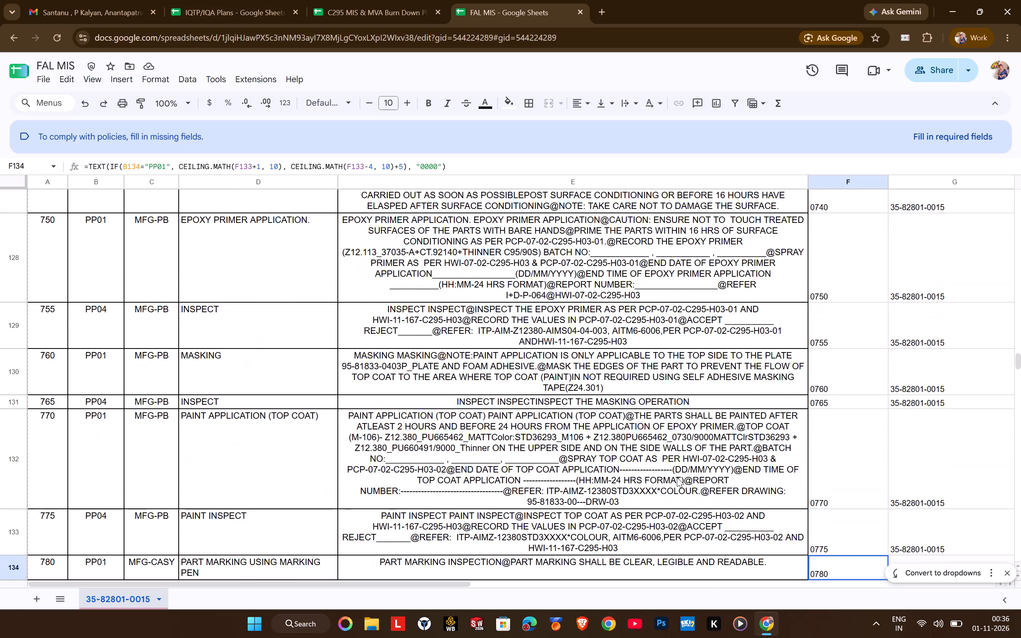
key(Down)
key(Down)
key(Down)
key(Down)
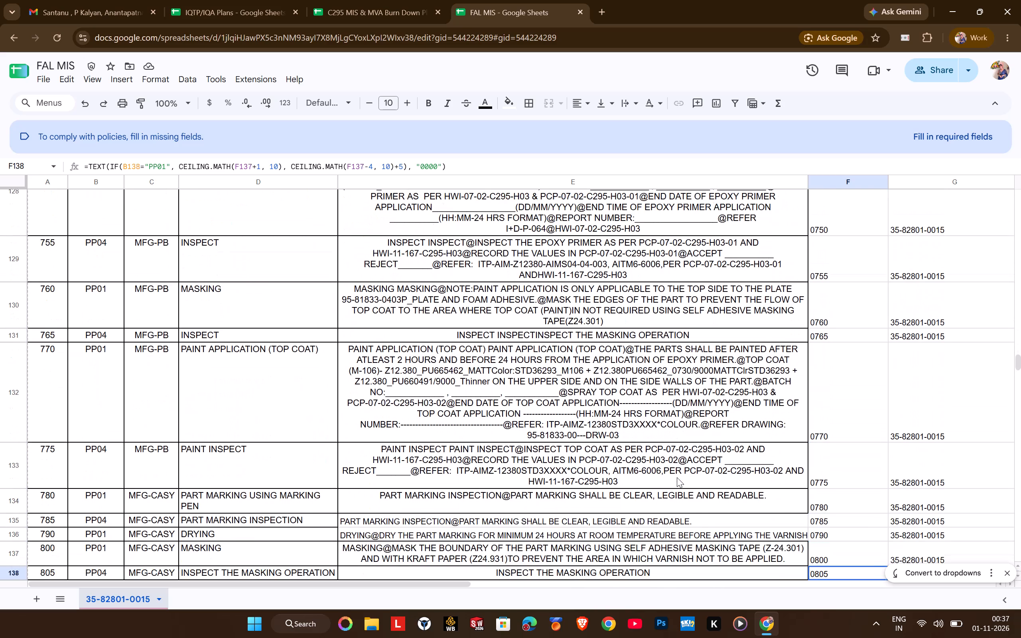
key(Down)
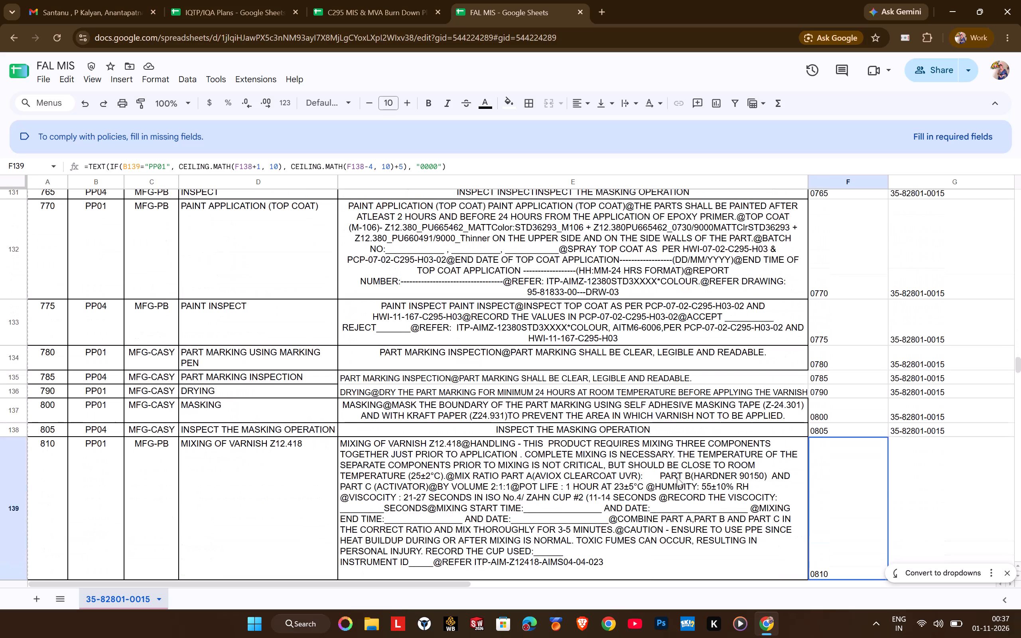
key(Down)
key(Down)
key(Down)
key(Down)
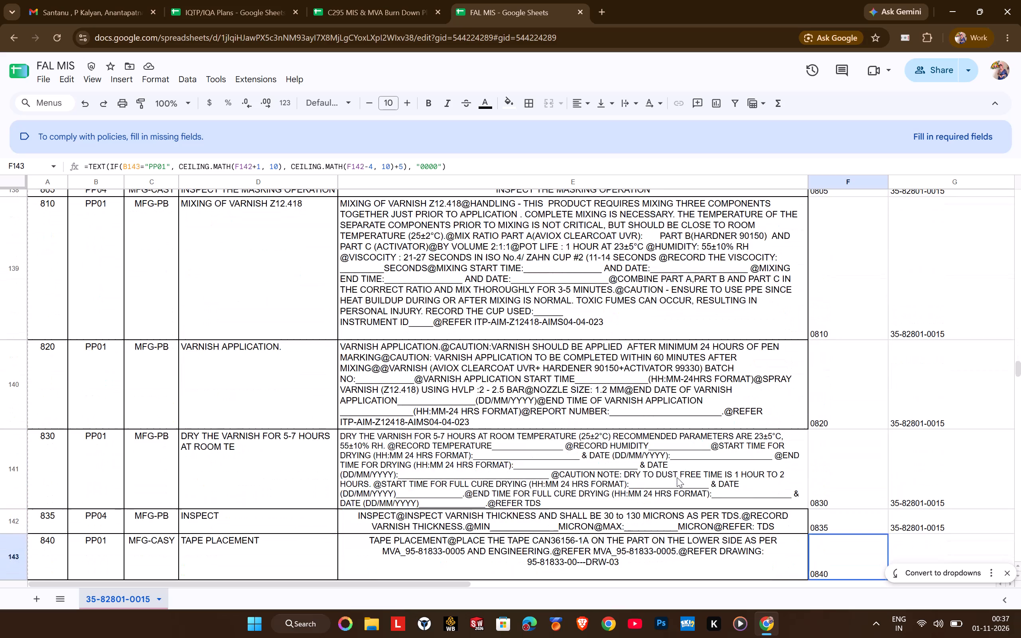
key(Down)
key(Down)
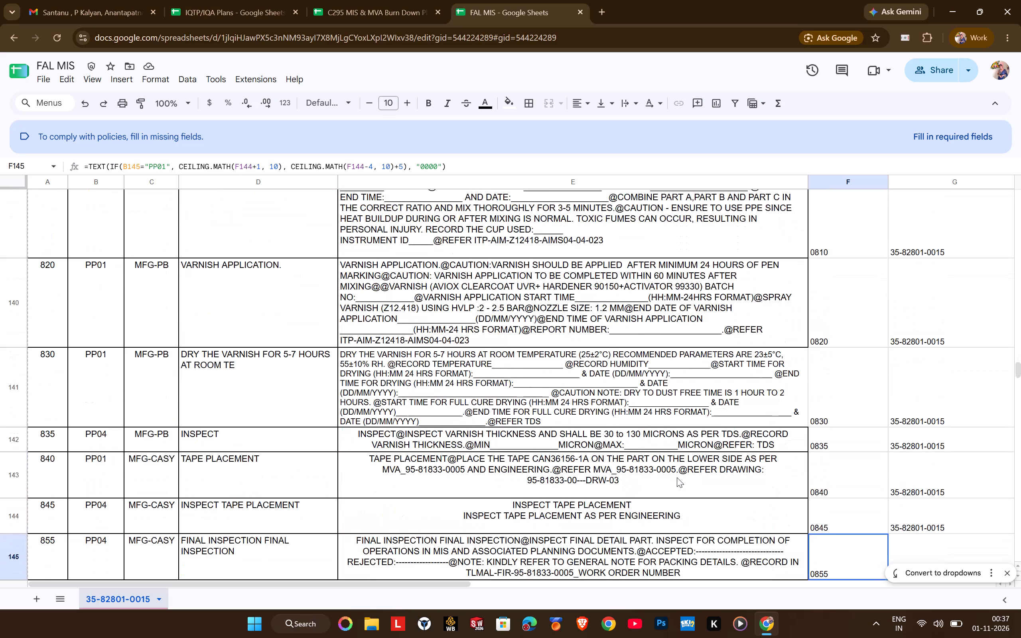
key(Down)
key(Down)
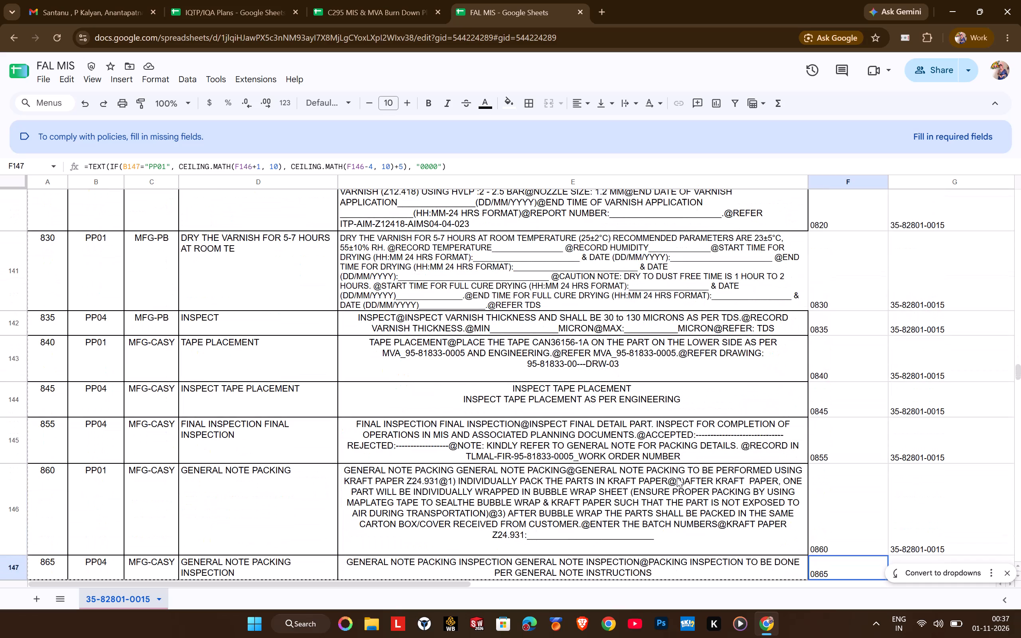
key(Down)
key(Down)
key(Down)
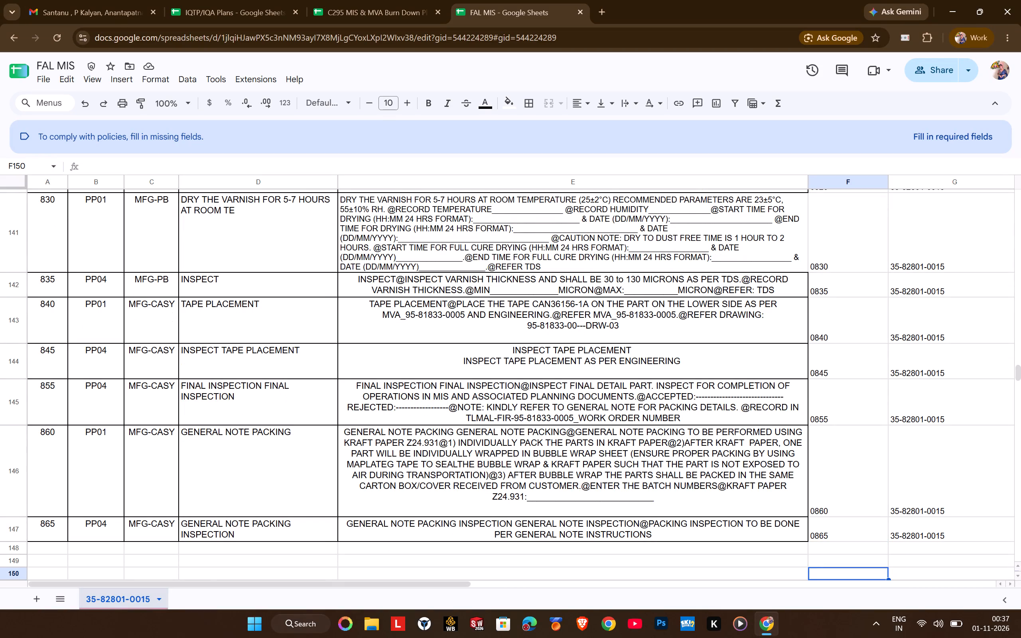
Widen column H so the combined part and activity number codes fit inside it.
scroll(460, 378, right, 8)
click(993, 326)
scroll(993, 326, right, 1)
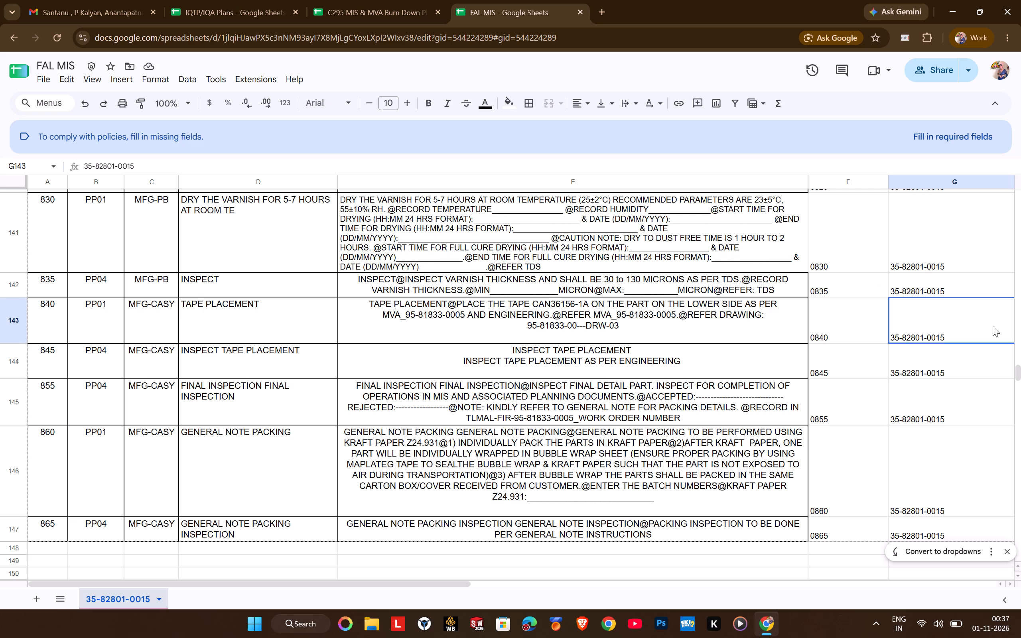
scroll(993, 326, right, 8)
scroll(993, 326, left, 3)
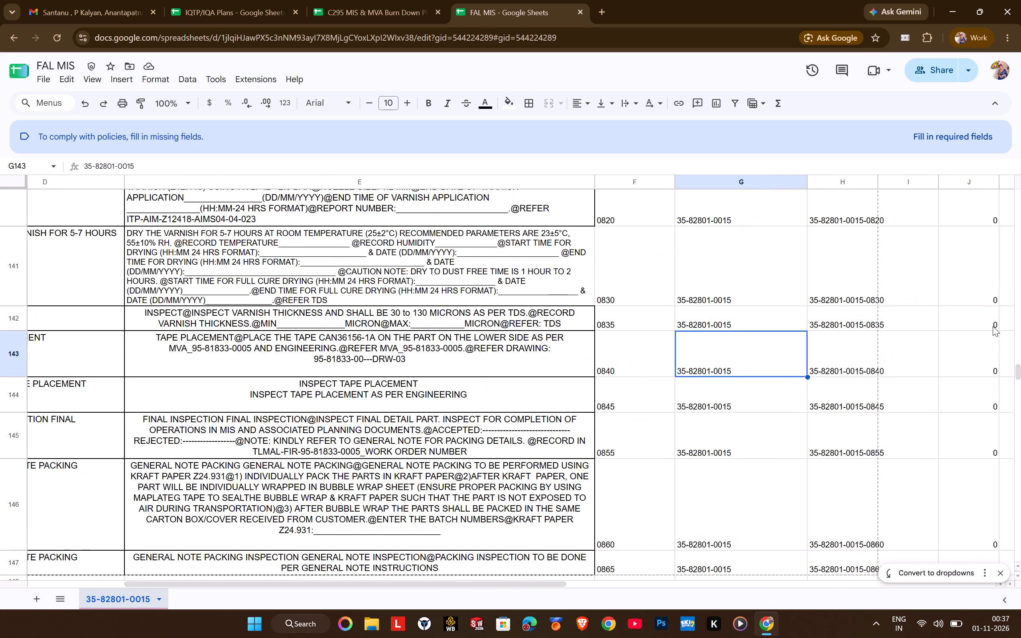
scroll(993, 326, left, 1)
scroll(993, 326, up, 6)
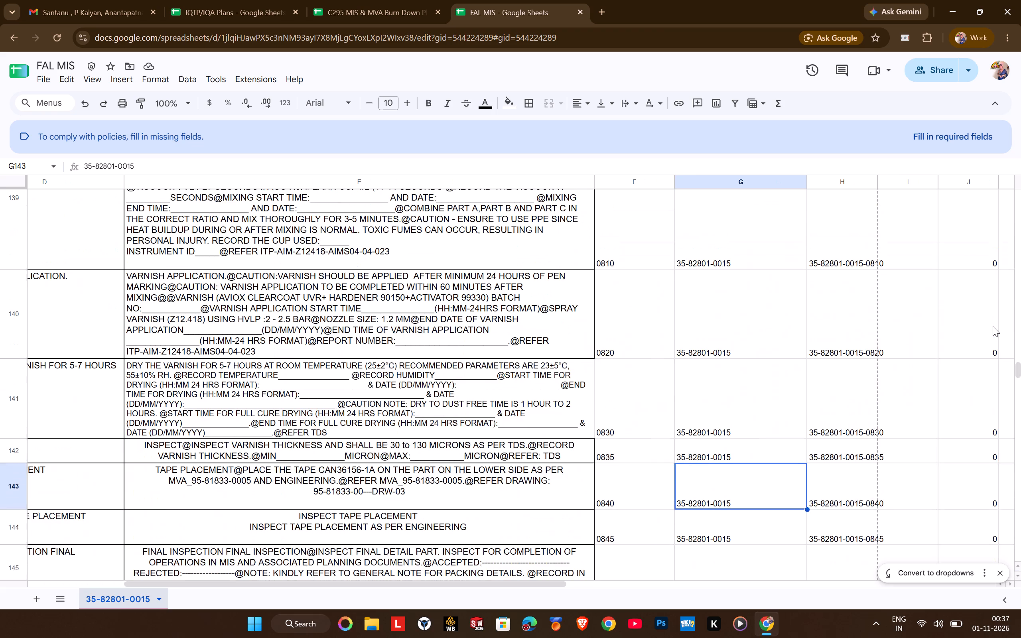
scroll(993, 326, up, 18)
scroll(993, 326, up, 10)
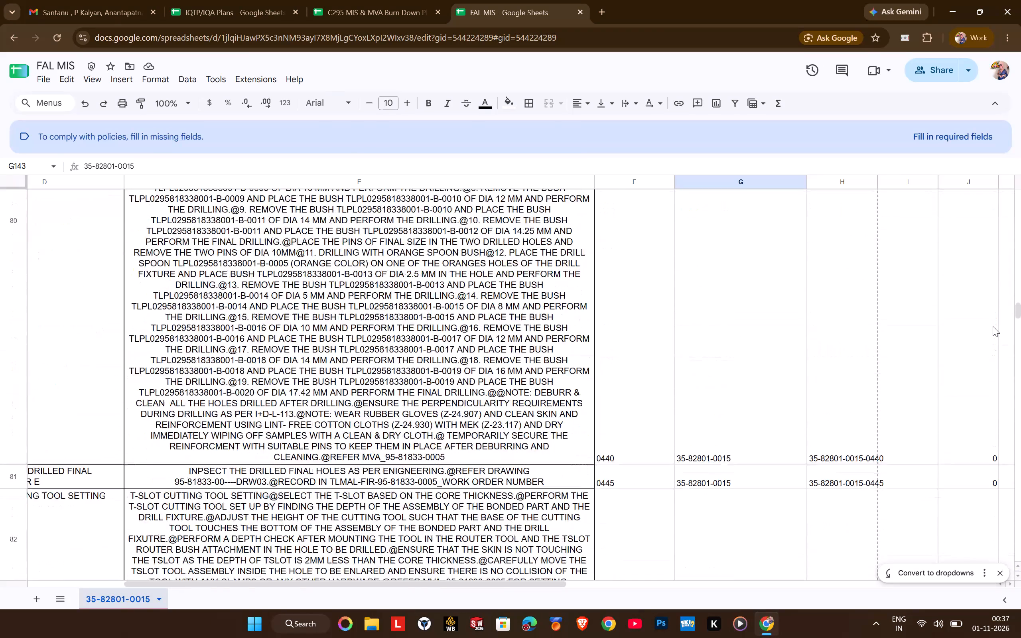
scroll(993, 326, up, 1)
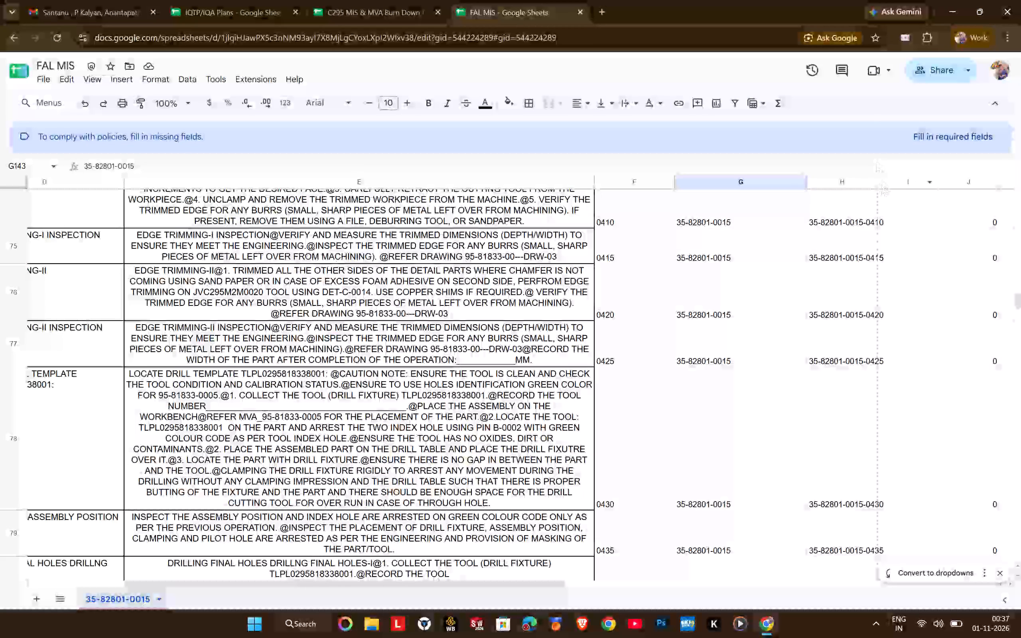
drag(874, 182, 924, 185)
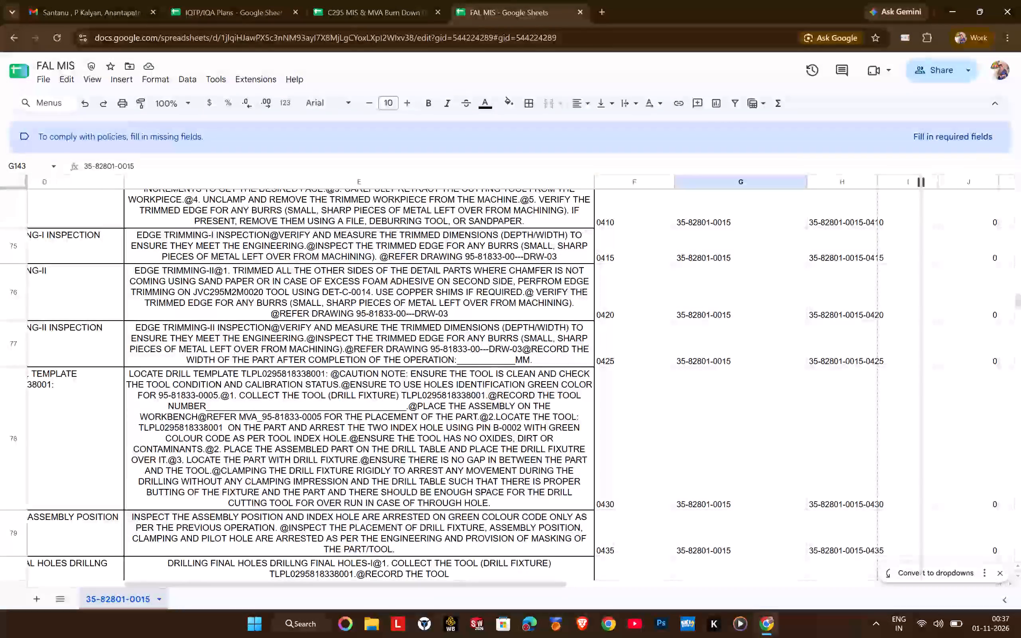
drag(924, 185, 927, 184)
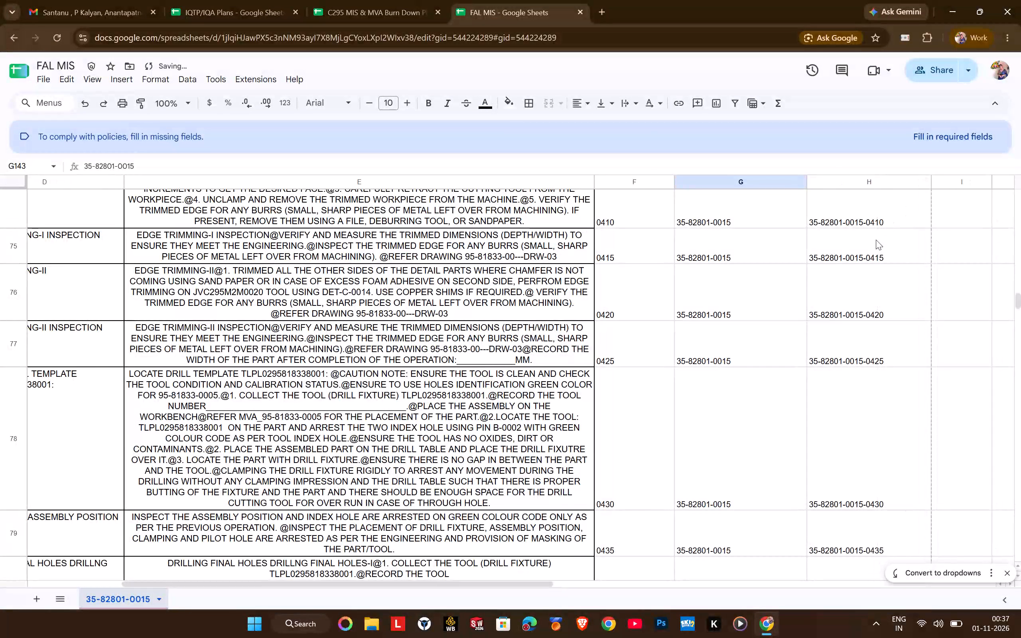
Hide column H, which holds the combined part and activity number codes.
scroll(876, 240, right, 6)
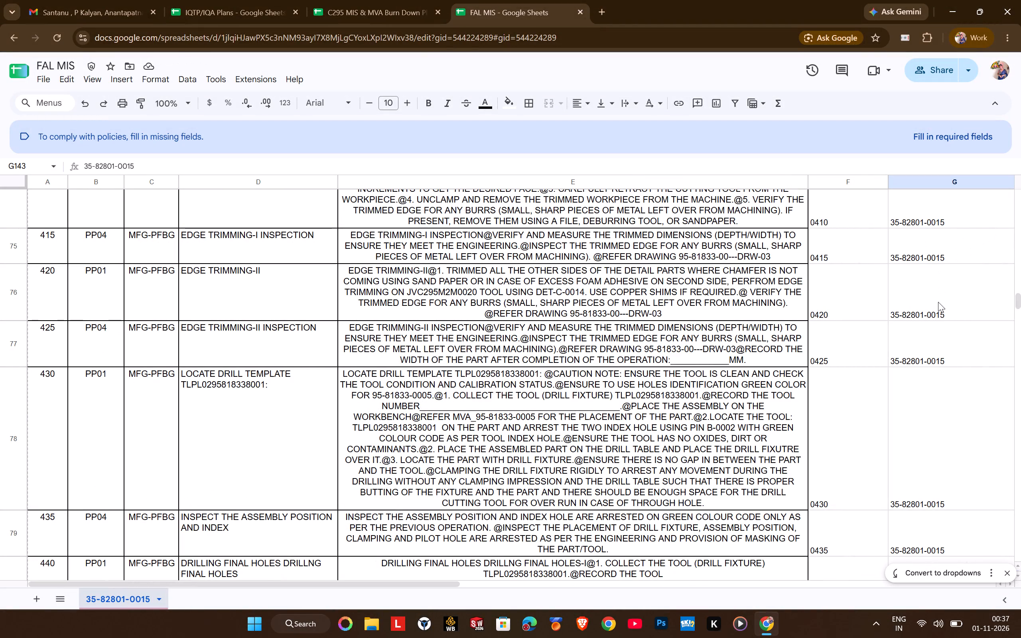
scroll(938, 302, left, 1)
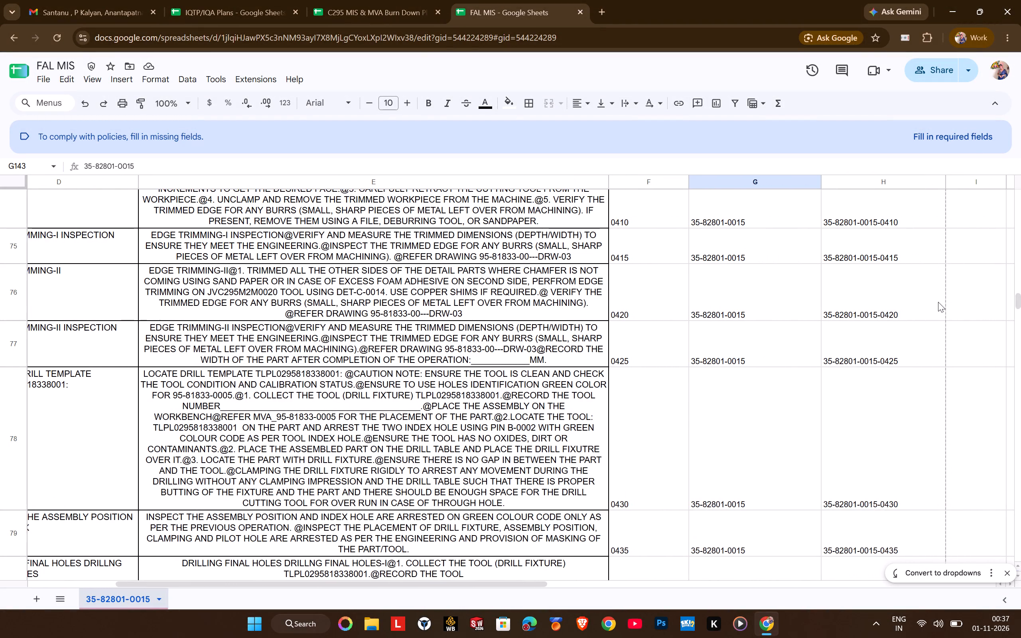
scroll(938, 302, right, 5)
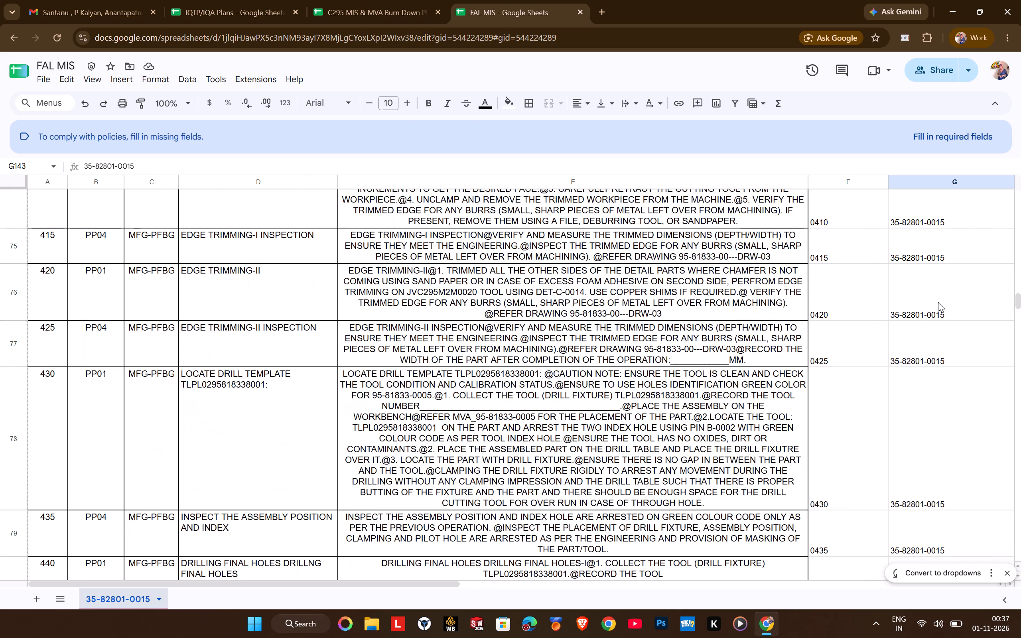
scroll(947, 298, left, 3)
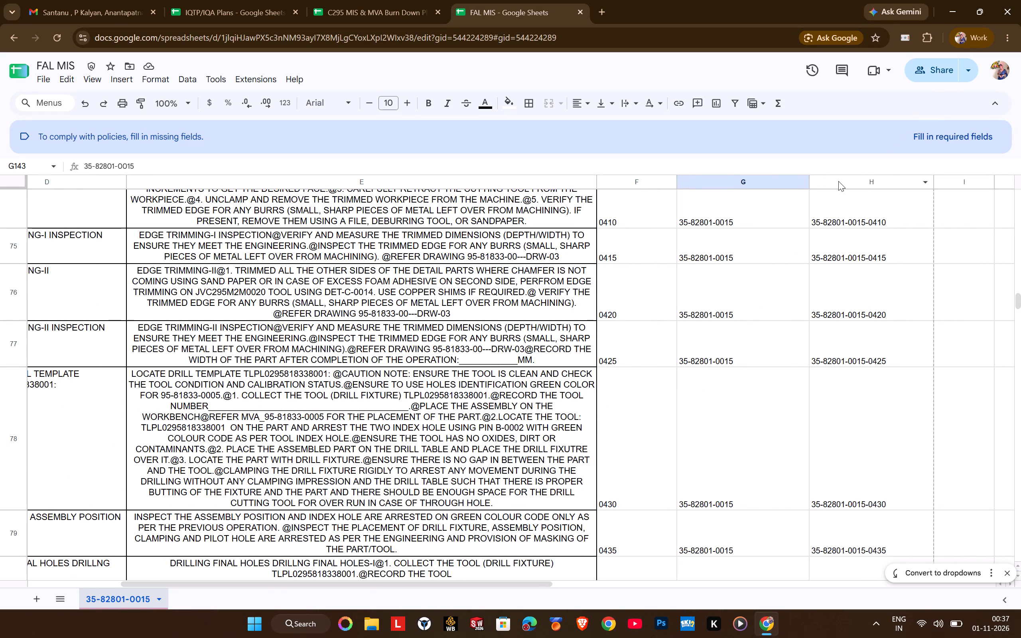
right_click(846, 178)
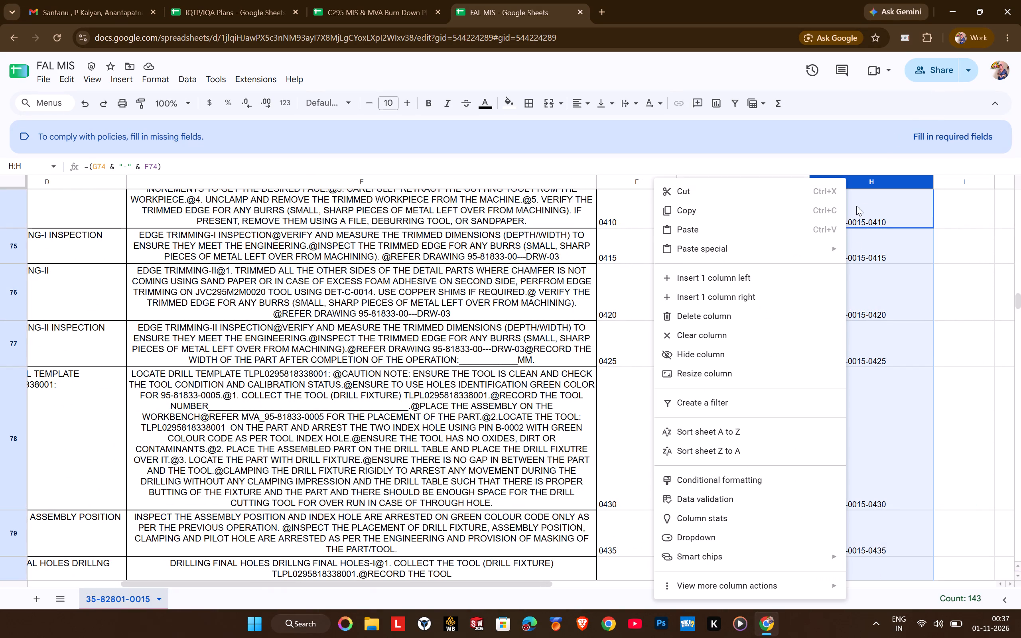
click(755, 356)
Hide column J with the zero values beside the part number column.
scroll(755, 356, left, 1)
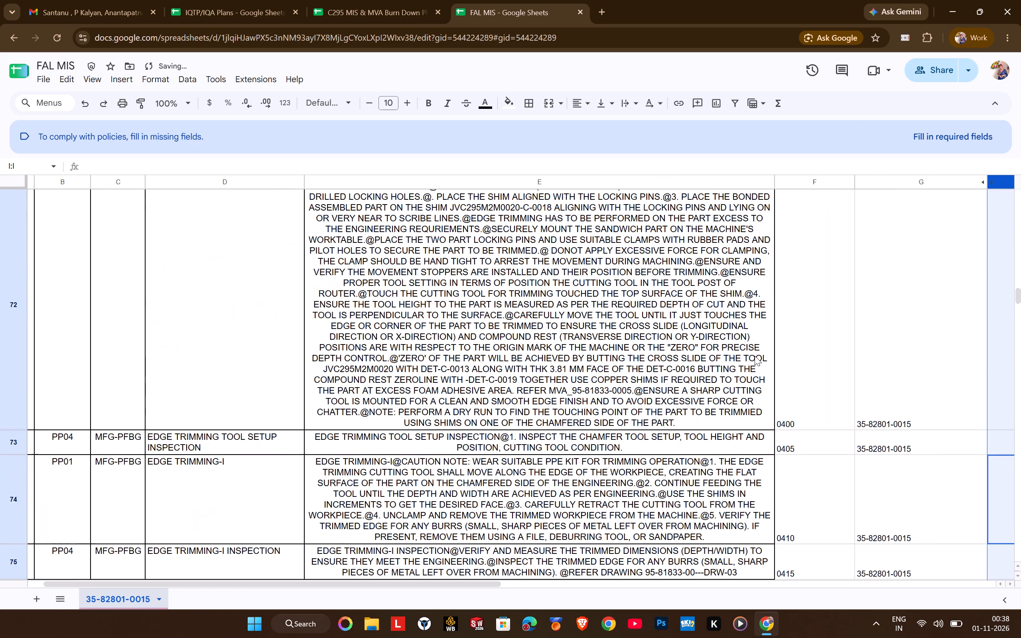
scroll(755, 356, left, 1)
scroll(717, 325, up, 10)
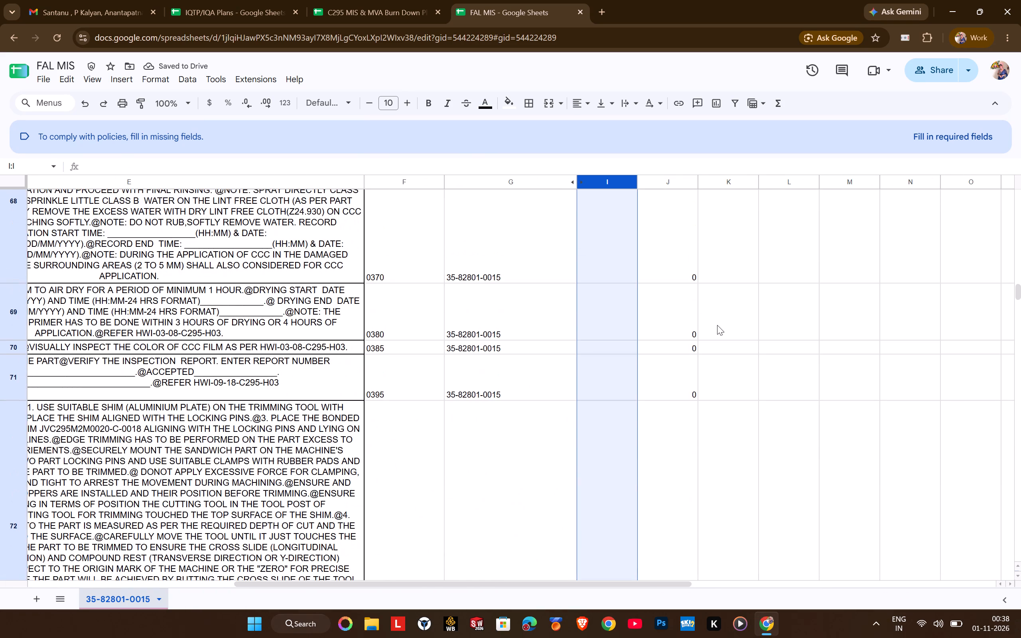
scroll(717, 325, up, 14)
scroll(717, 325, up, 12)
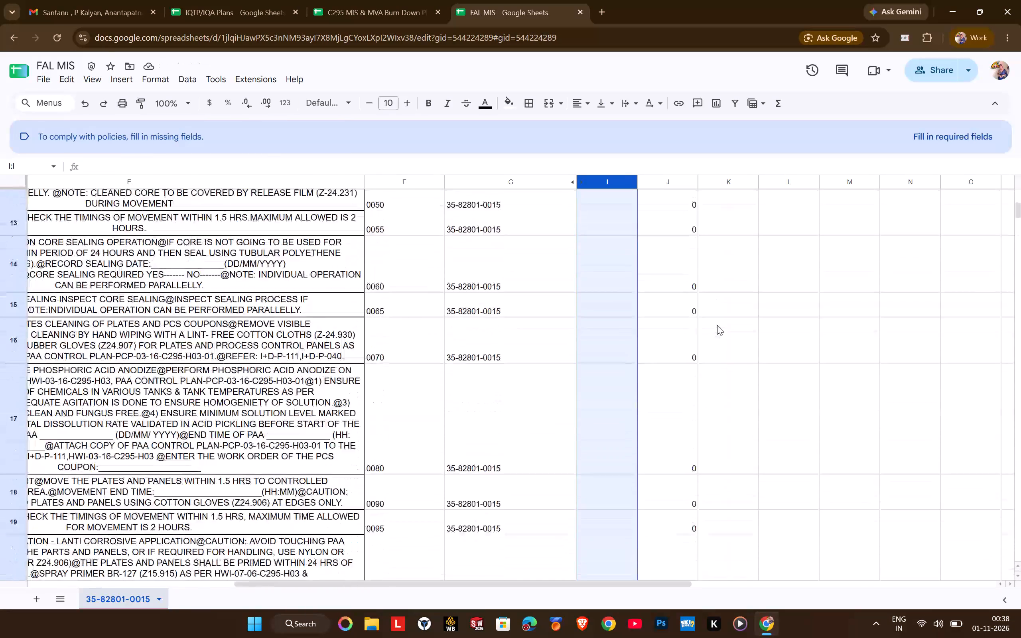
scroll(717, 325, up, 20)
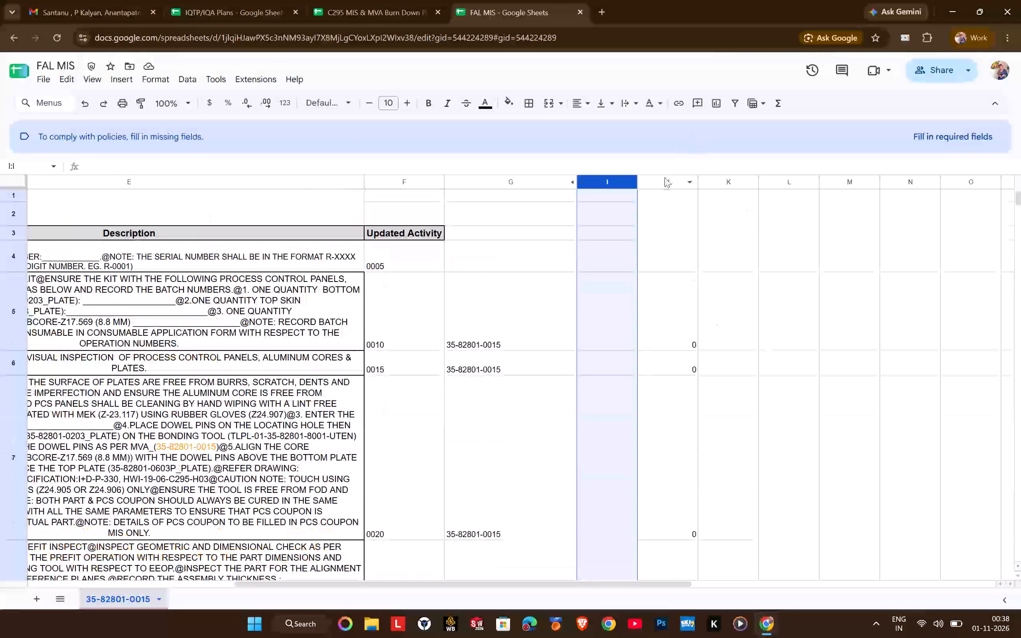
right_drag(664, 177, 668, 154)
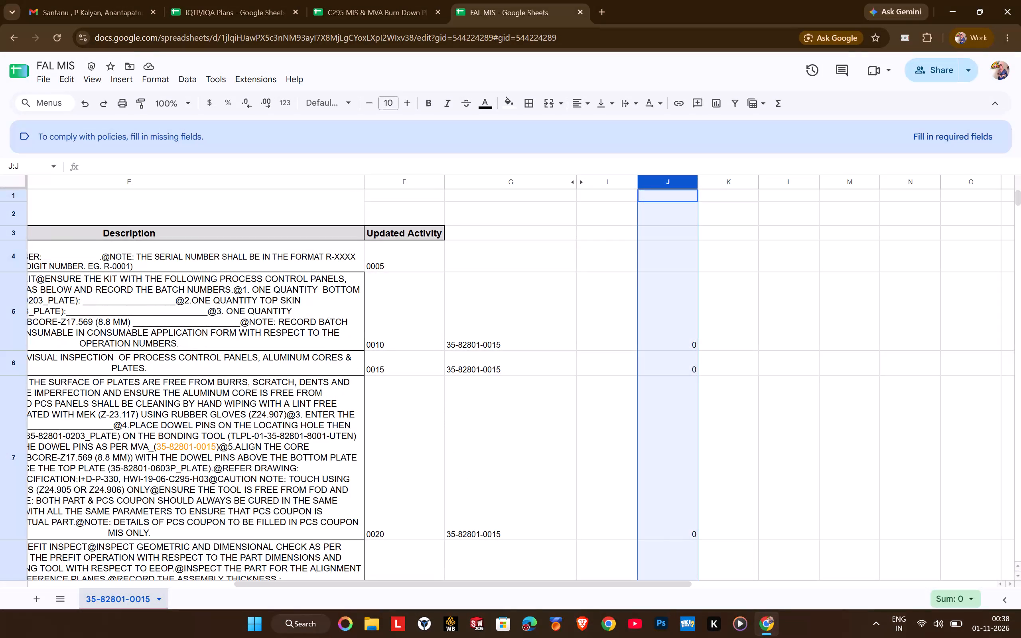
right_click(656, 177)
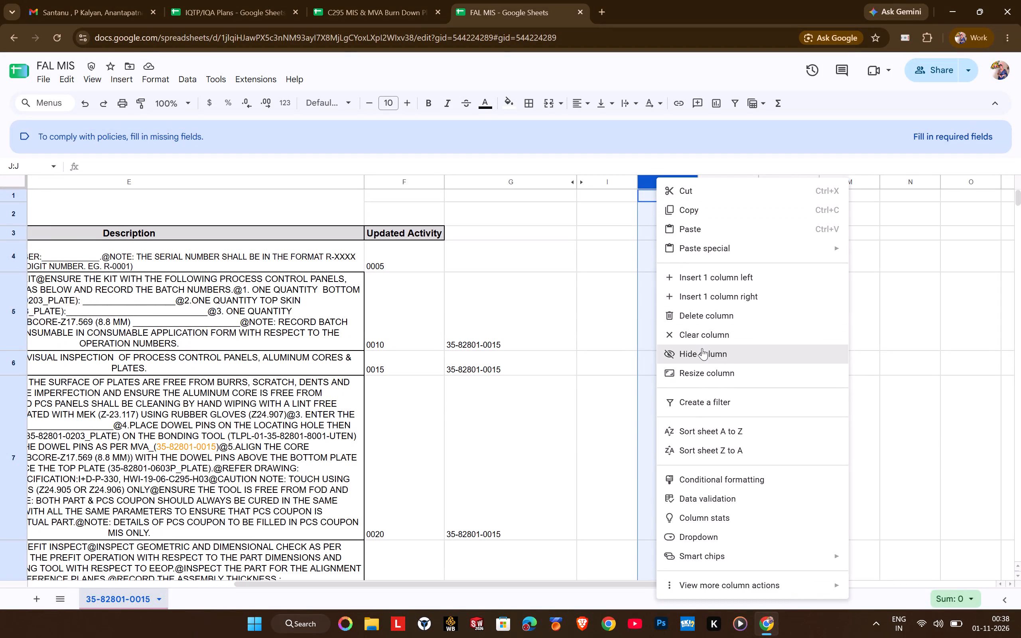
click(699, 350)
click(561, 311)
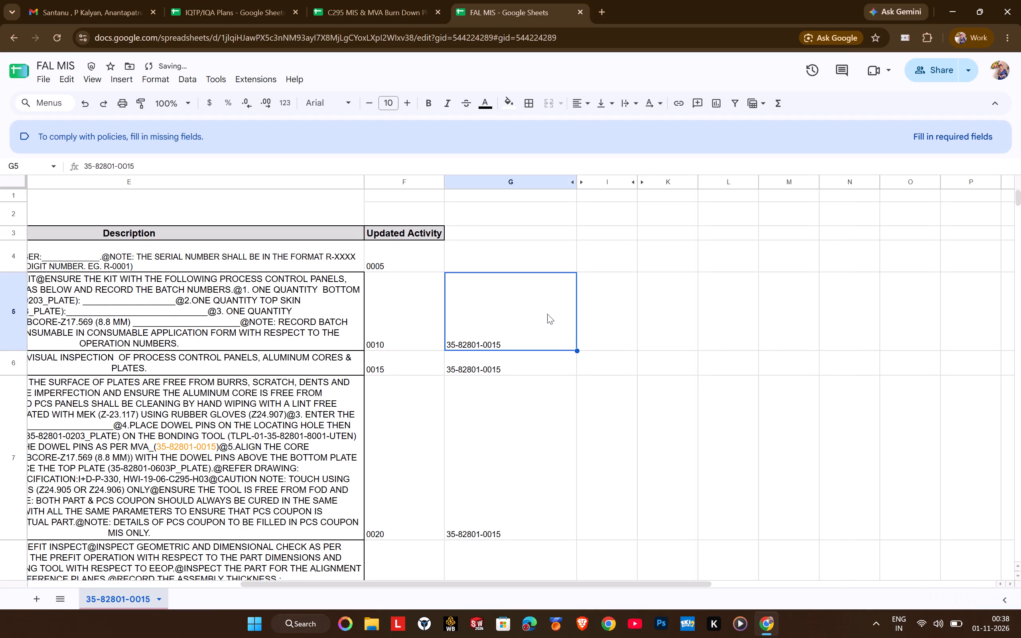
Review the column E operation descriptions from SERIAL NUMBER IDENTIFICATION down through the foam adhesive operations, checking their drawing references.
scroll(547, 314, left, 3)
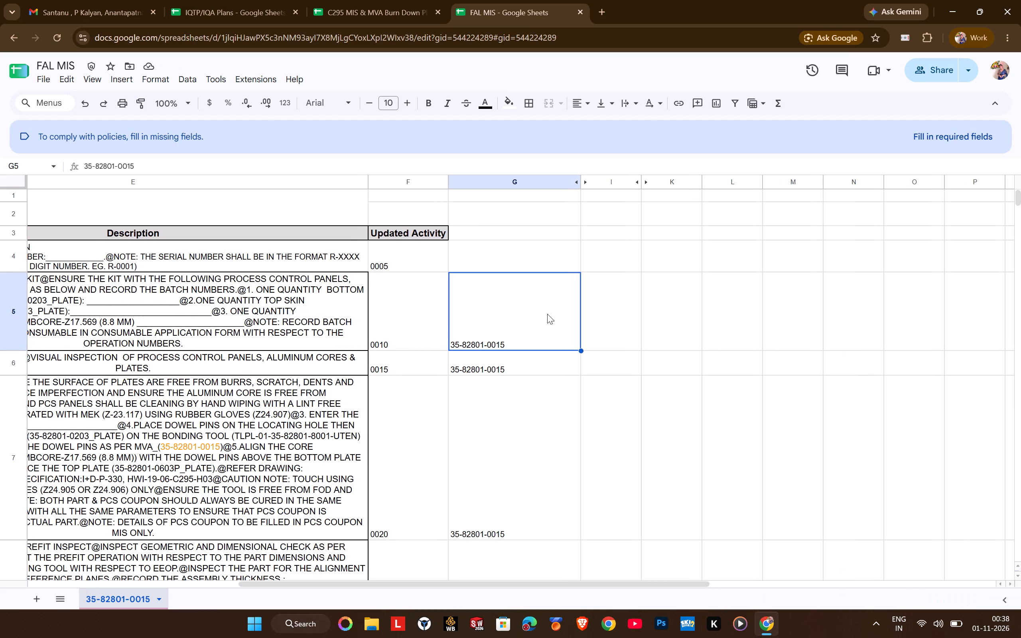
scroll(547, 314, left, 2)
scroll(547, 314, right, 9)
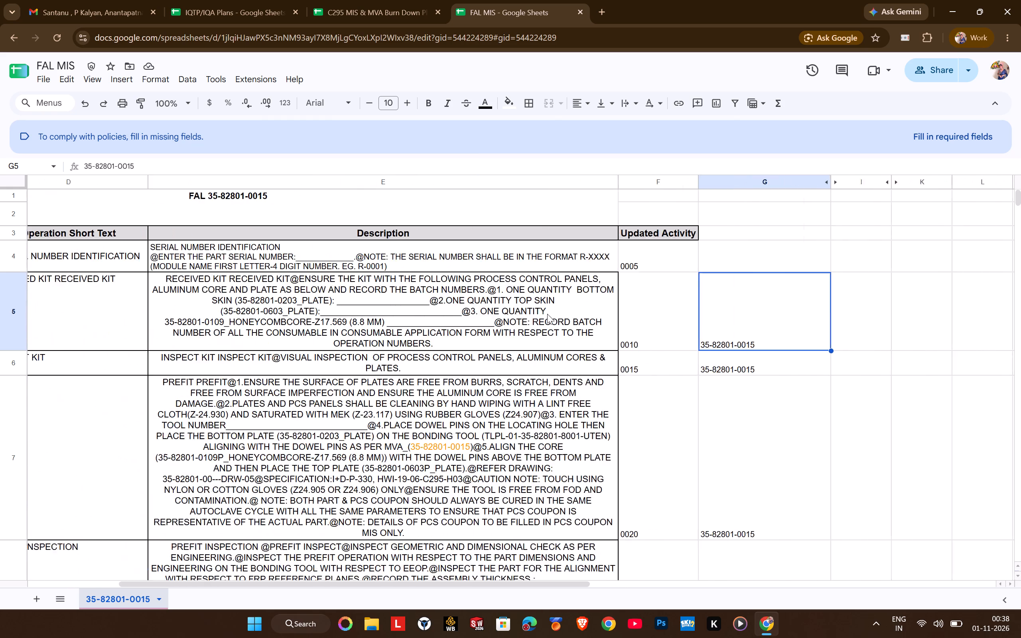
scroll(547, 314, up, 2)
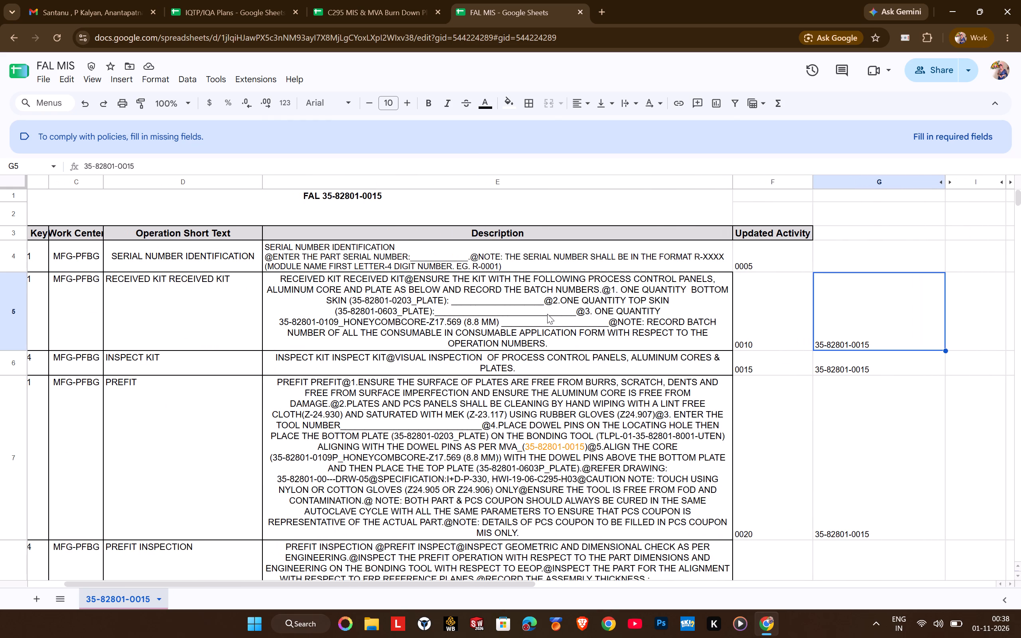
scroll(547, 314, up, 1)
scroll(719, 301, up, 5)
scroll(918, 236, down, 4)
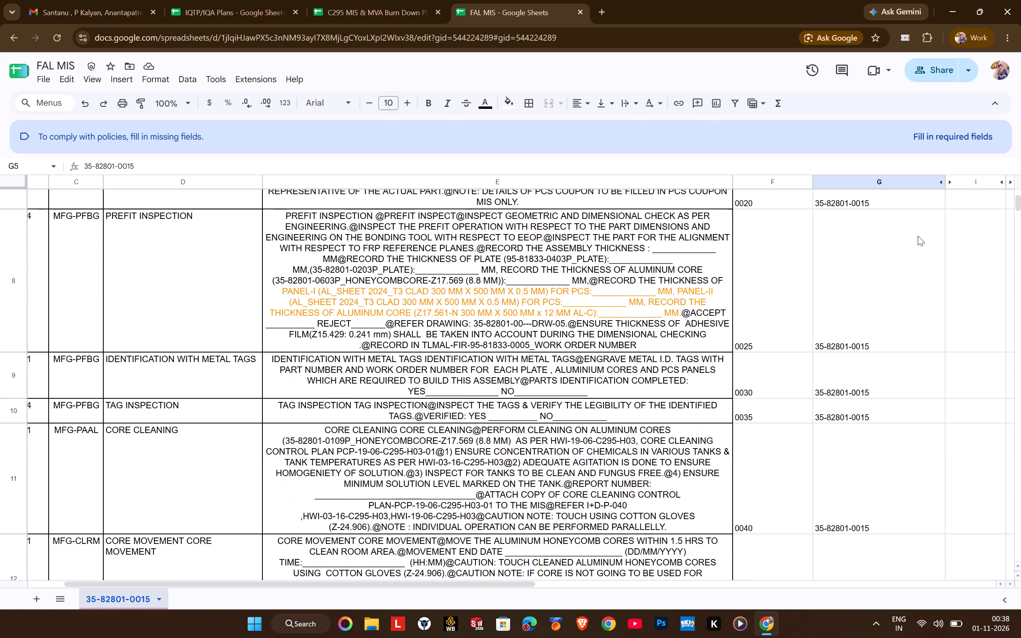
scroll(918, 236, down, 5)
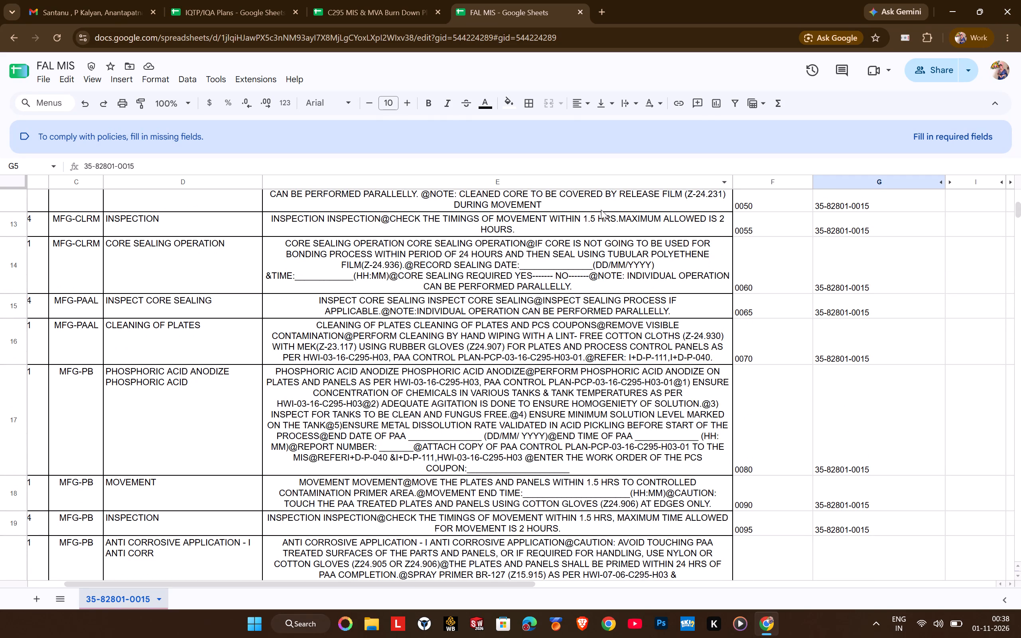
scroll(533, 303, down, 3)
scroll(533, 303, left, 3)
scroll(533, 303, right, 5)
scroll(533, 303, down, 17)
scroll(533, 303, up, 2)
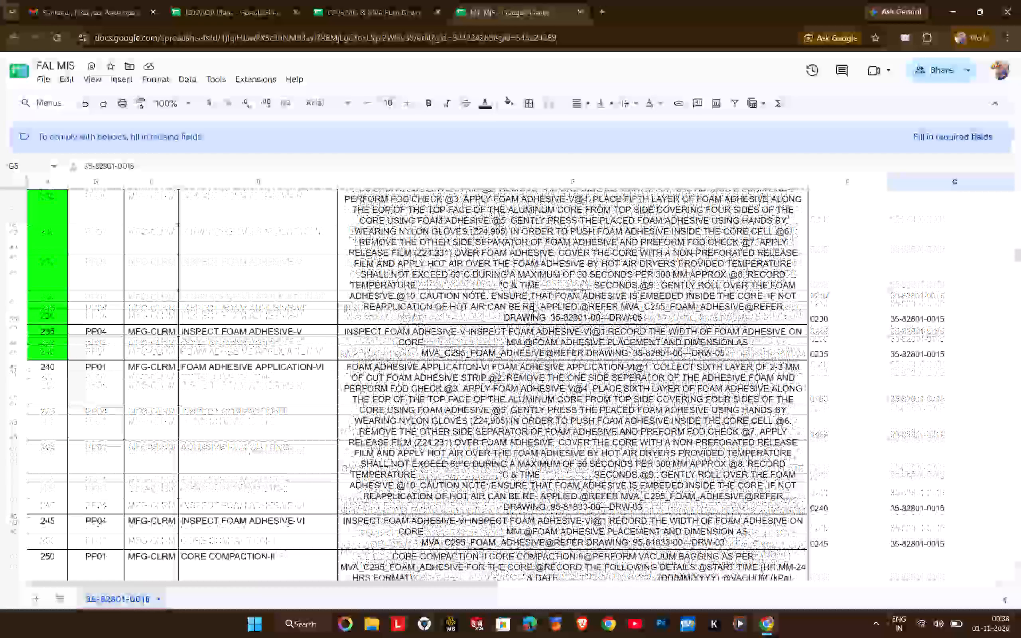
scroll(533, 303, up, 3)
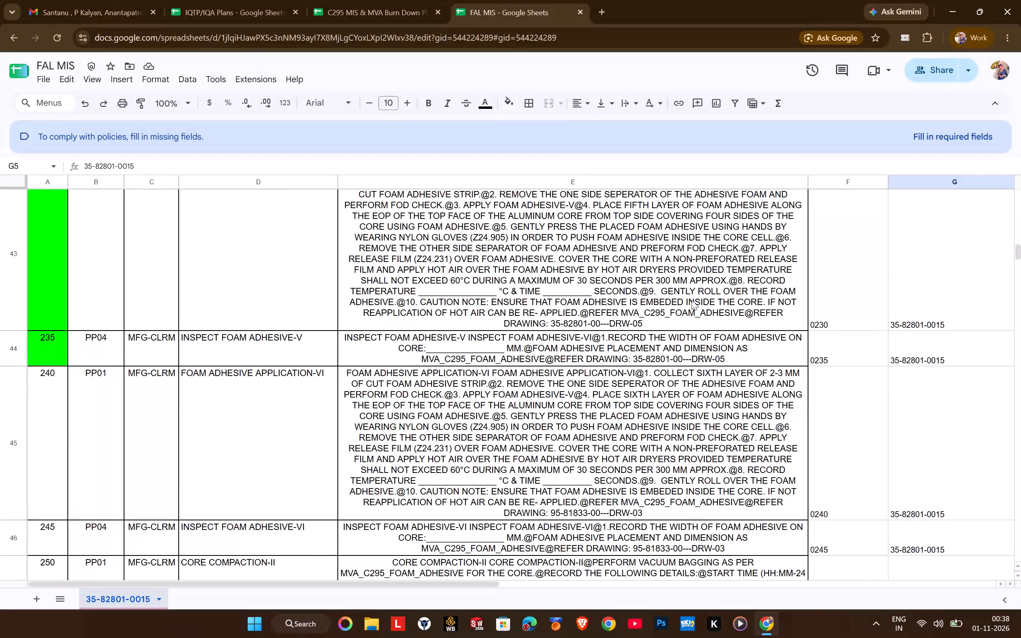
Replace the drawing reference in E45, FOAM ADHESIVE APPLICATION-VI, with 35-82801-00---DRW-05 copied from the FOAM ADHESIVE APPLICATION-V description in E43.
double_click(693, 295)
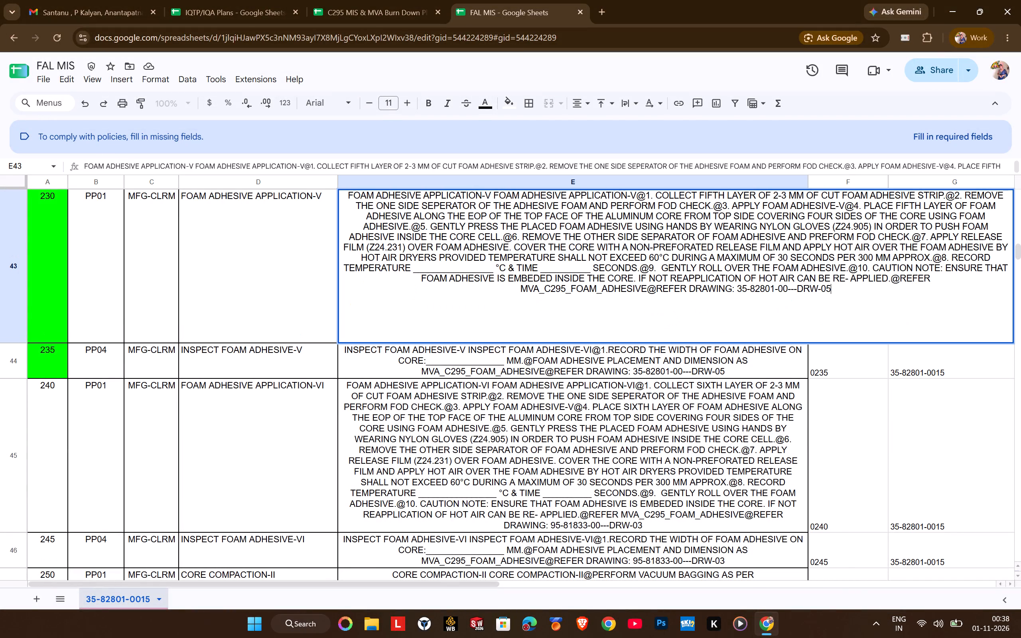
double_click(780, 294)
click(780, 294)
click(780, 294)
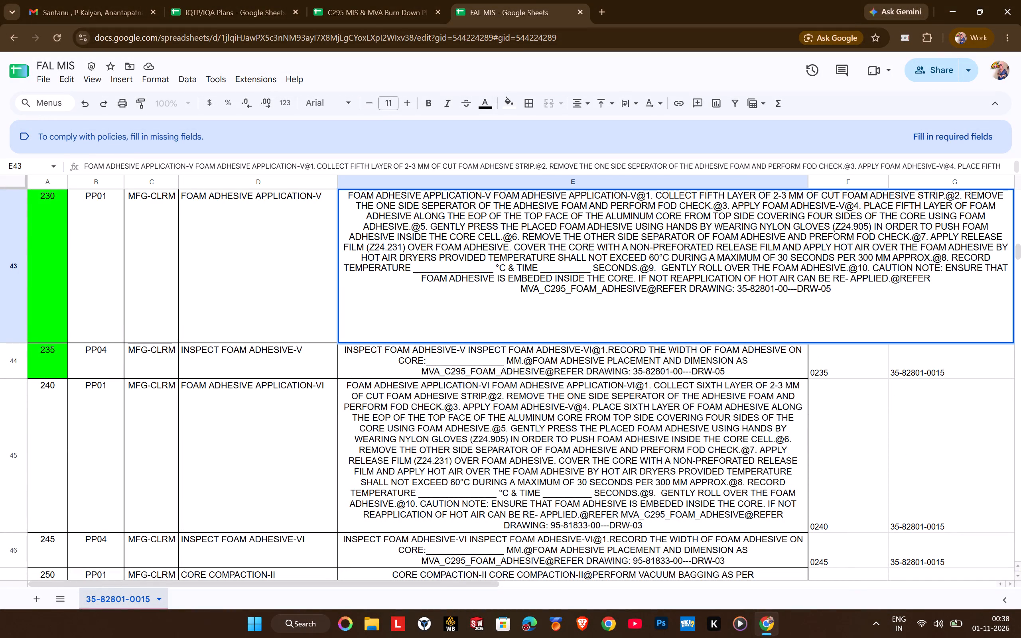
drag(840, 288, 734, 295)
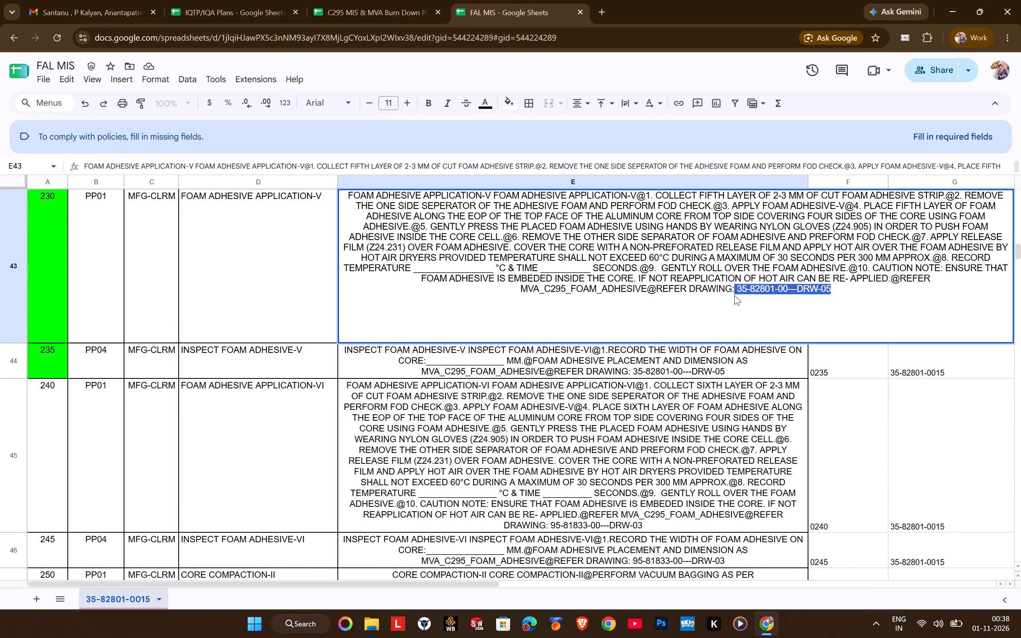
key(ctrl+c)
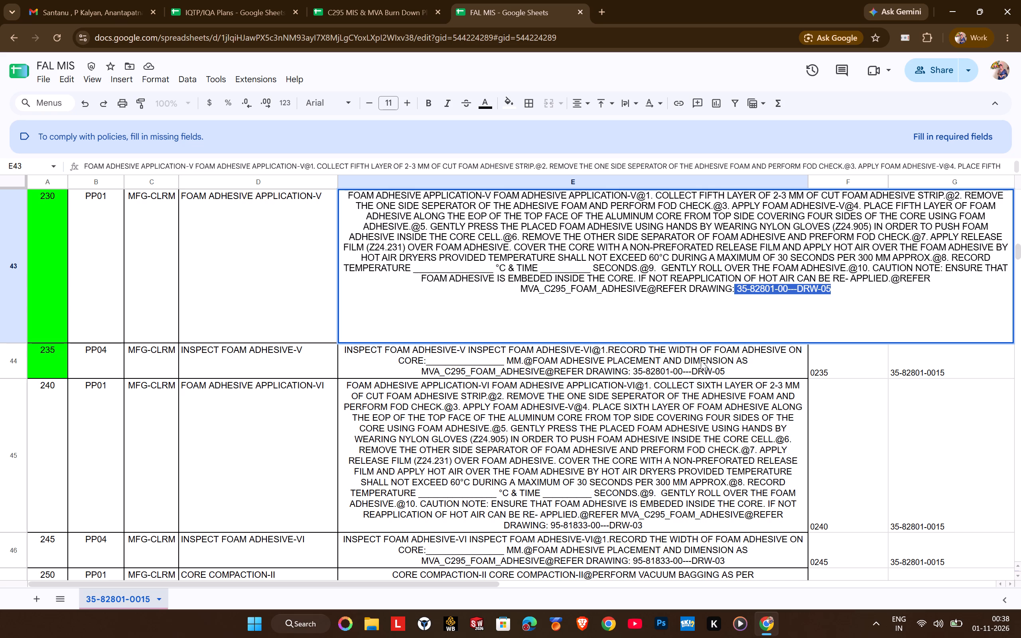
double_click(645, 485)
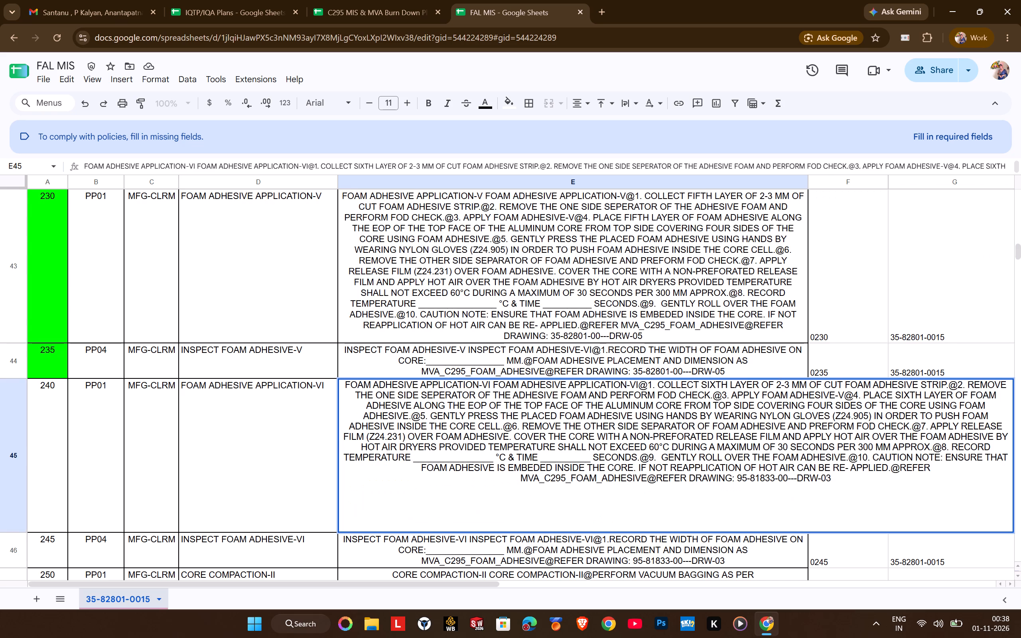
drag(836, 477, 746, 476)
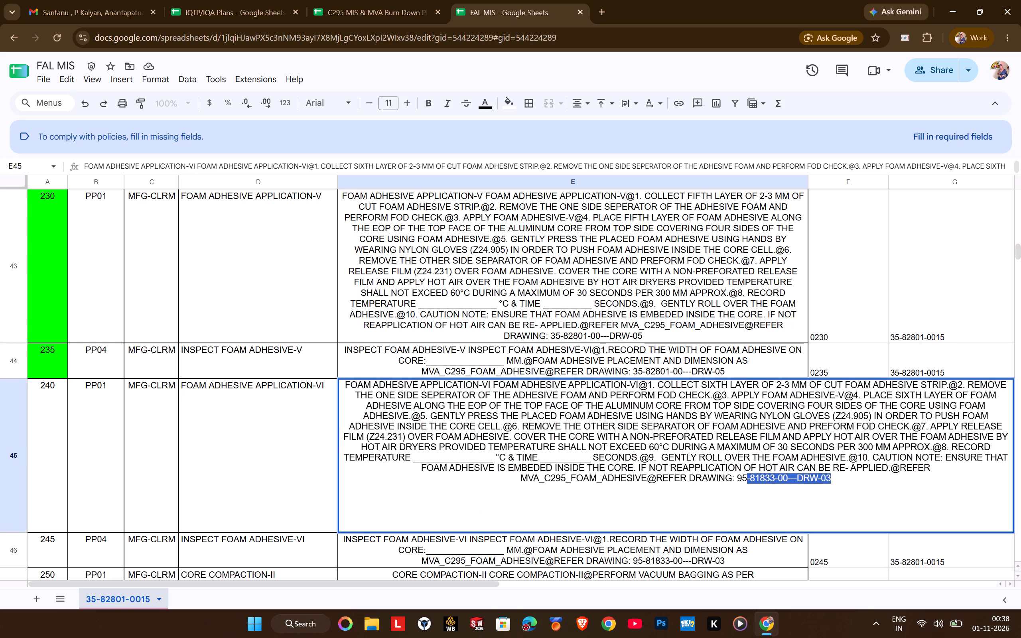
drag(746, 476, 741, 480)
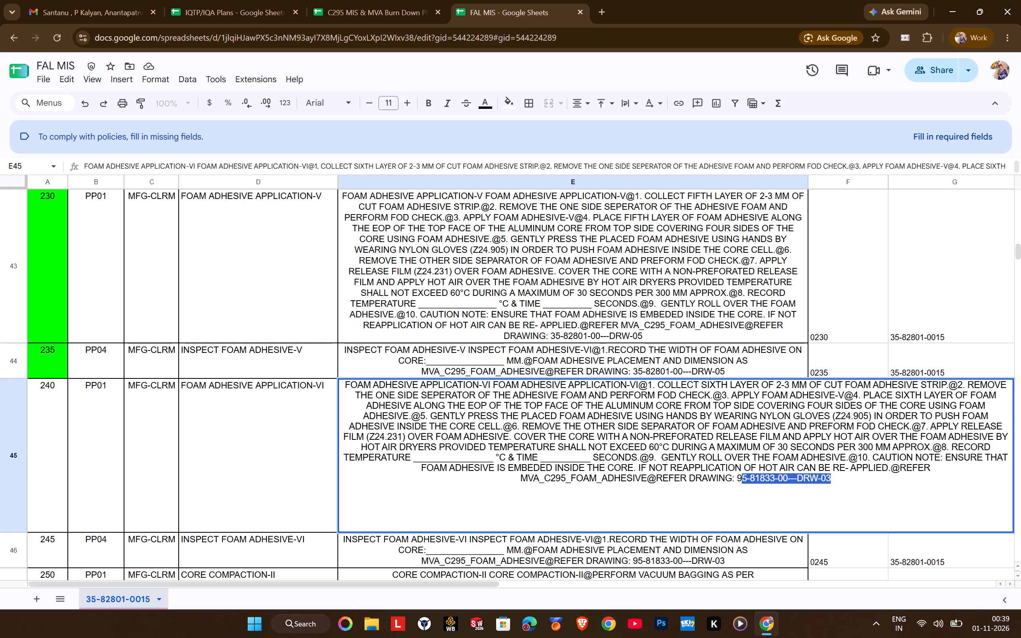
key(ctrl+v)
key(Left)
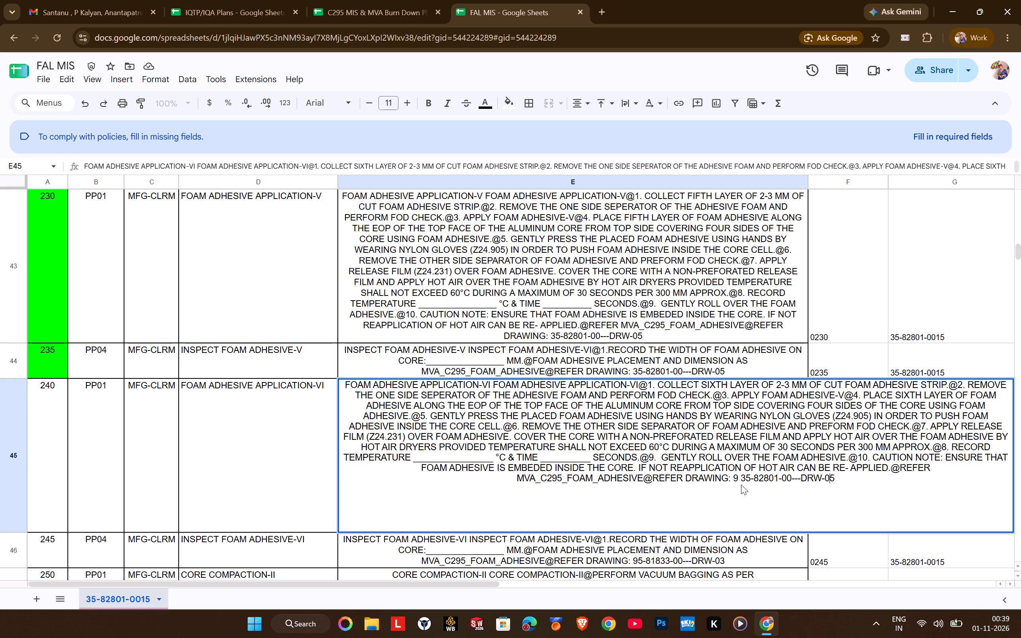
click(744, 475)
key(Left)
key(BackSpace)
key(BackSpace)
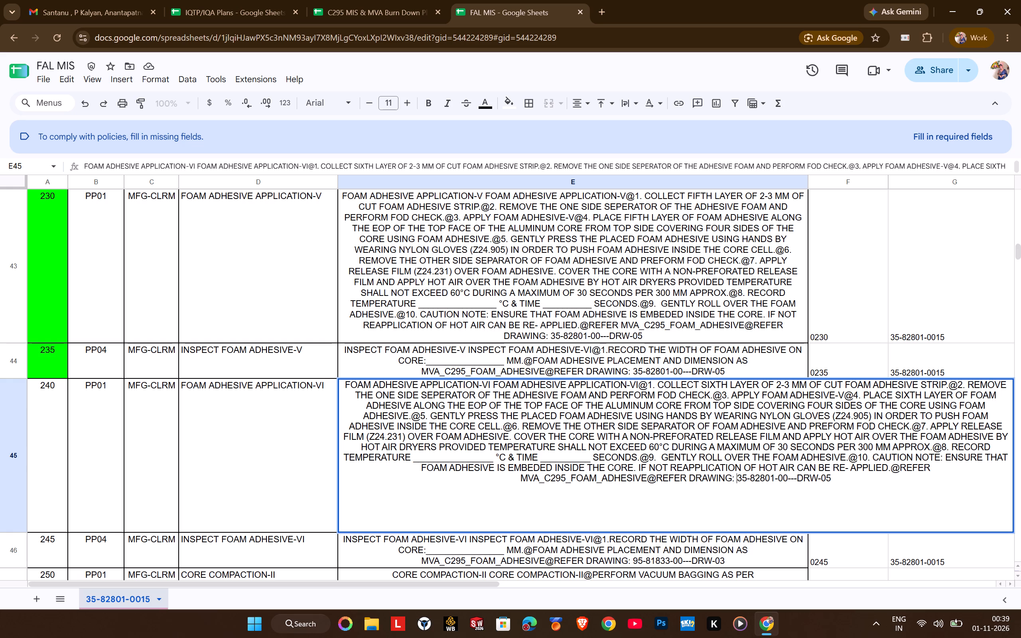
click(919, 296)
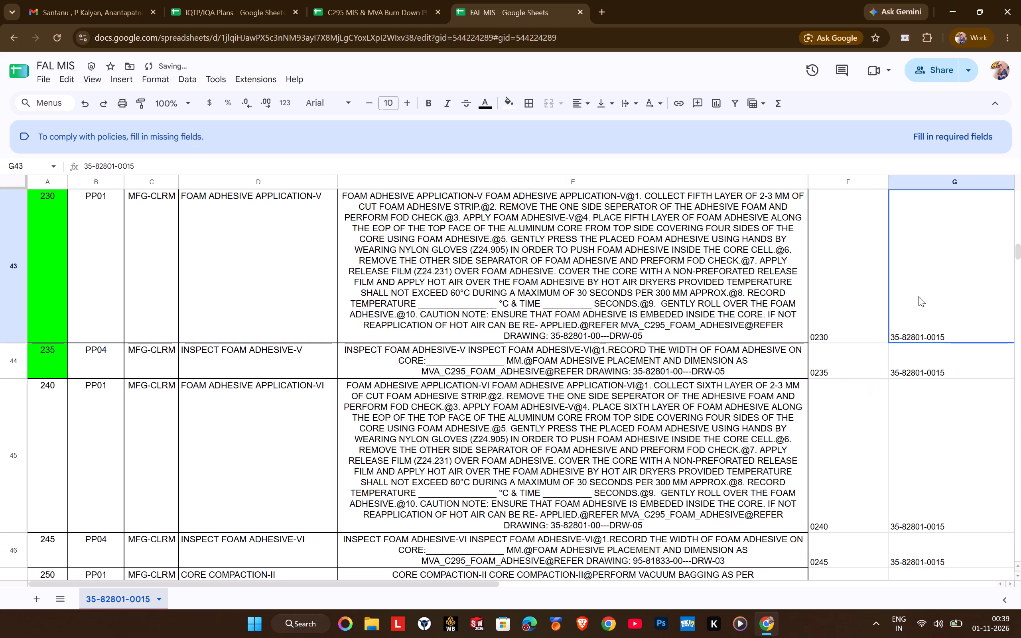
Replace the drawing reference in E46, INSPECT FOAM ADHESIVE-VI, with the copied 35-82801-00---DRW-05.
scroll(919, 296, down, 1)
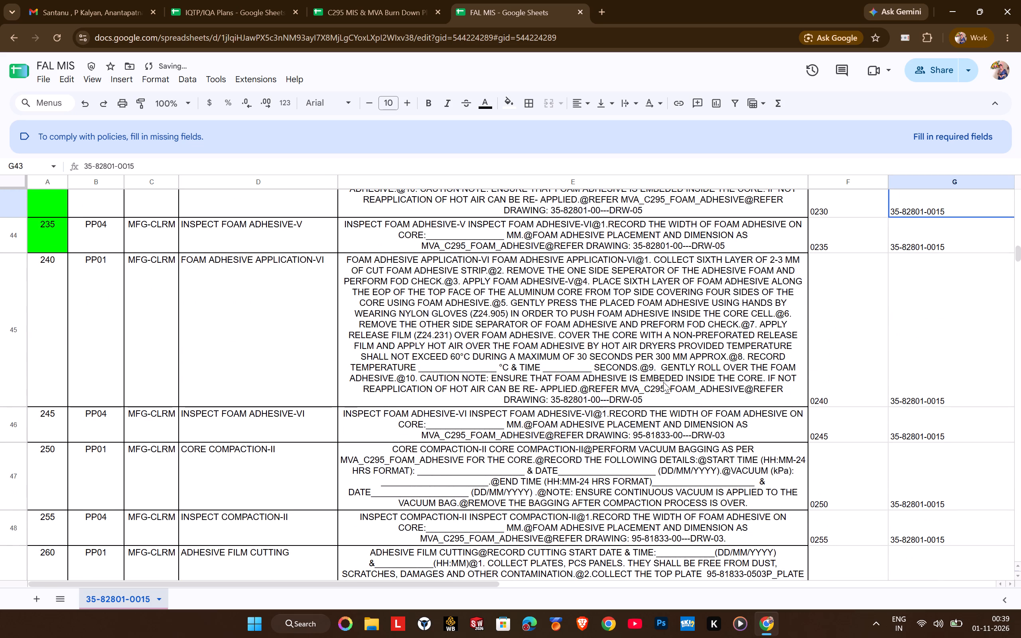
double_click(694, 427)
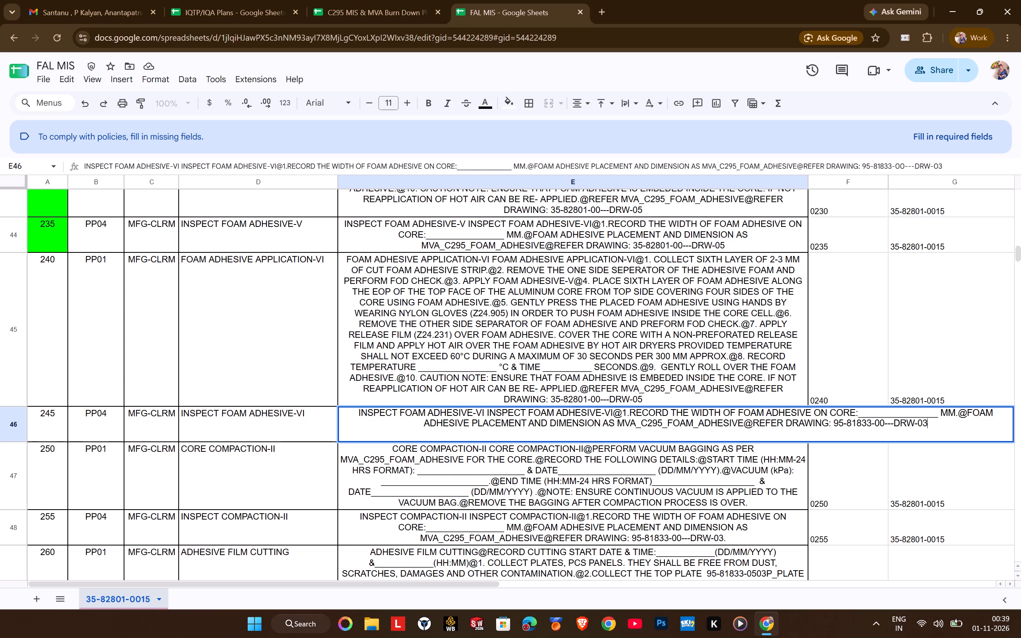
drag(953, 427, 839, 423)
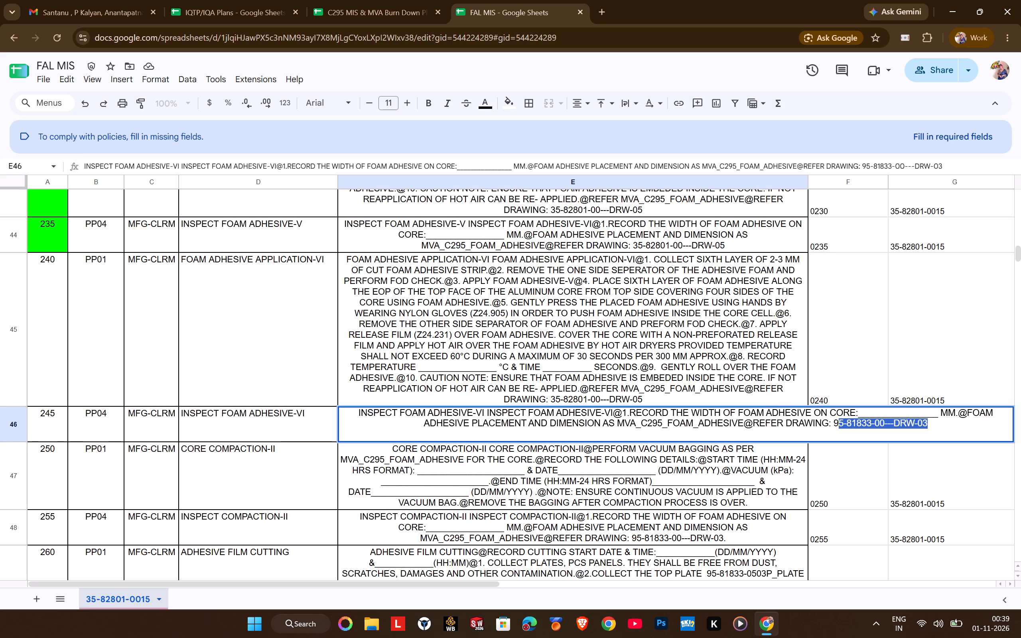
drag(839, 423, 833, 423)
key(ctrl+v)
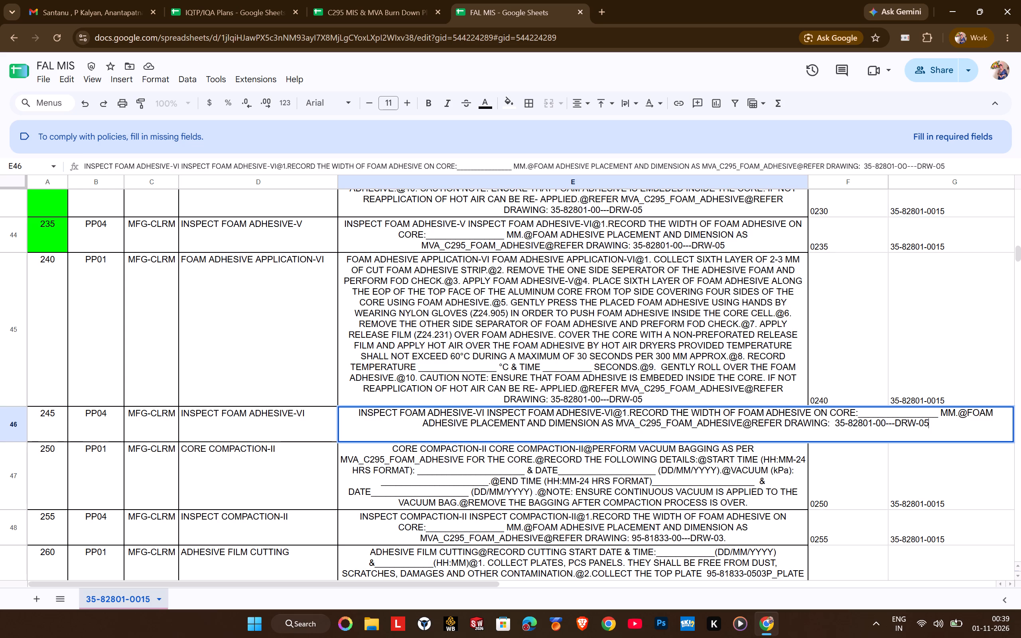
Finish editing the INSPECT FOAM ADHESIVE-VI description in E46.
click(883, 364)
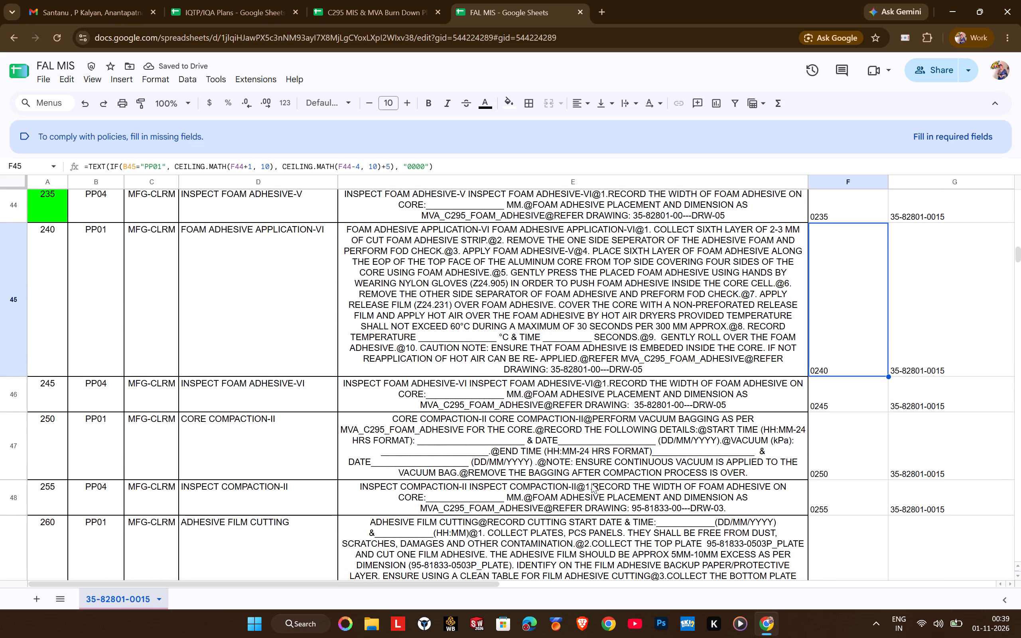
Review the first descriptions in column E, from SERIAL NUMBER IDENTIFICATION in E4 through INSPECT KIT in E6.
scroll(633, 514, up, 5)
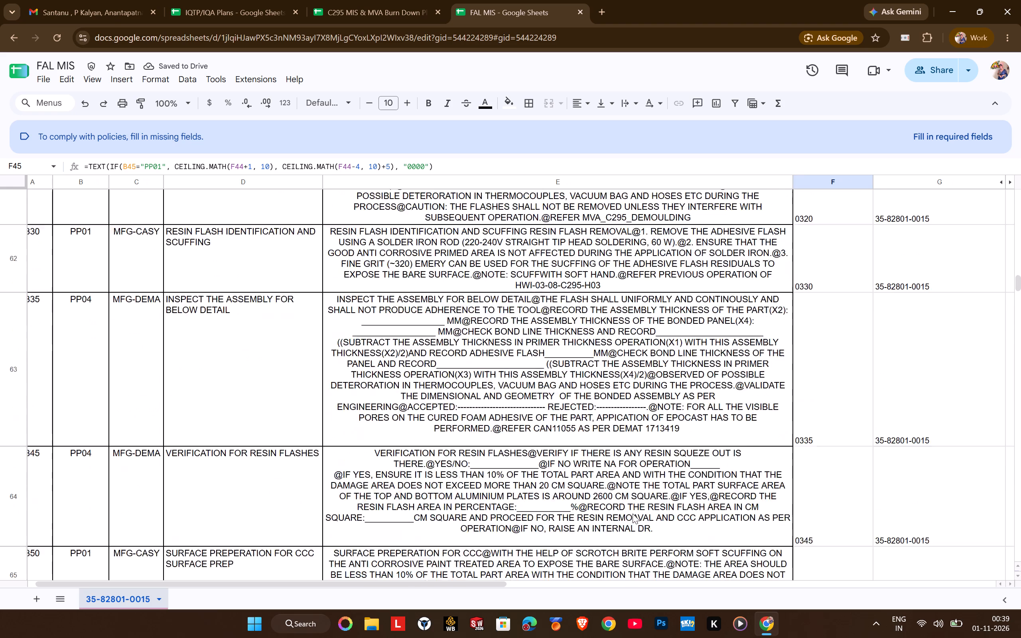
scroll(633, 514, up, 3)
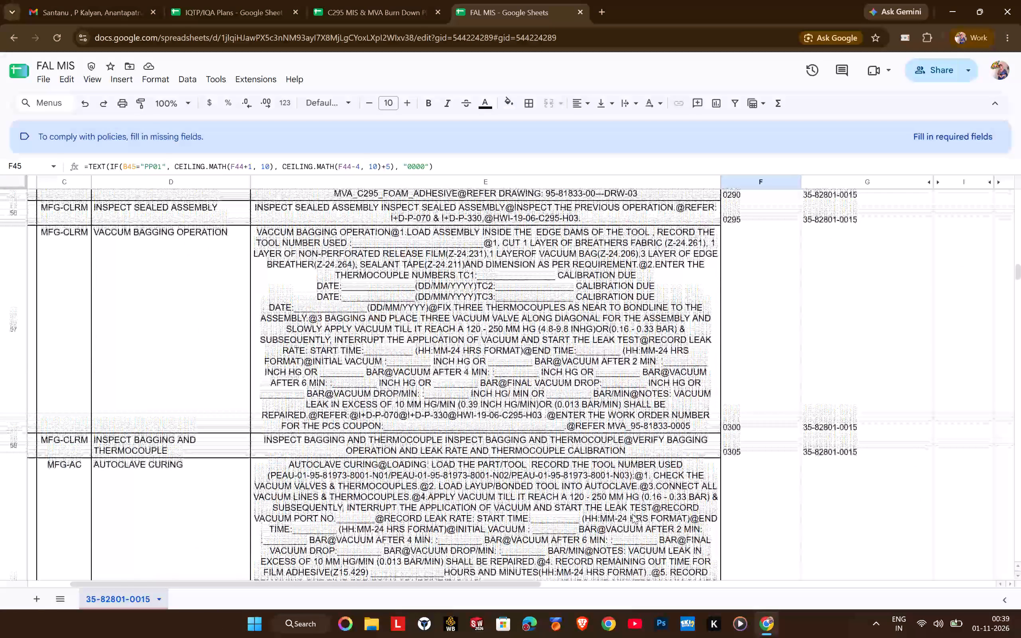
scroll(632, 514, up, 5)
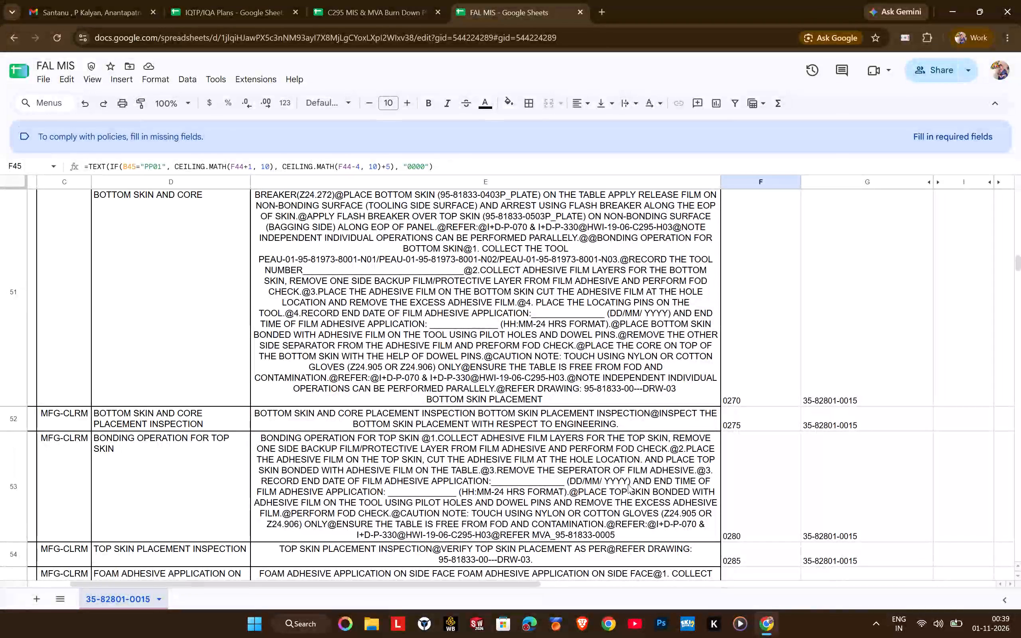
scroll(628, 484, up, 16)
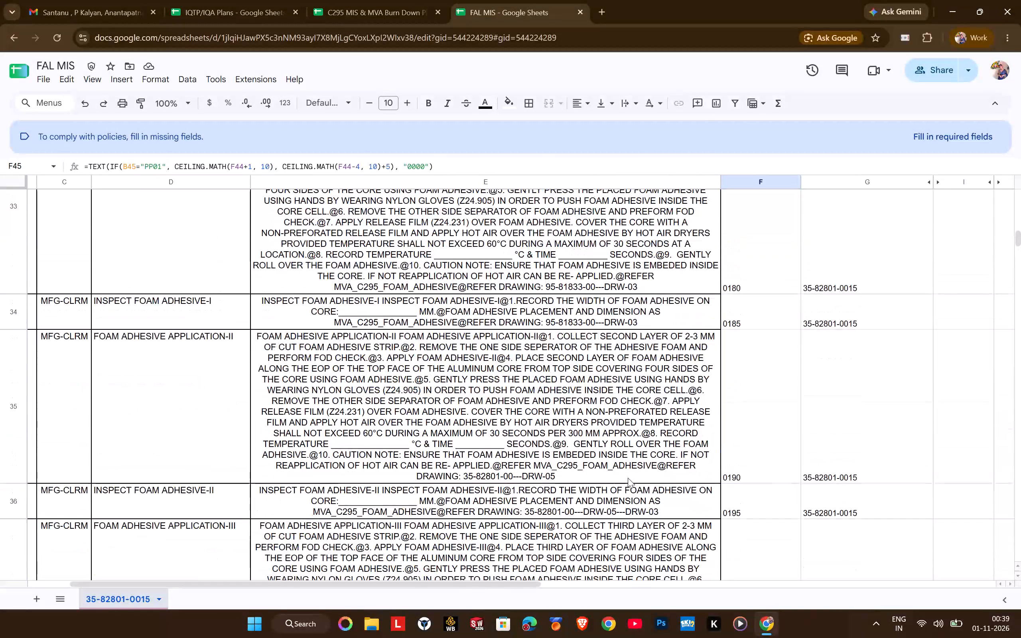
scroll(628, 478, up, 20)
scroll(628, 478, up, 11)
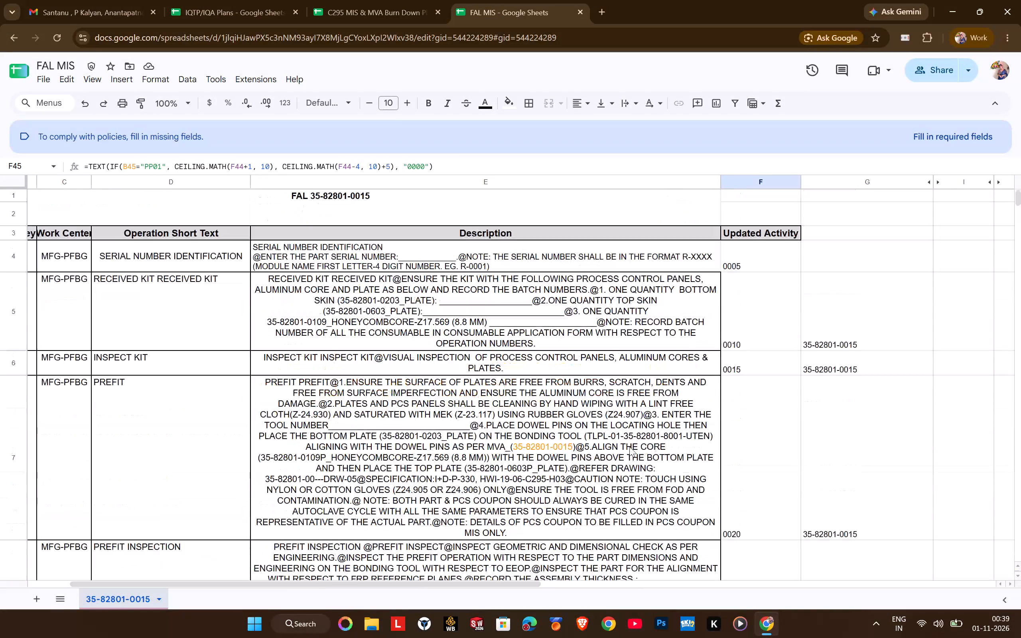
scroll(629, 447, up, 1)
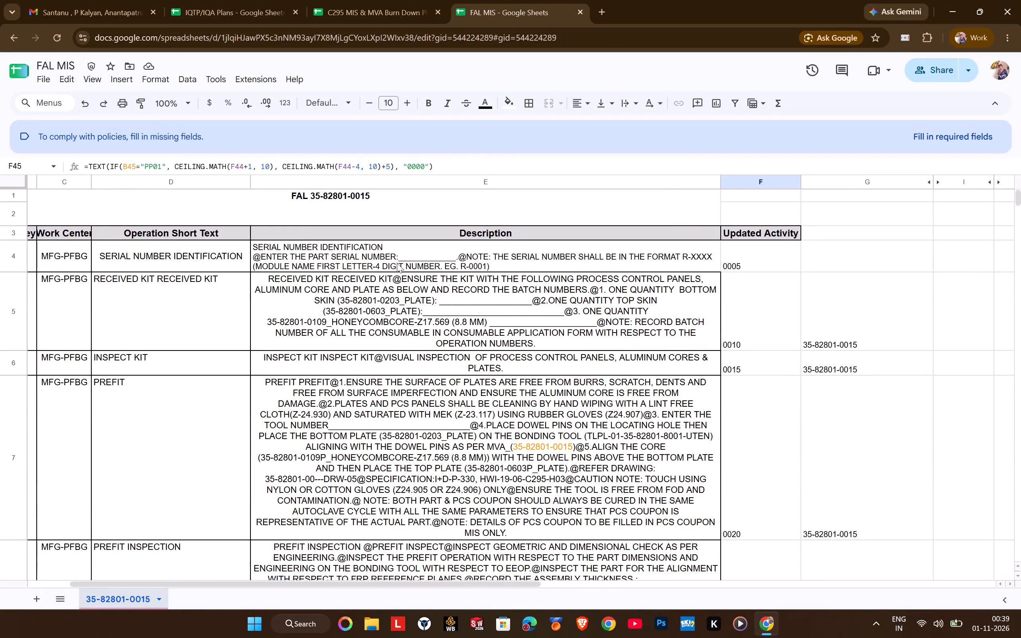
click(431, 256)
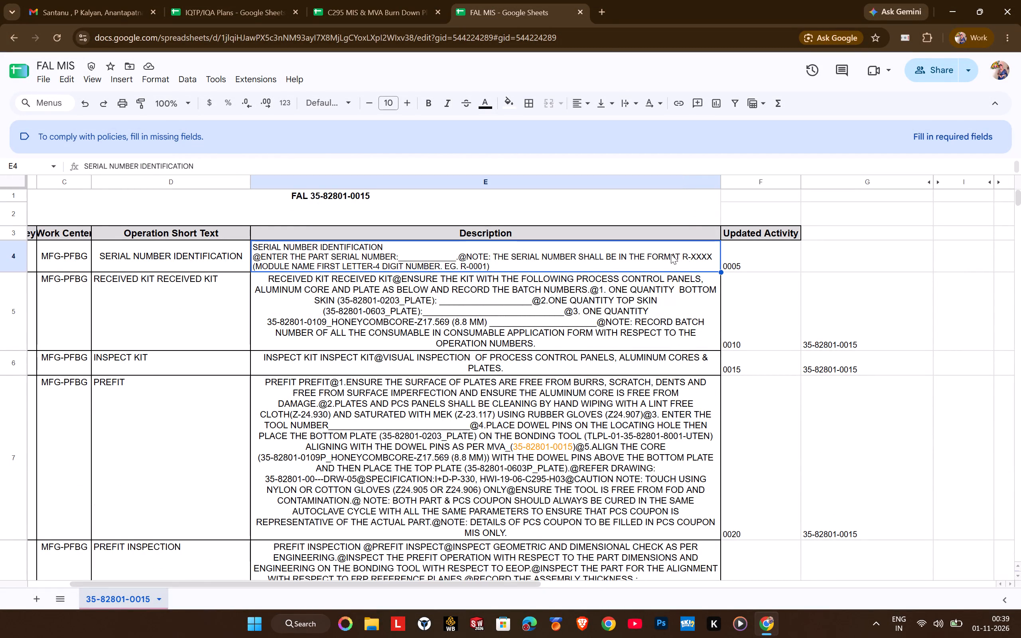
click(402, 310)
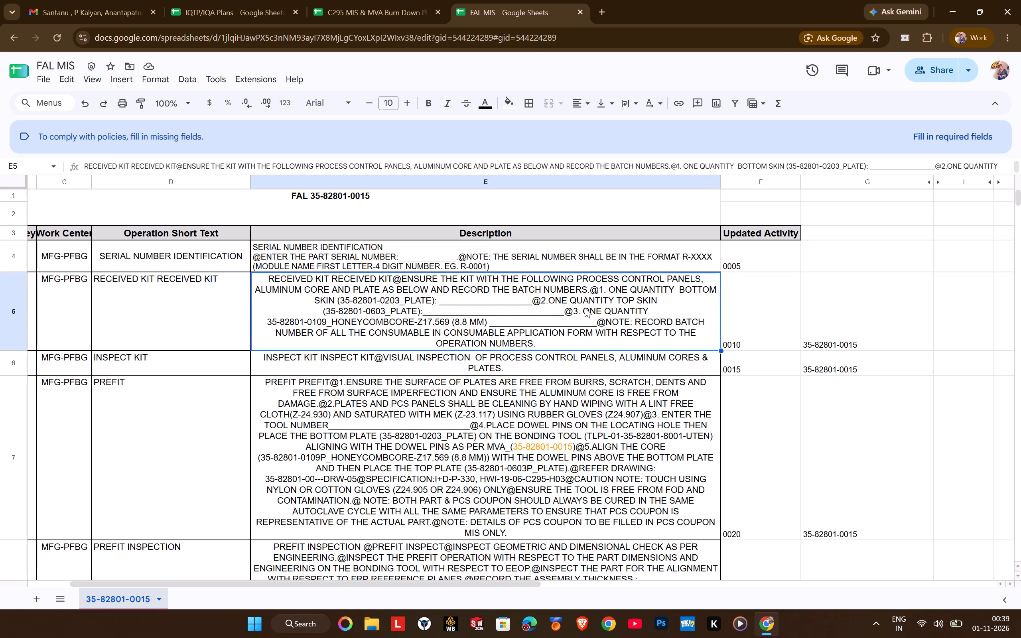
key(Down)
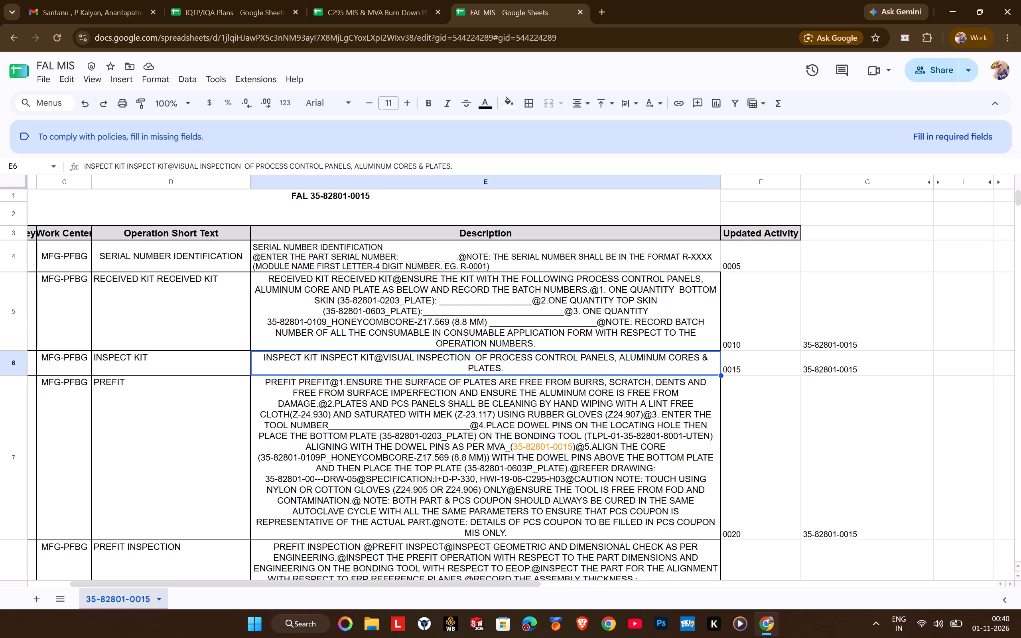
Look through the operations, with the activity column in view, from the start of the sheet down to the pore filler operations.
click(0, 637)
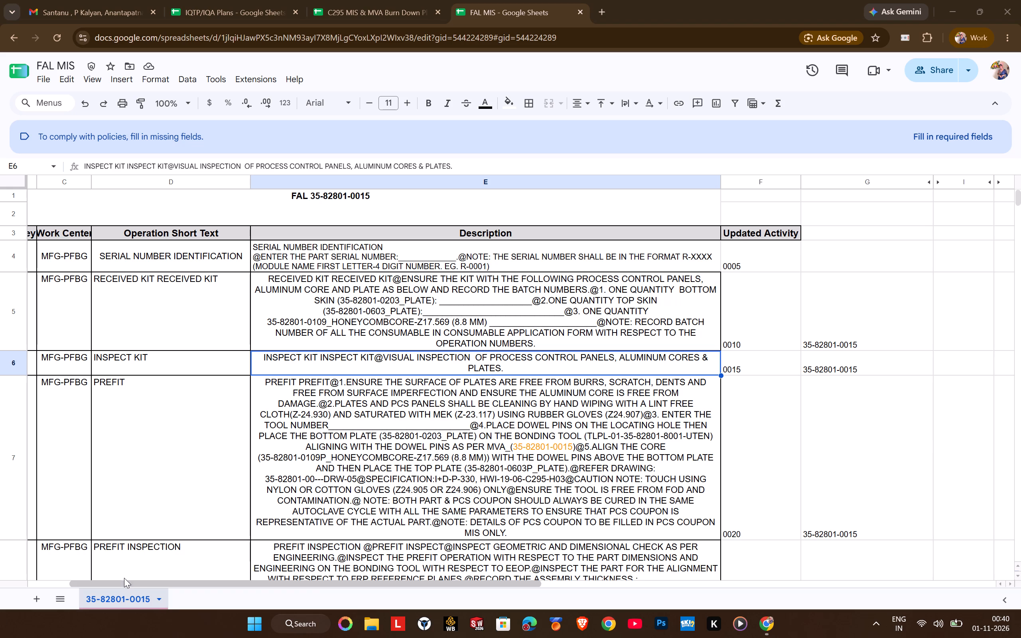
drag(130, 586, 22, 573)
scroll(93, 501, down, 12)
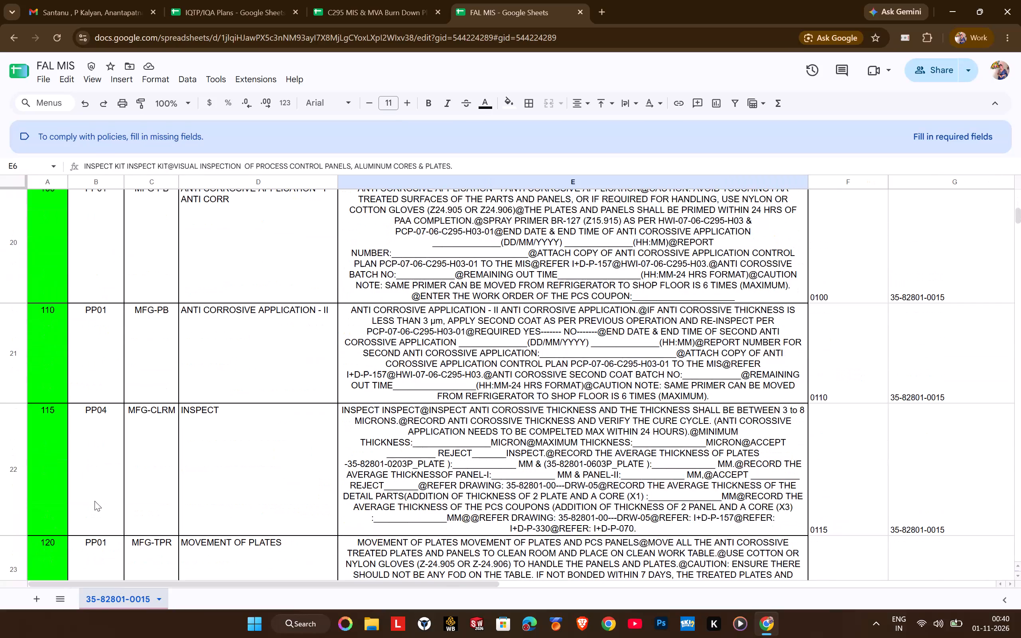
scroll(95, 501, down, 20)
scroll(95, 501, down, 3)
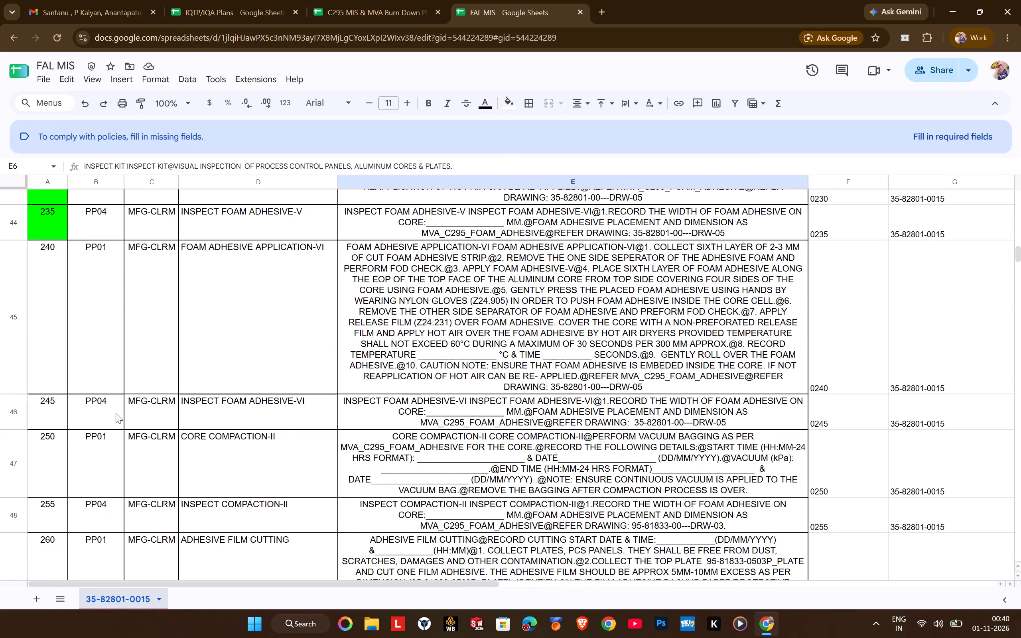
scroll(81, 486, down, 3)
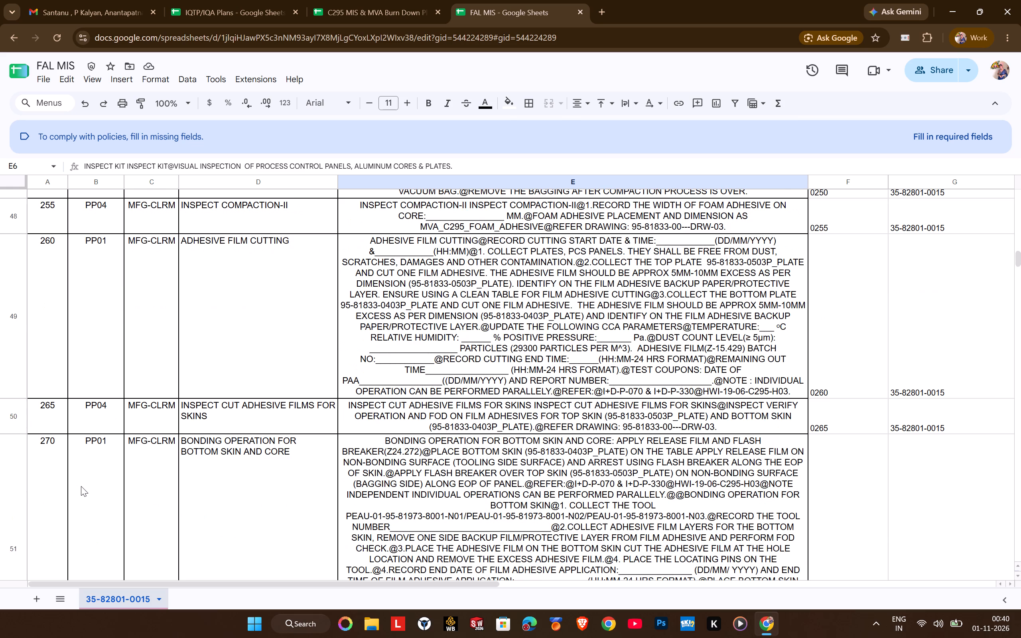
scroll(81, 489, down, 16)
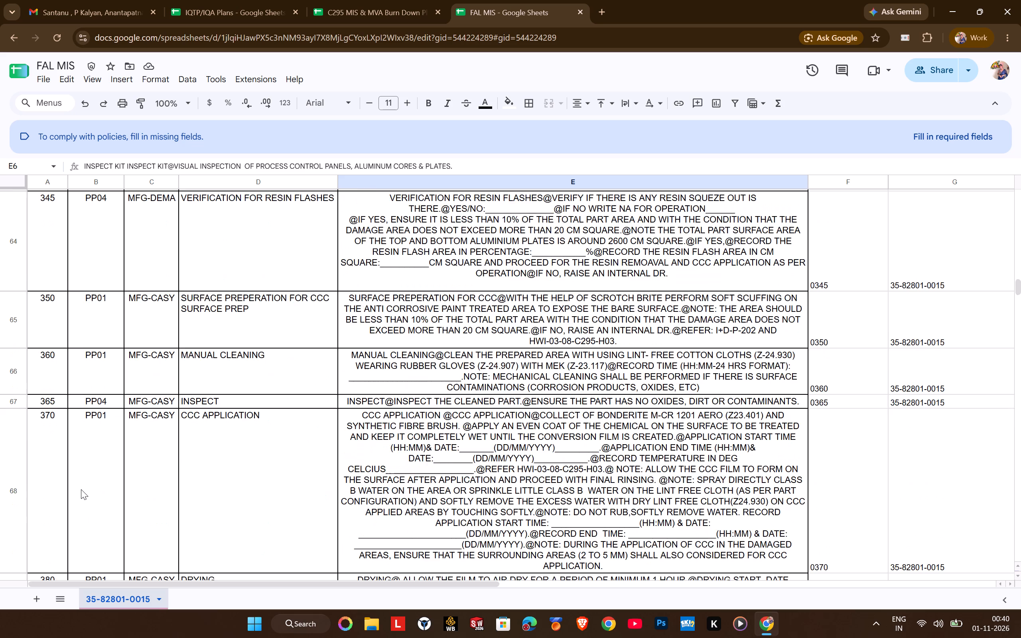
scroll(81, 489, down, 13)
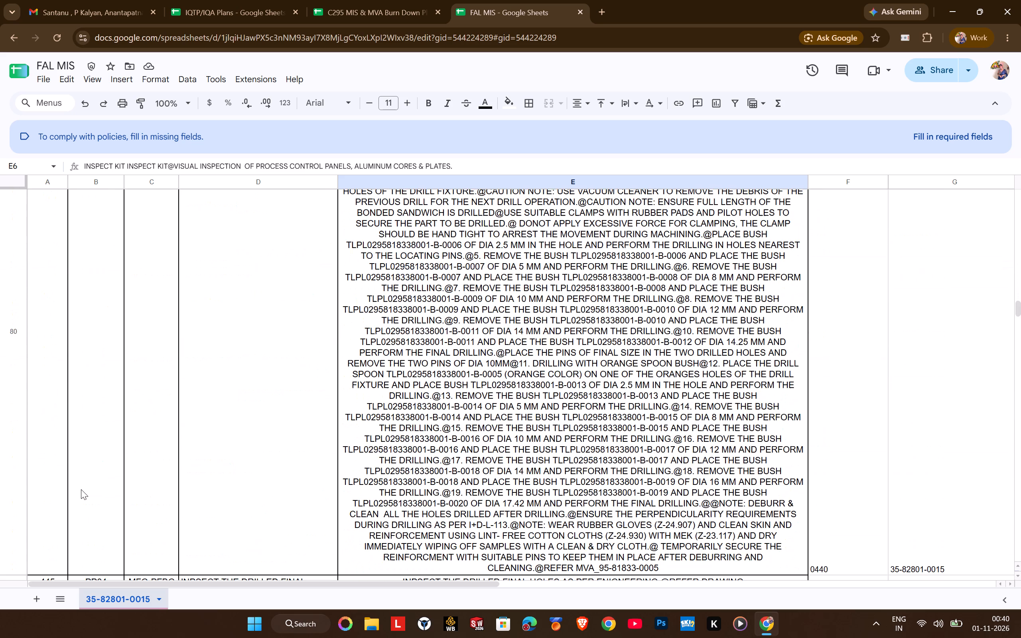
scroll(81, 488, down, 6)
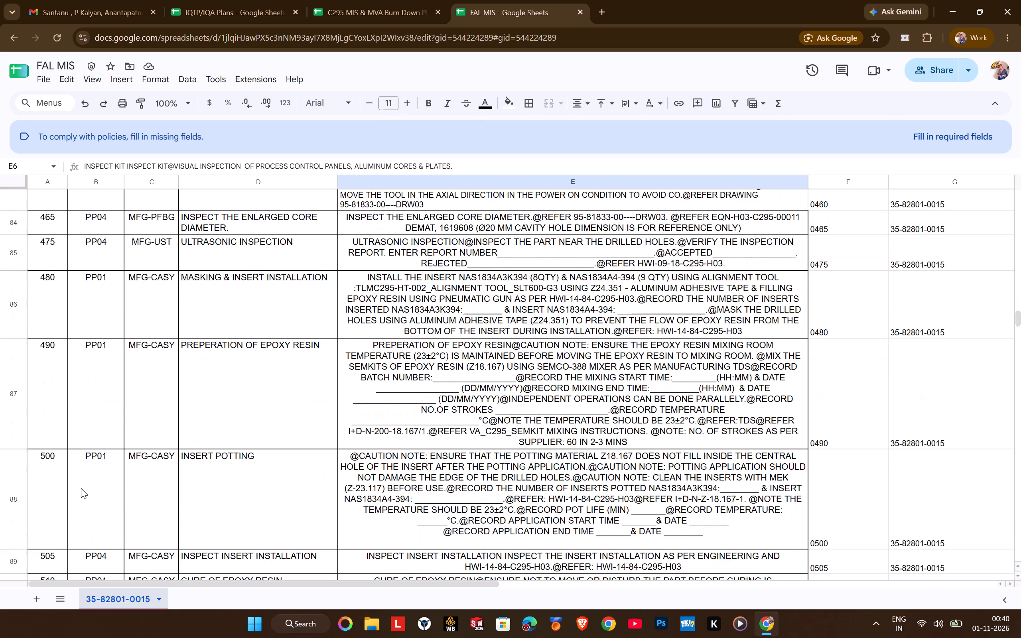
scroll(81, 488, down, 15)
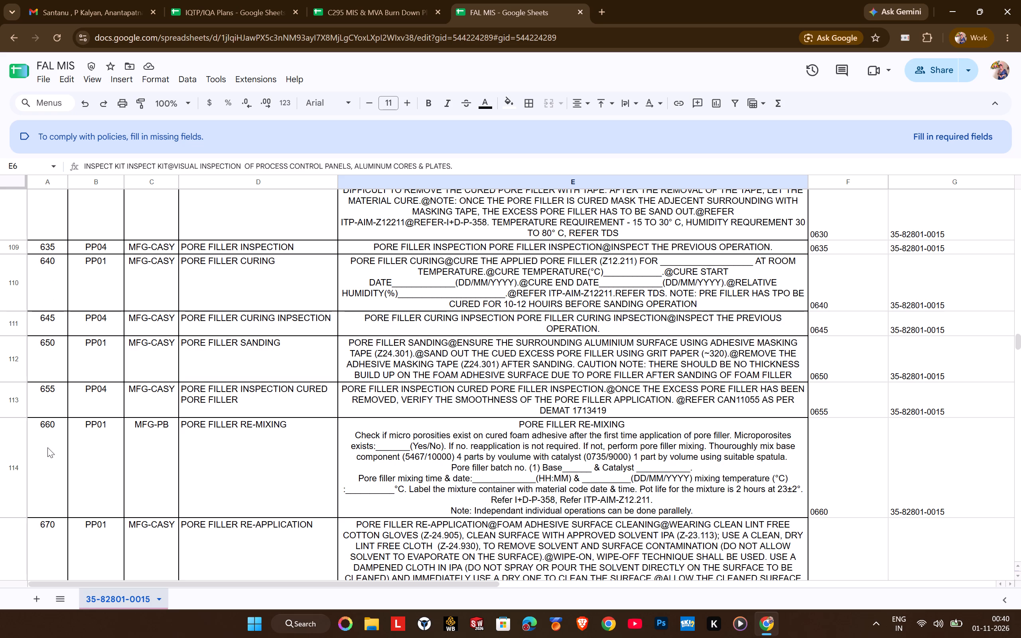
Examine the operations after the green-marked activities, from FOAM ADHESIVE APPLICATION-VI through BONDING OPERATION FOR TOP SKIN, for their drawing references and part numbers.
scroll(49, 448, up, 17)
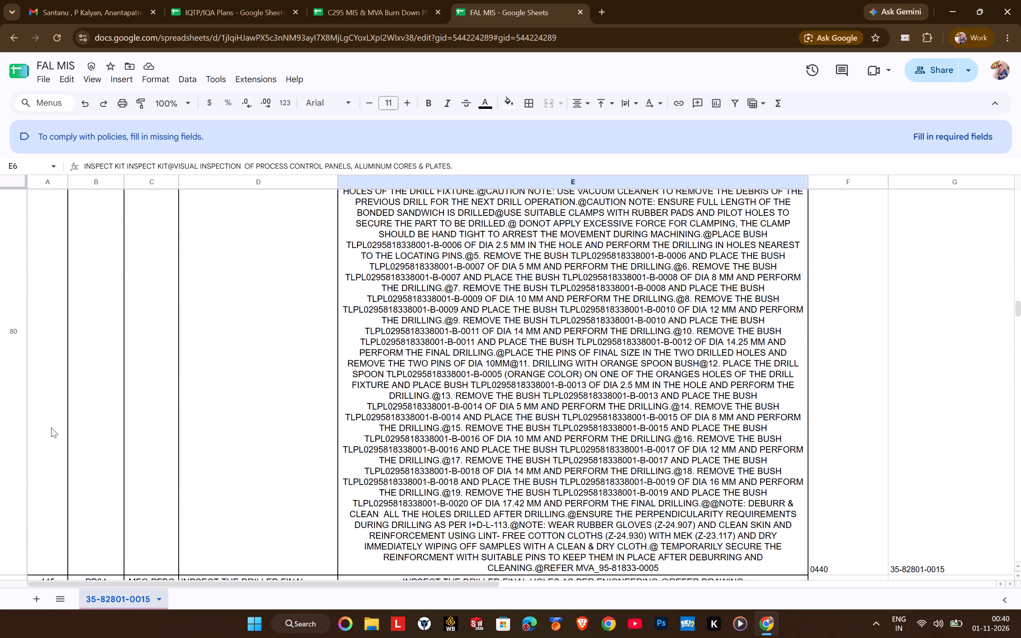
scroll(51, 427, up, 20)
scroll(51, 427, up, 4)
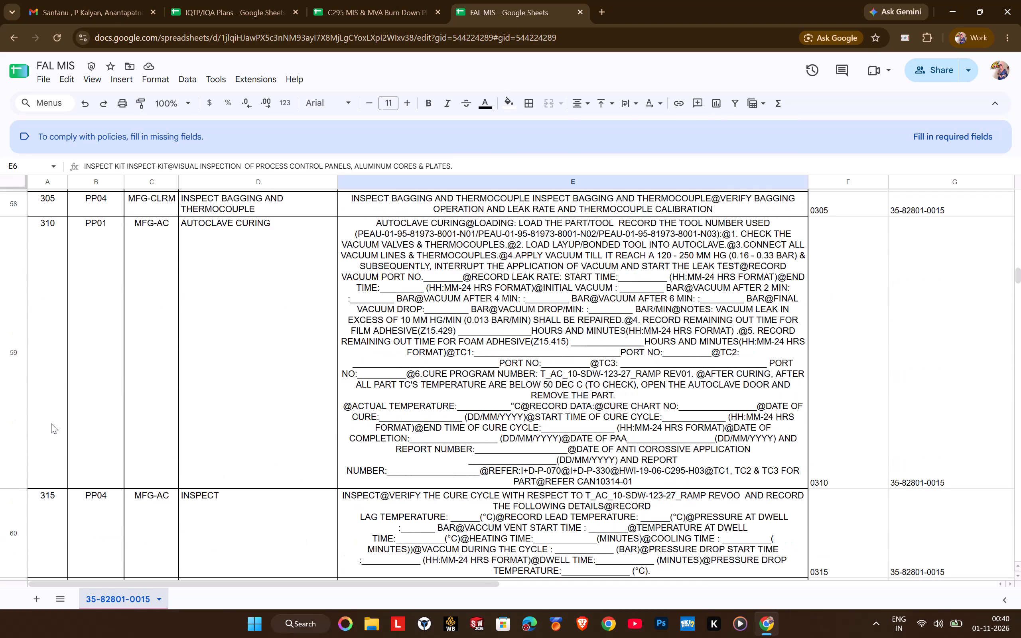
scroll(51, 423, up, 12)
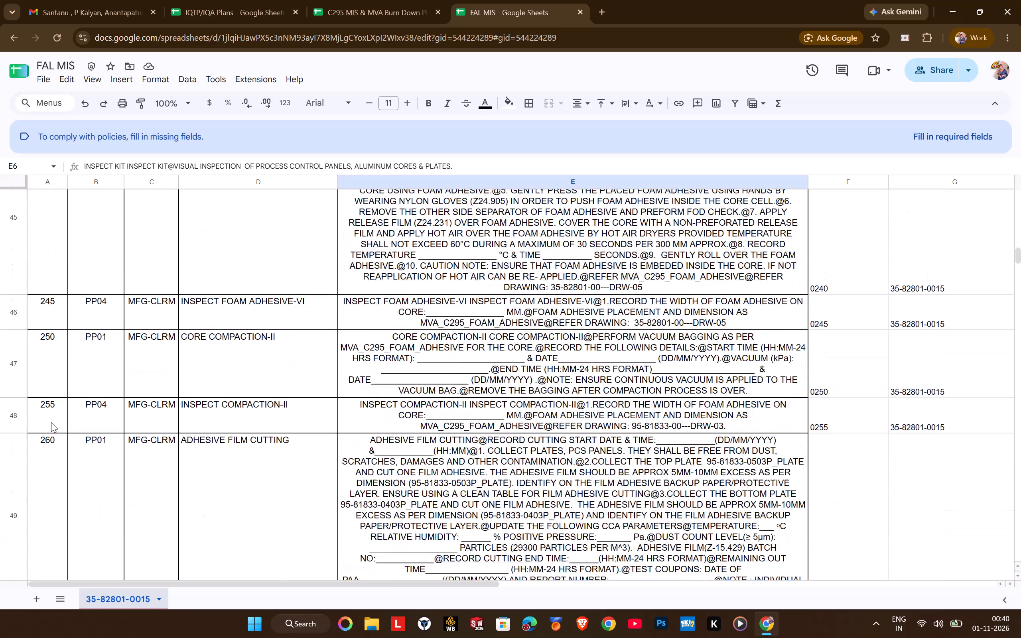
scroll(51, 422, up, 2)
scroll(51, 422, down, 1)
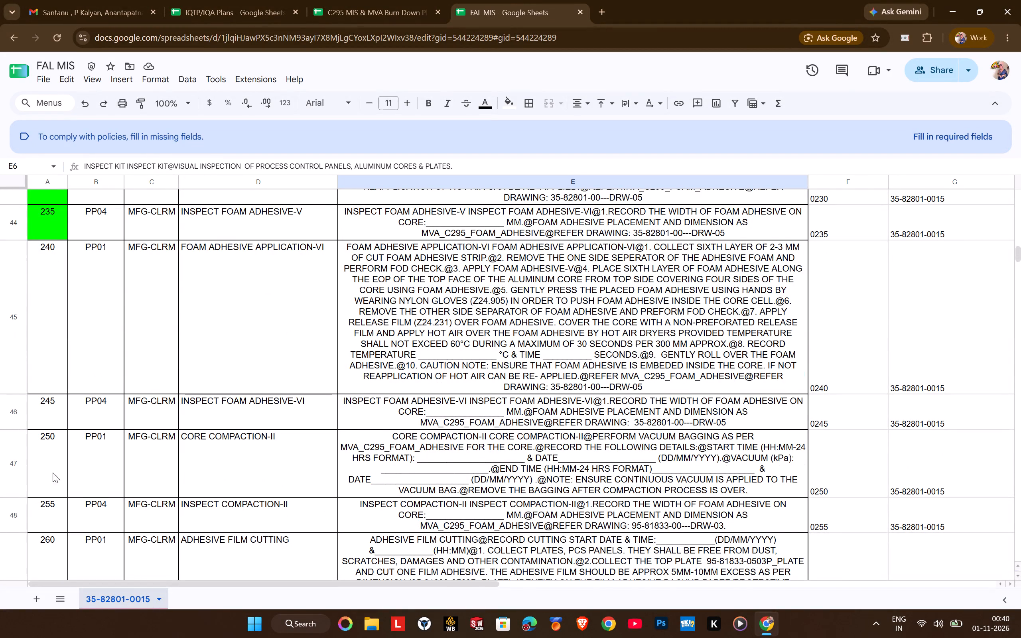
scroll(55, 511, down, 3)
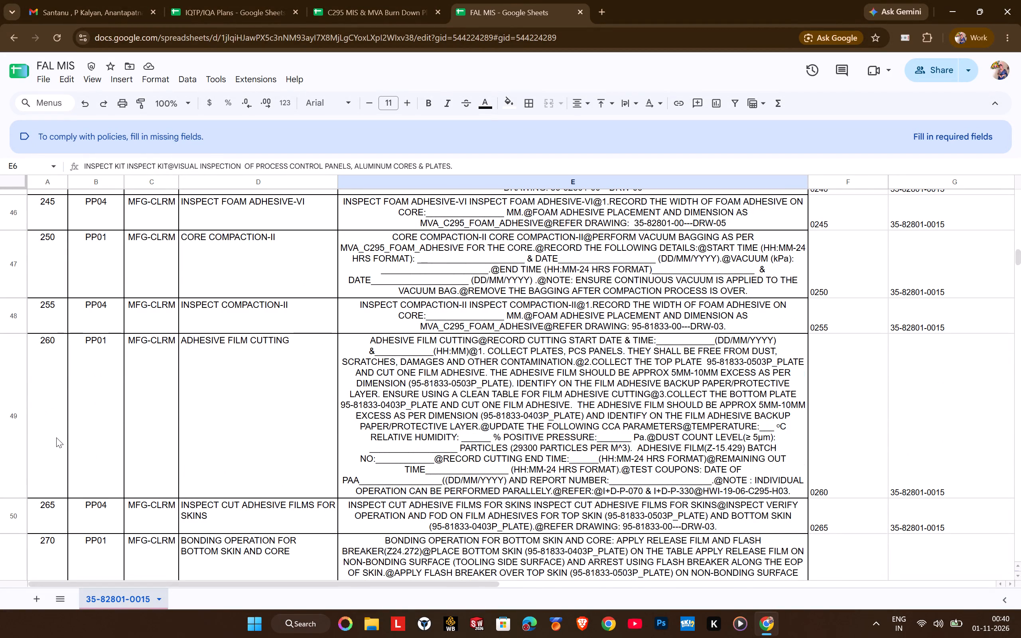
scroll(53, 451, down, 1)
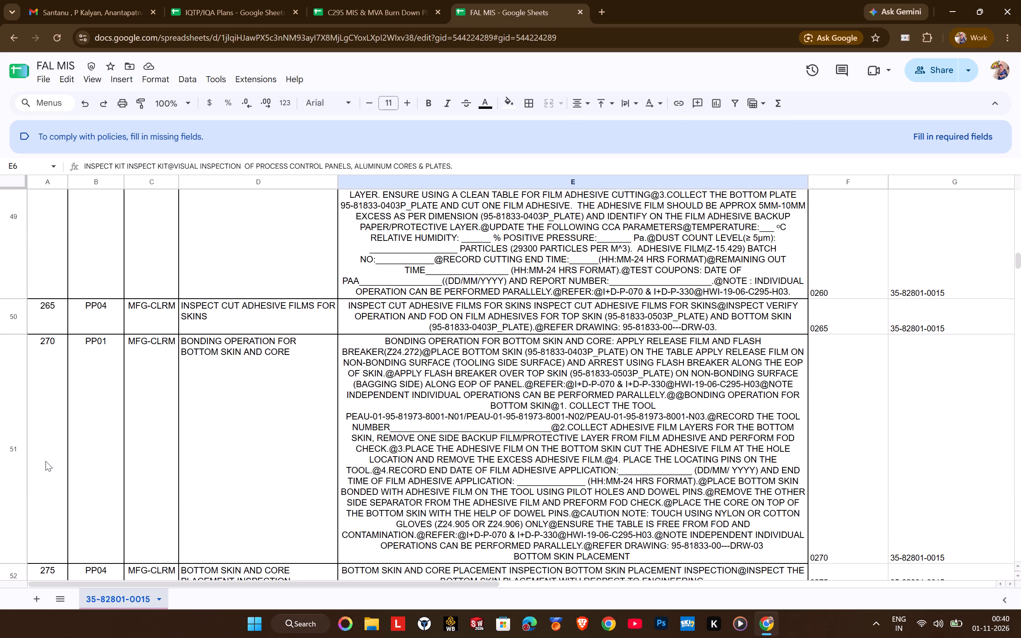
scroll(45, 461, down, 1)
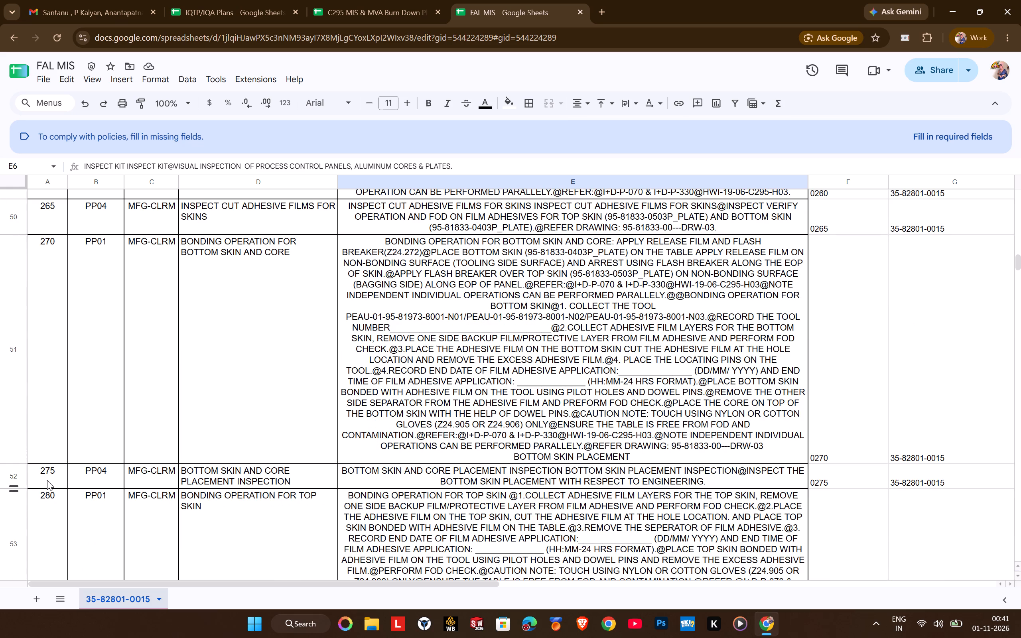
Search the sheet for "drw" from the PREFIT description in E7, check its drawing reference, and end the search.
scroll(268, 344, up, 6)
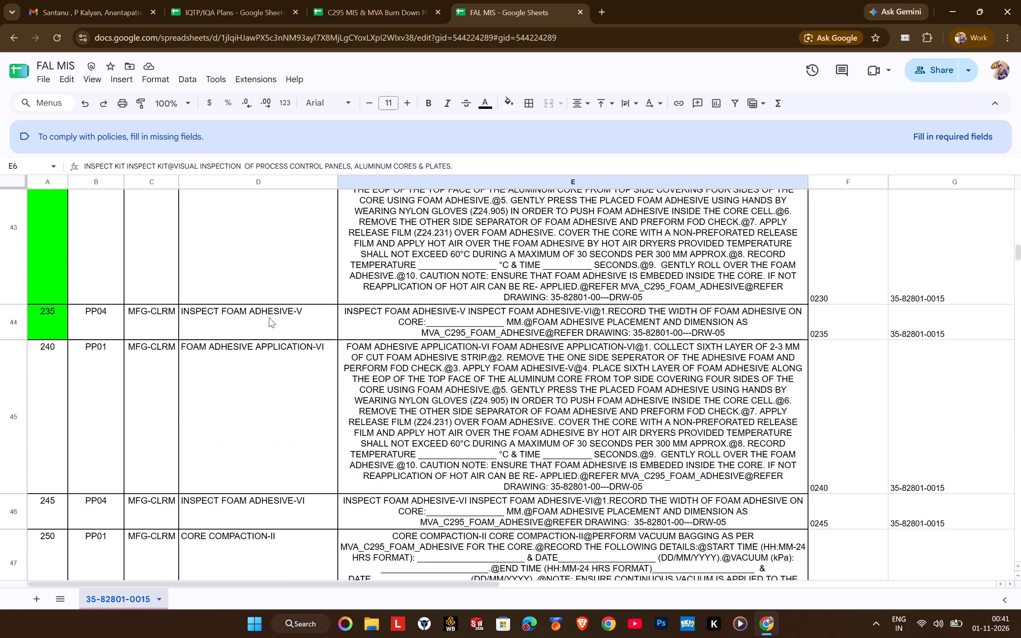
scroll(269, 317, up, 20)
scroll(269, 317, up, 7)
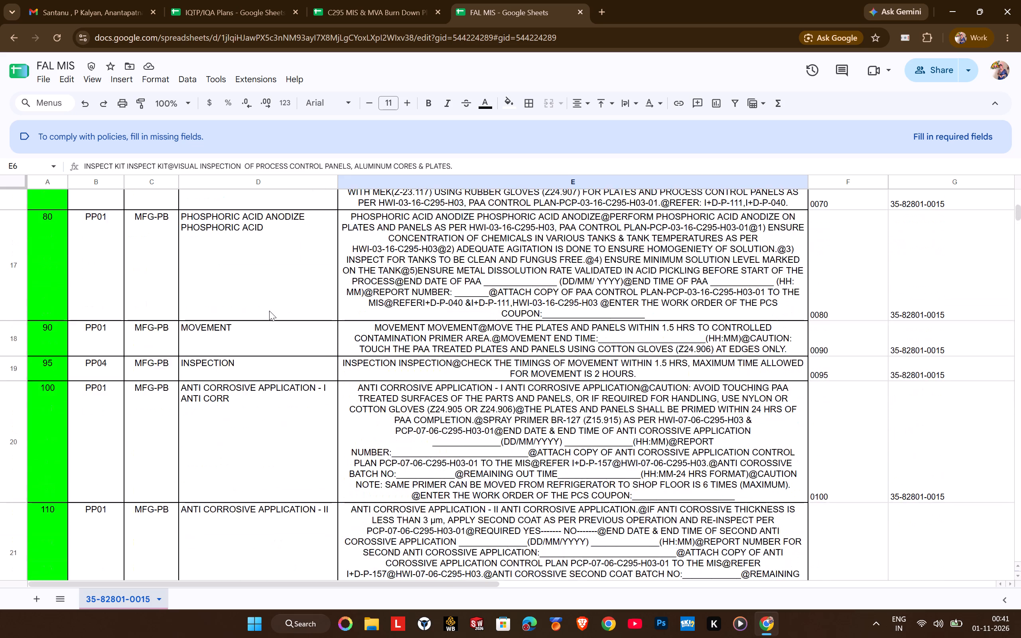
scroll(269, 311, up, 12)
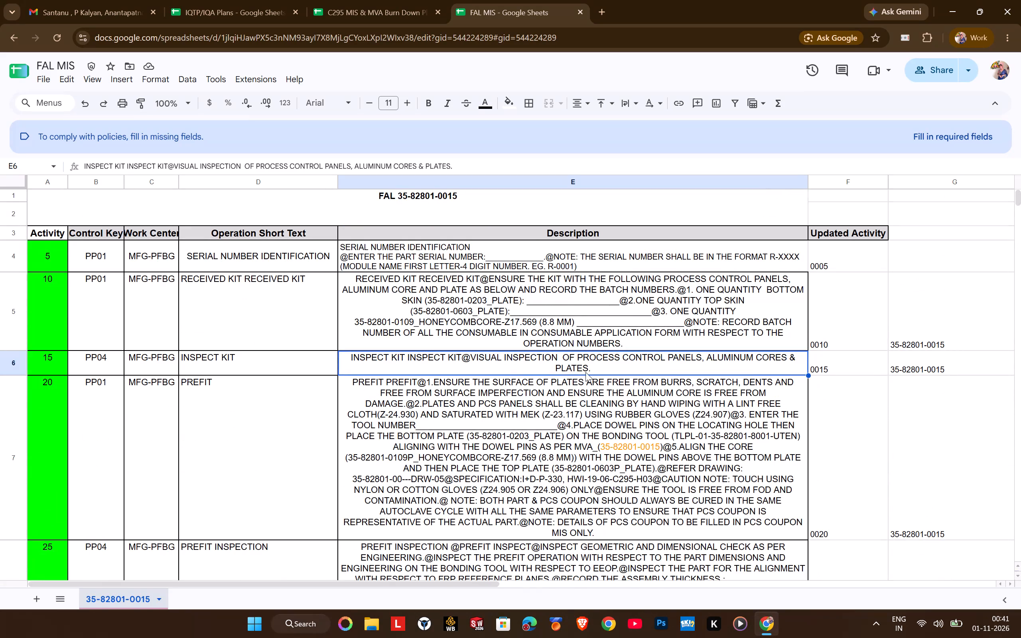
key(Down)
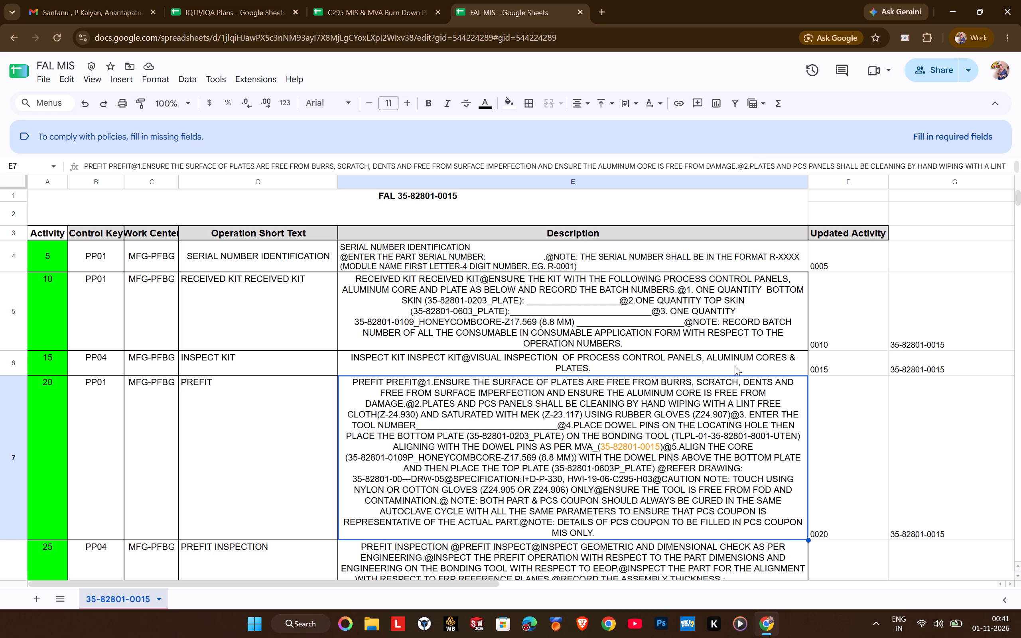
key(ctrl+f)
text(drw)
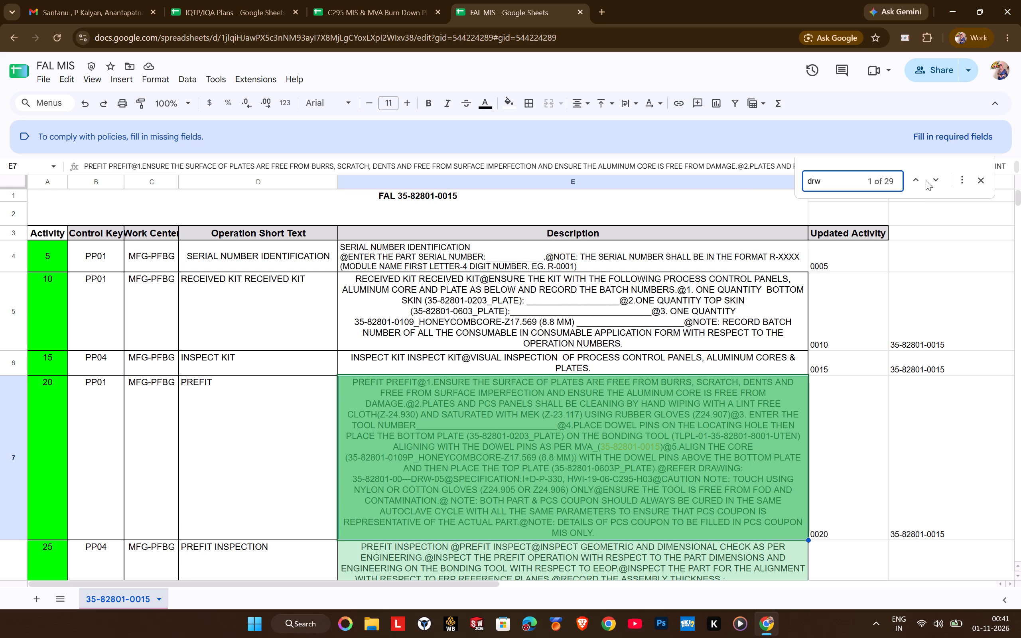
click(916, 179)
click(944, 180)
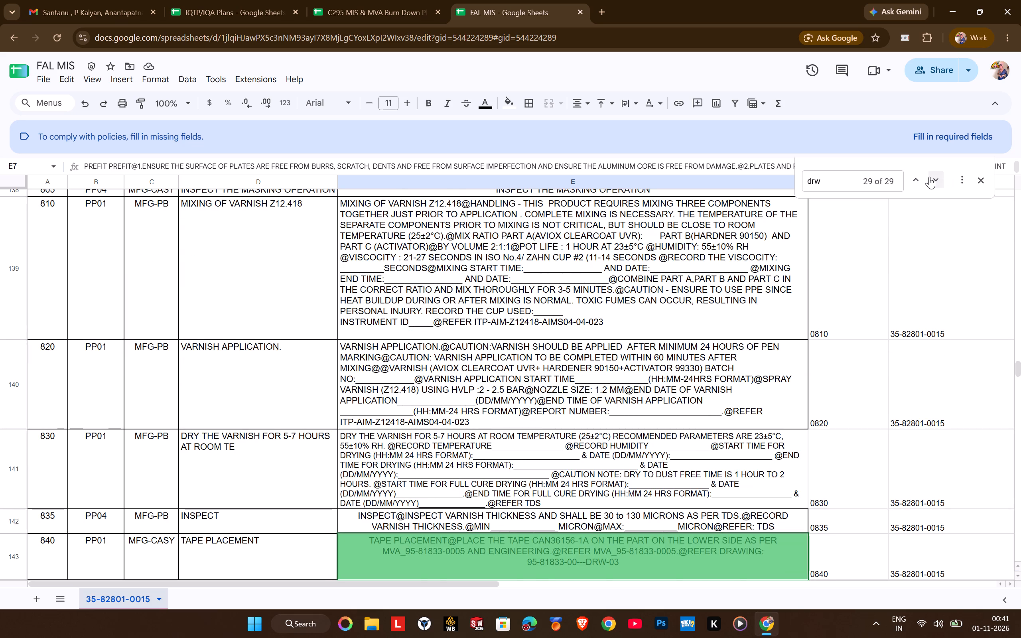
click(929, 177)
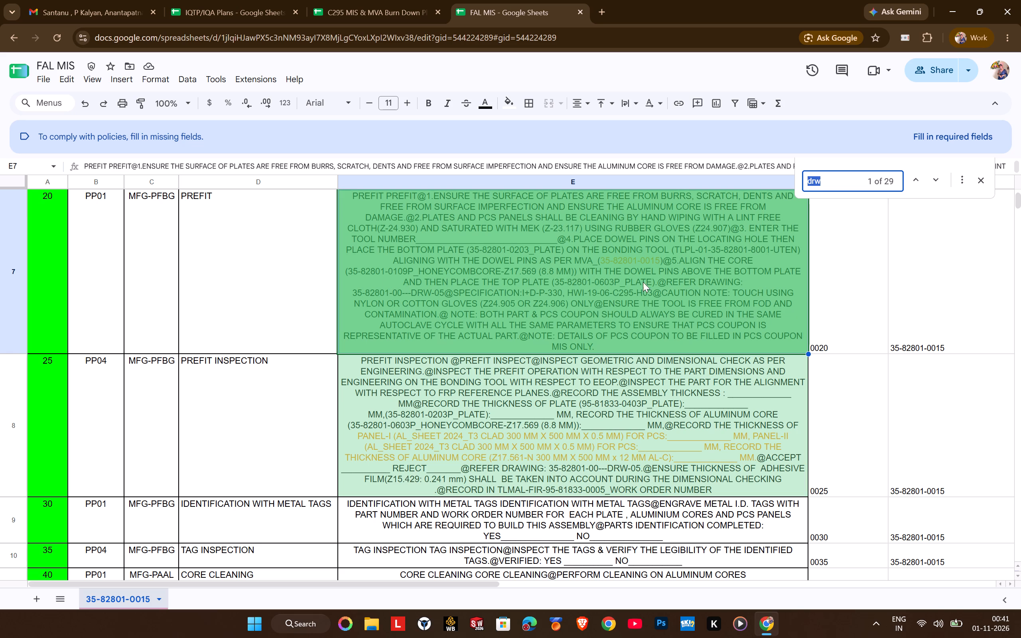
click(443, 293)
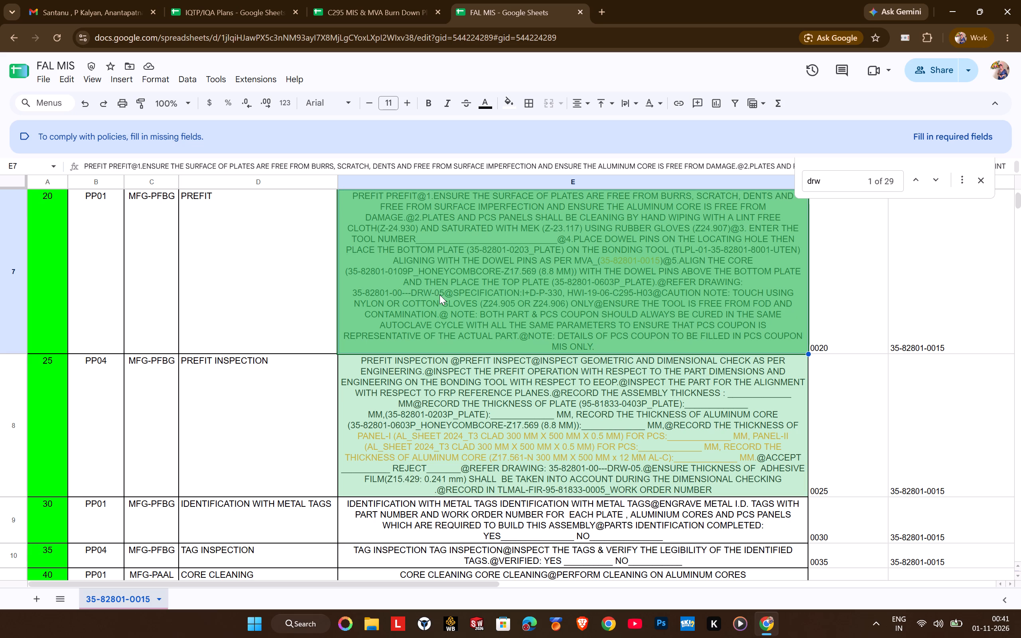
click(440, 295)
drag(442, 295, 422, 295)
click(972, 181)
click(979, 181)
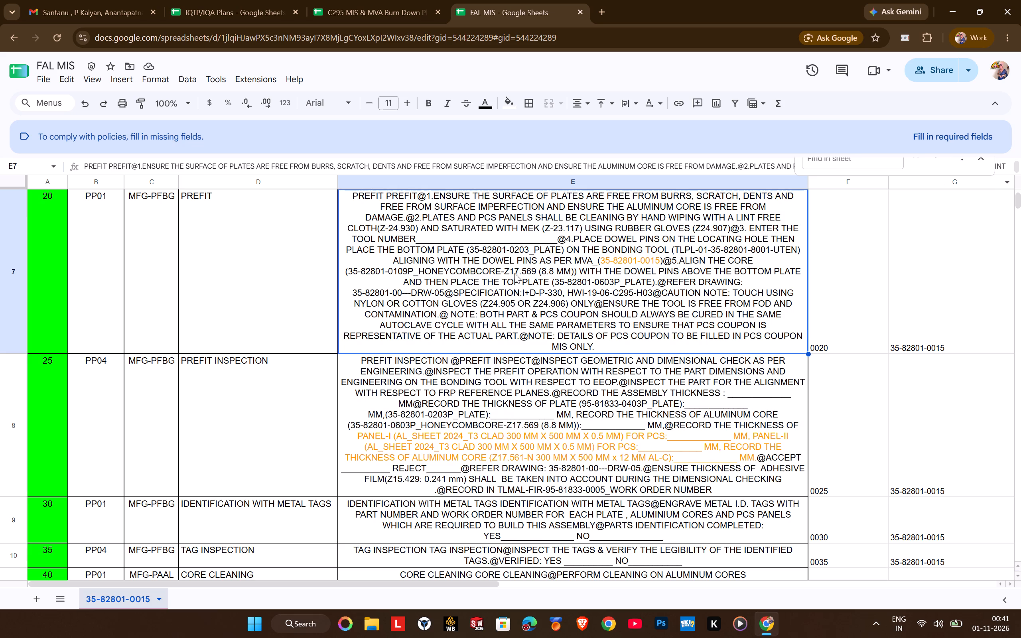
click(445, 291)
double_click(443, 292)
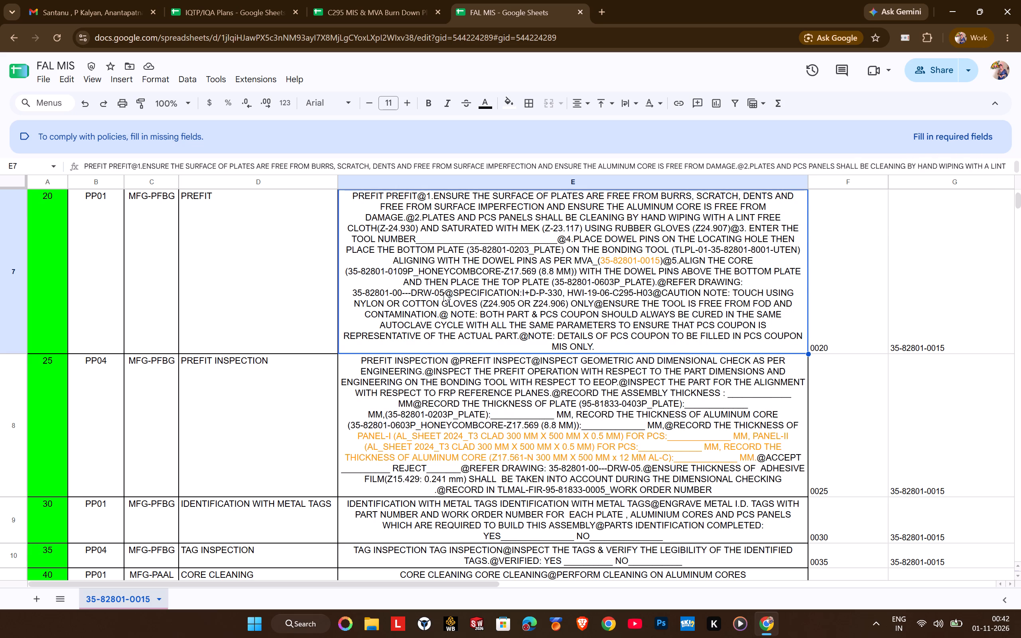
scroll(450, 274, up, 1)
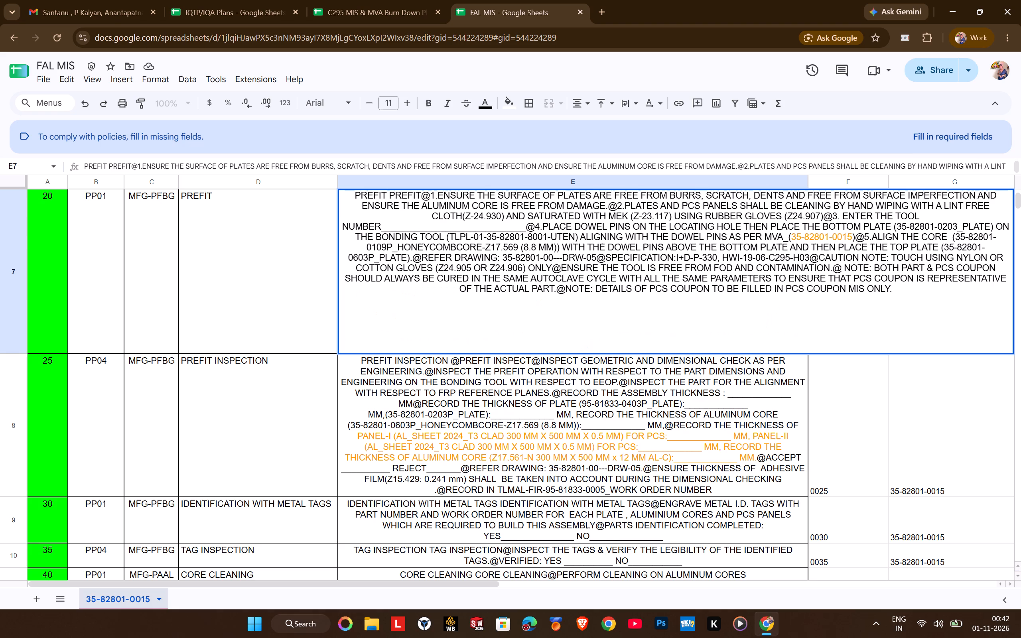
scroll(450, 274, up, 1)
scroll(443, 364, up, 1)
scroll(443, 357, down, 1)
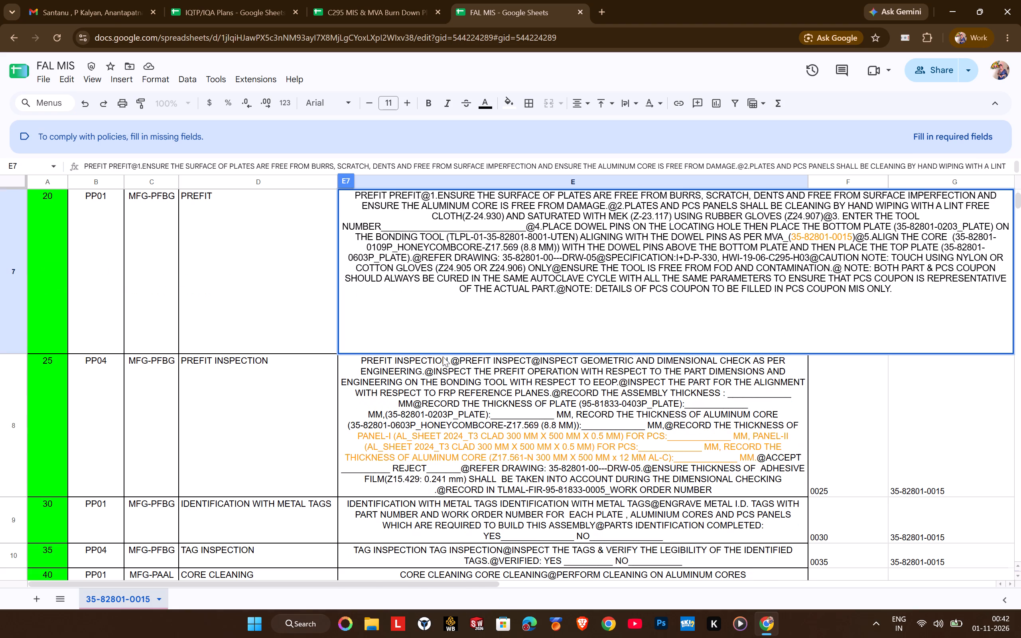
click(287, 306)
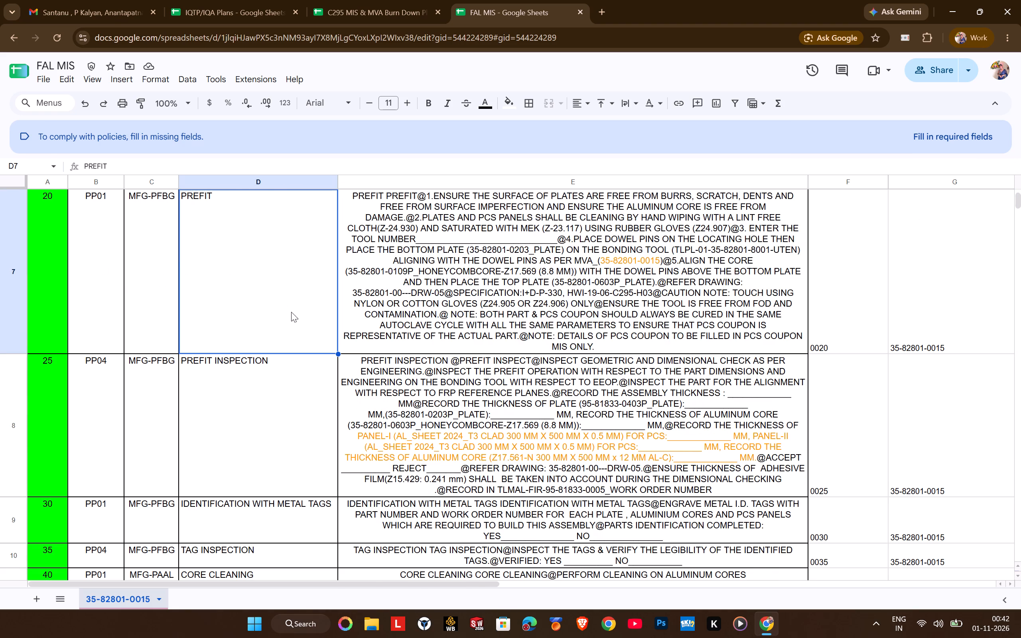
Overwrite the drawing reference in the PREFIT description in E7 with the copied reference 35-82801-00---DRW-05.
scroll(299, 331, up, 1)
double_click(405, 378)
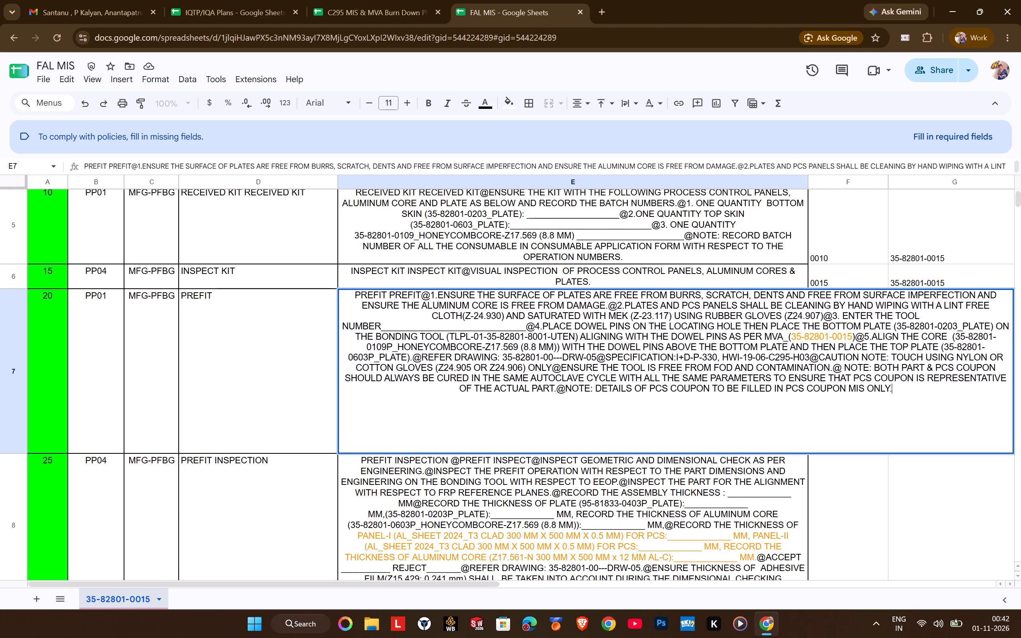
drag(595, 357, 521, 349)
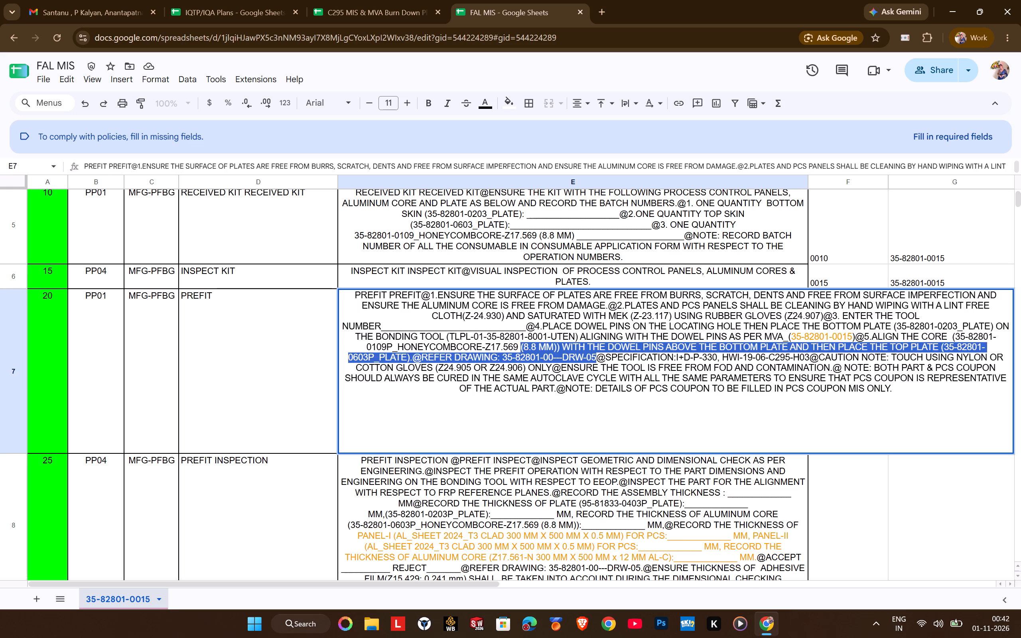
drag(521, 349, 505, 356)
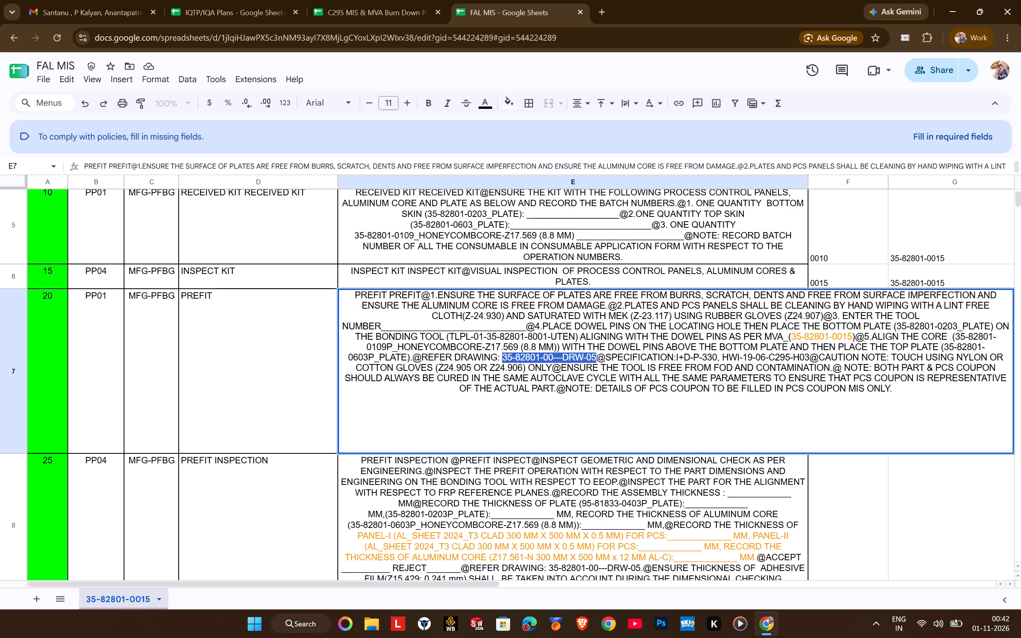
key(ctrl+v)
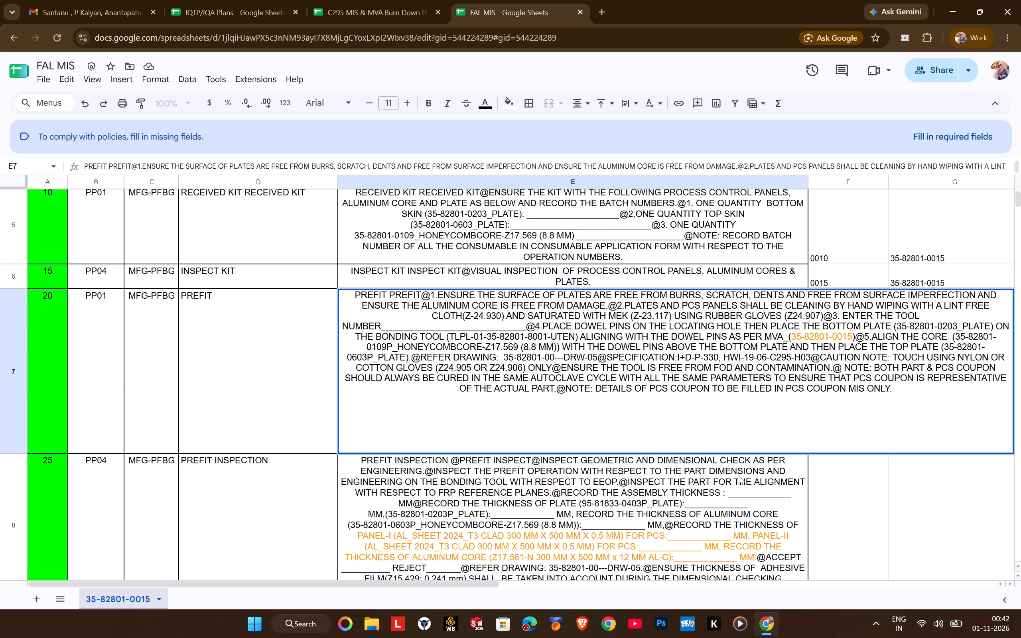
click(777, 224)
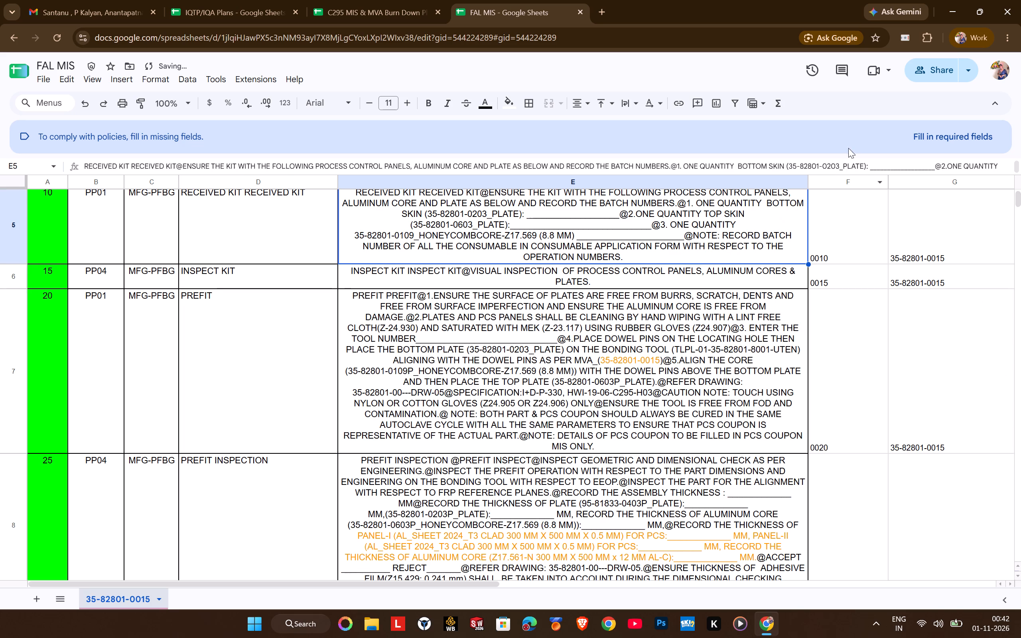
Search the sheet for "drw", check the drawing references match by match down to FOAM ADHESIVE APPLICATION-I, and end the search.
key(ctrl+f)
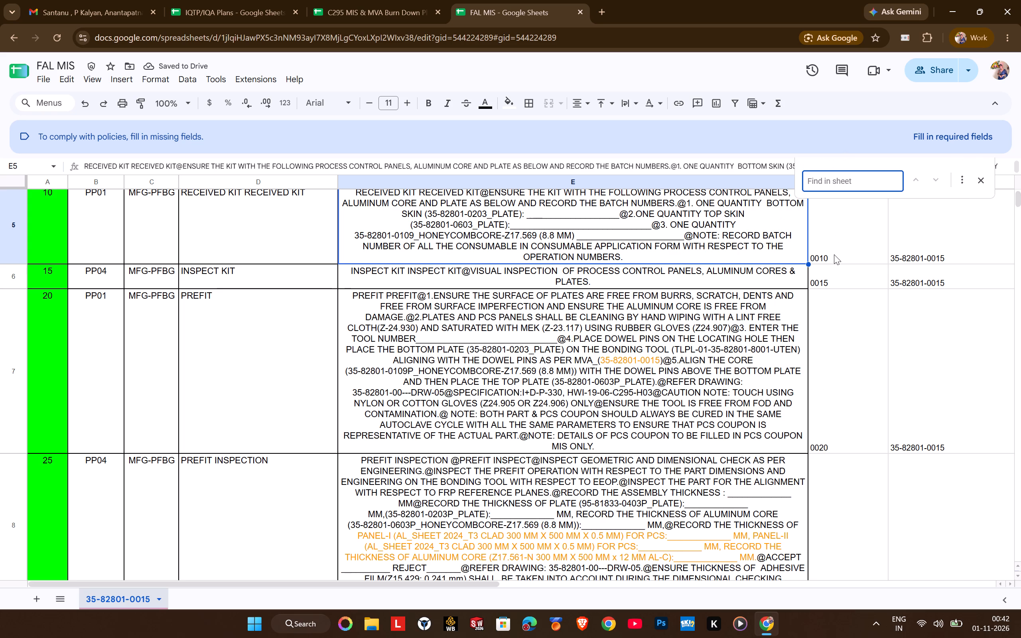
key(f)
key(BackSpace)
text(drw)
key(Left)
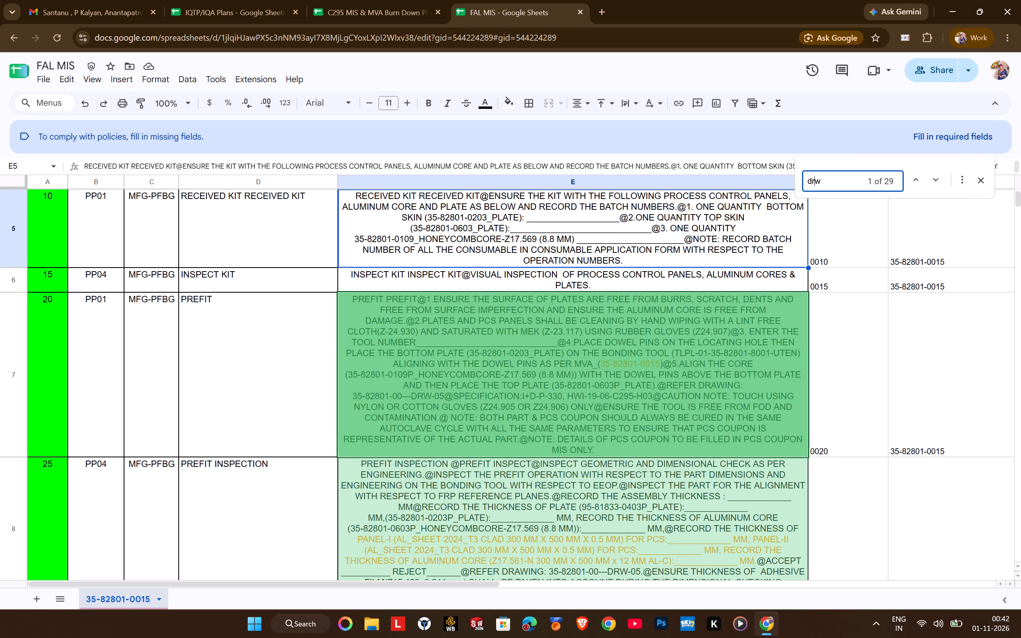
key(Up)
key(Right)
key(Return)
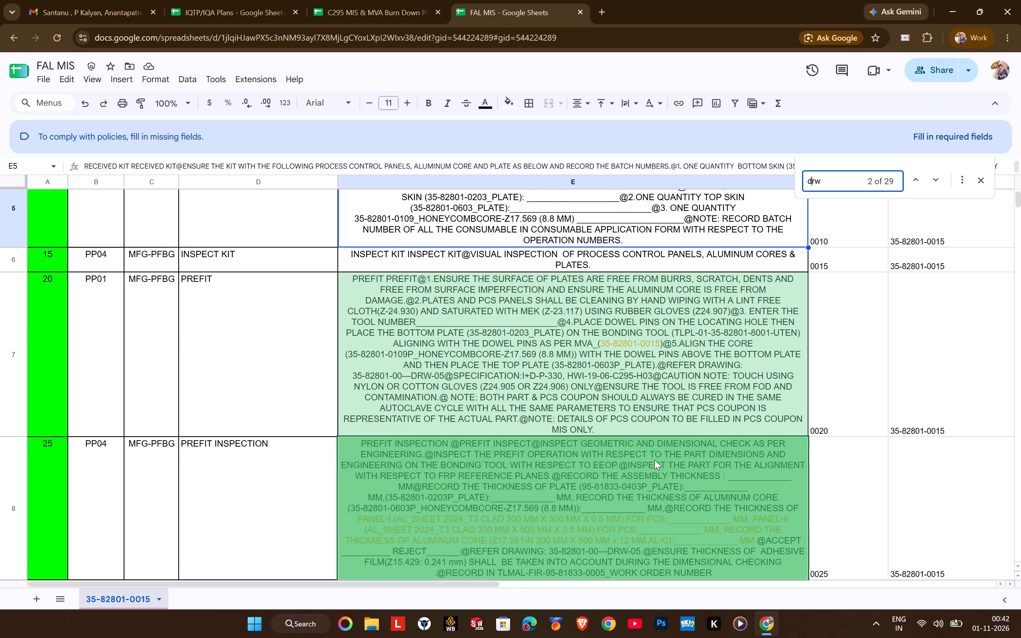
scroll(545, 439, down, 1)
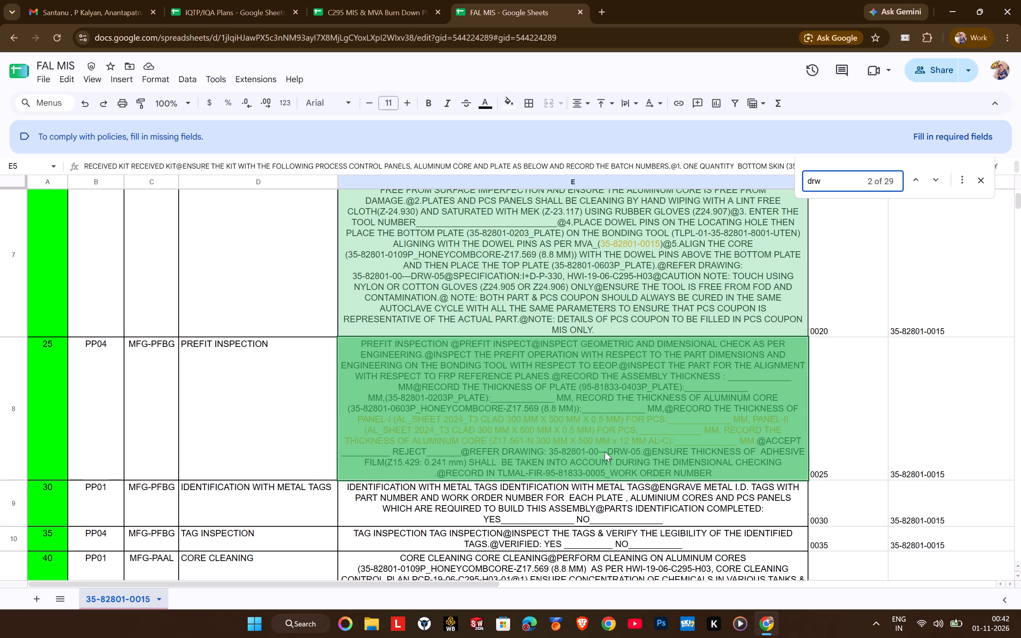
scroll(605, 450, down, 1)
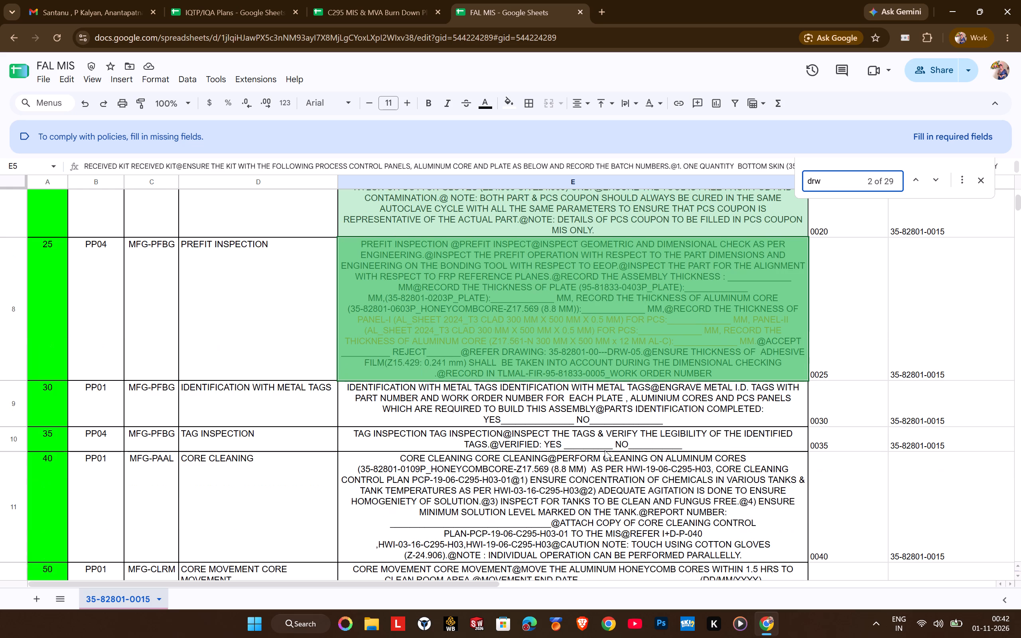
click(929, 183)
scroll(658, 427, down, 1)
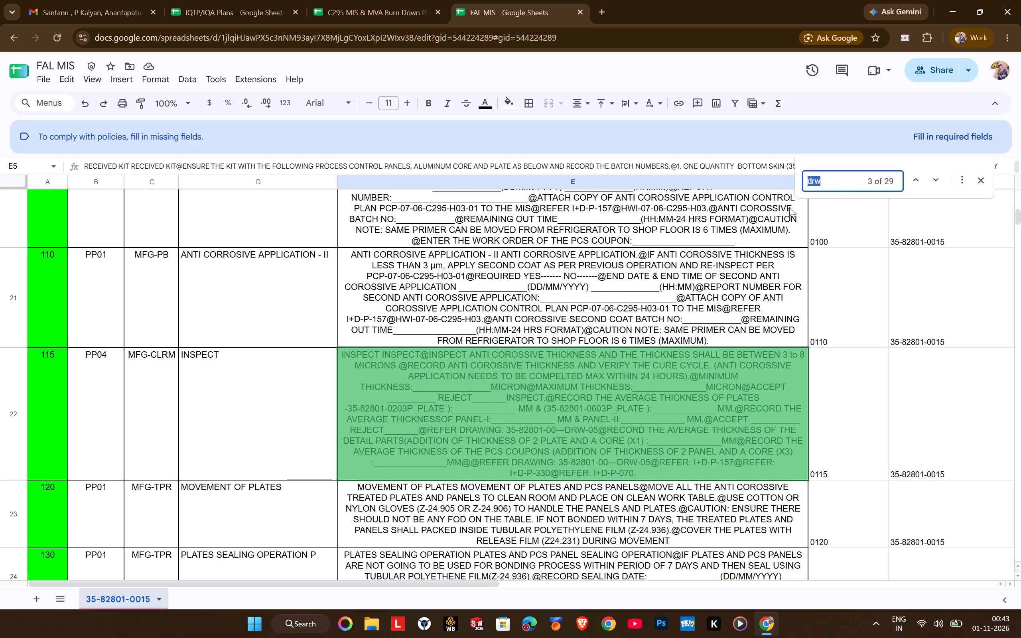
click(941, 179)
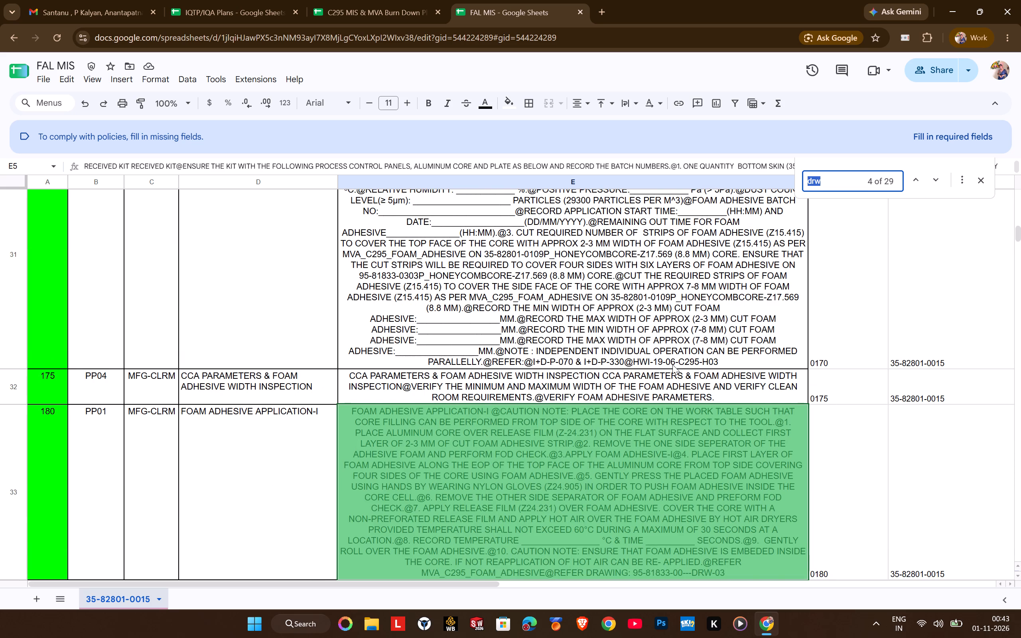
scroll(639, 372, down, 1)
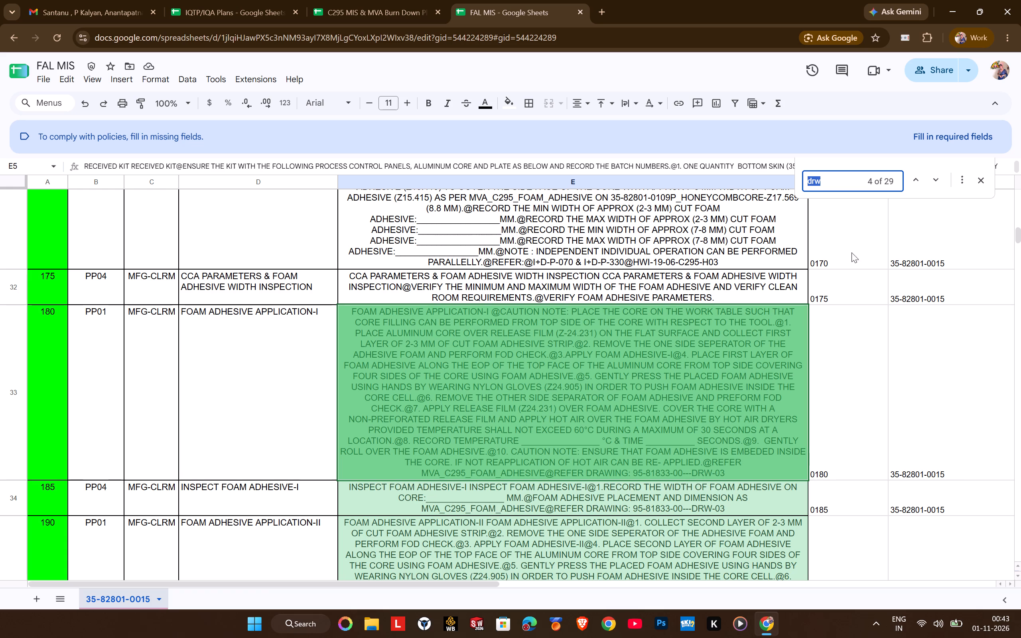
click(981, 186)
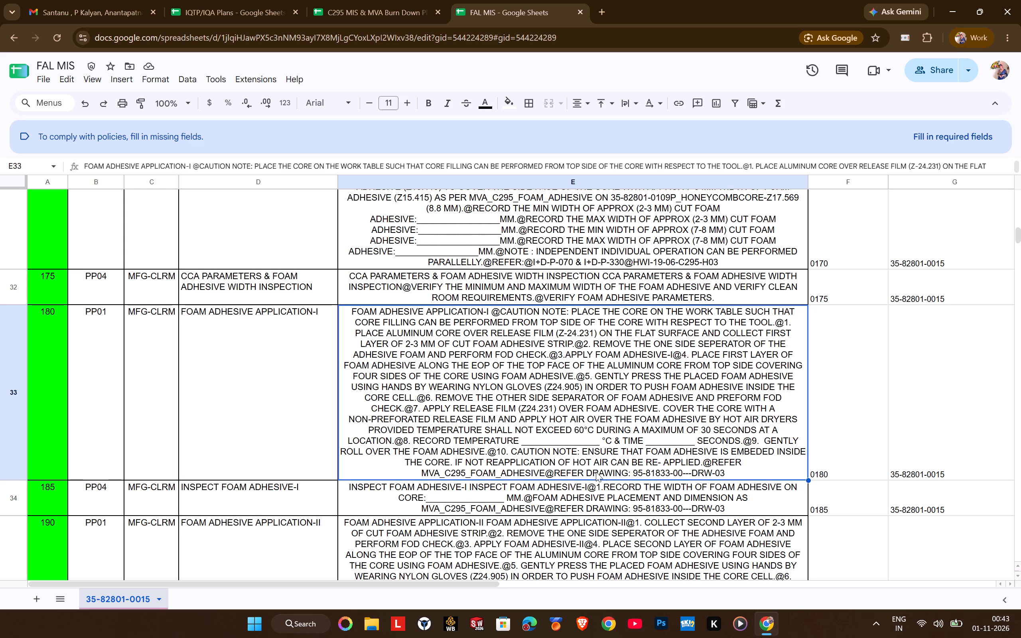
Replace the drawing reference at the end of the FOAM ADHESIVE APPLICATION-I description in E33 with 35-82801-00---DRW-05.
double_click(714, 474)
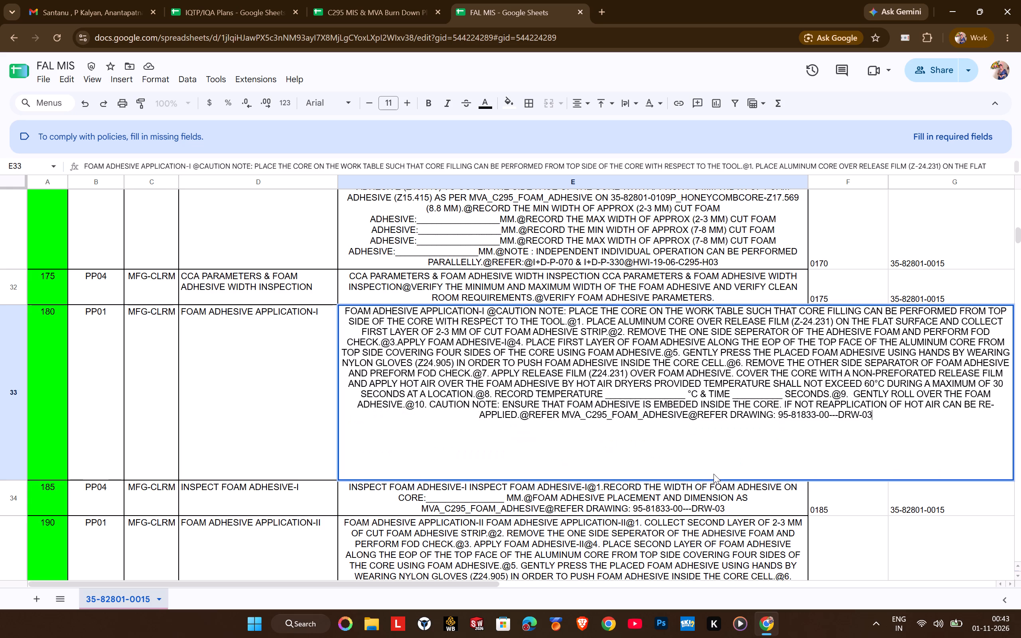
drag(878, 417, 781, 419)
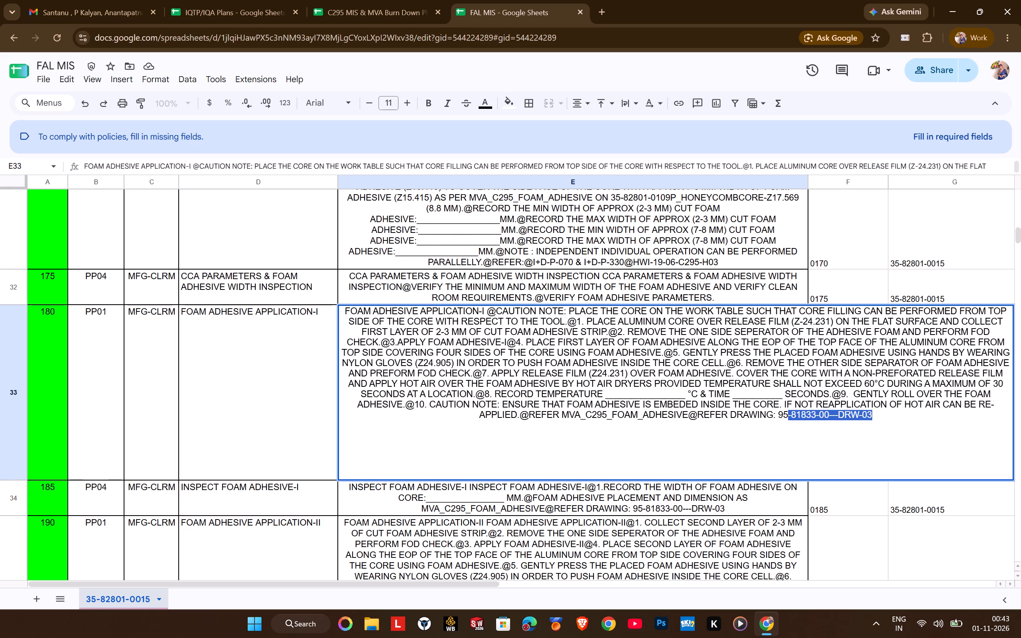
drag(781, 419, 779, 422)
key(ctrl+v)
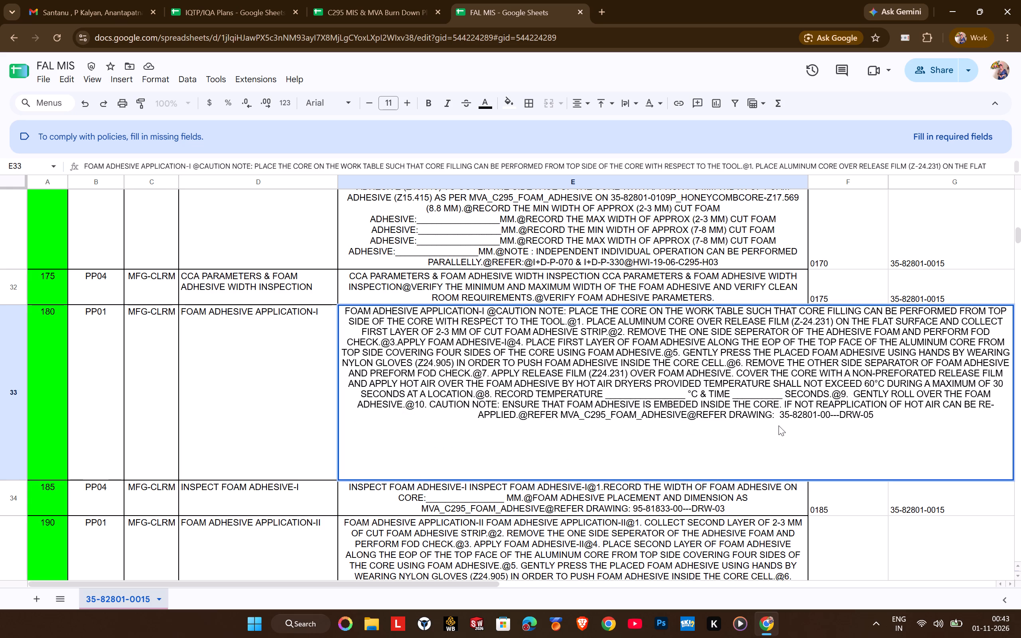
click(635, 497)
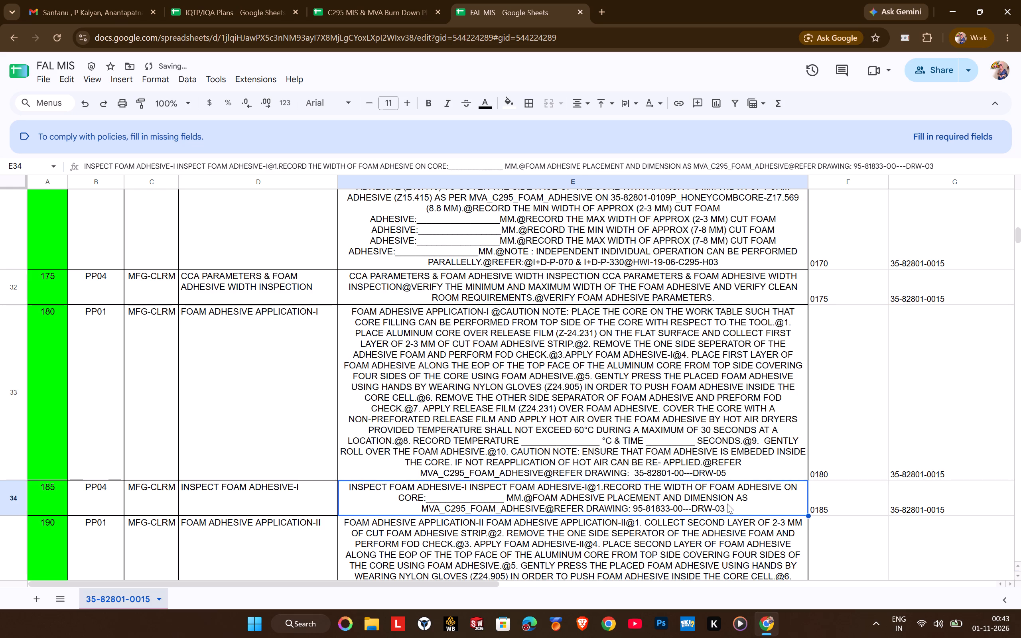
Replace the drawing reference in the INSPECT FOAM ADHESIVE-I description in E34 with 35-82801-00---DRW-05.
double_click(723, 508)
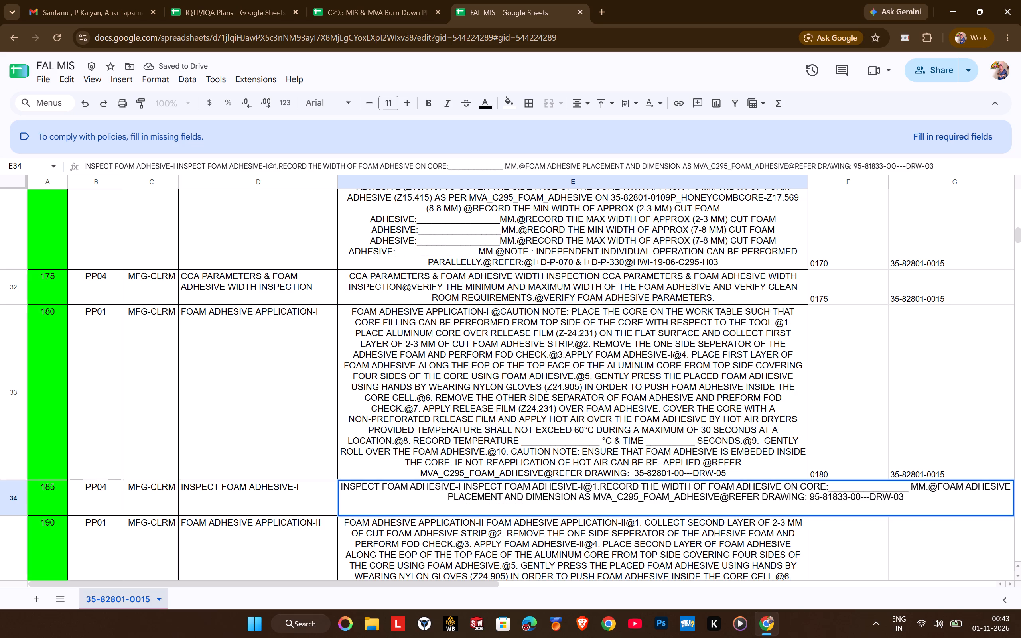
drag(910, 500, 812, 508)
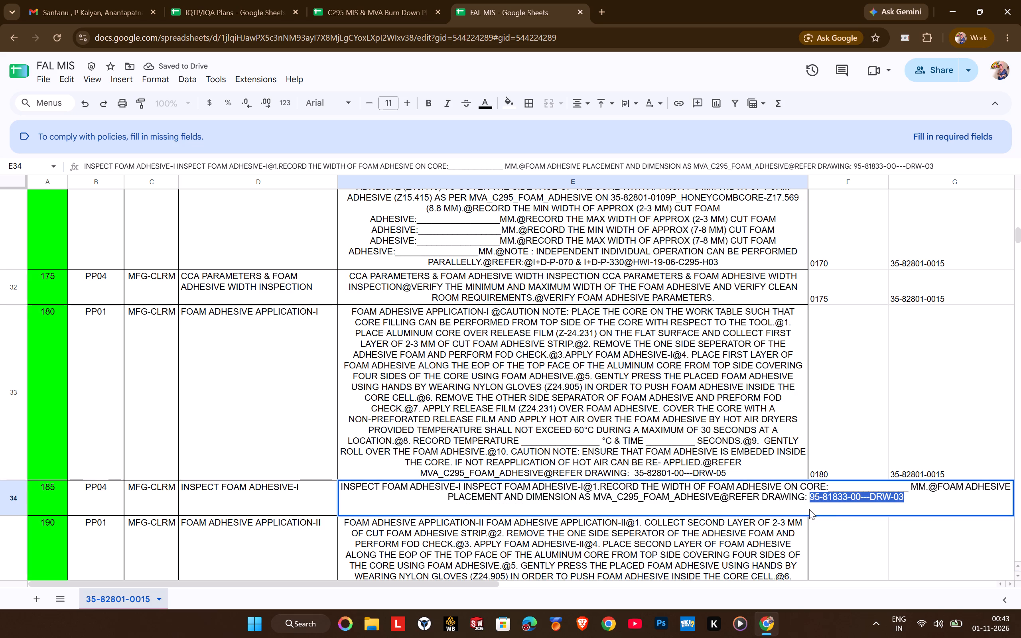
key(ctrl+v)
click(759, 538)
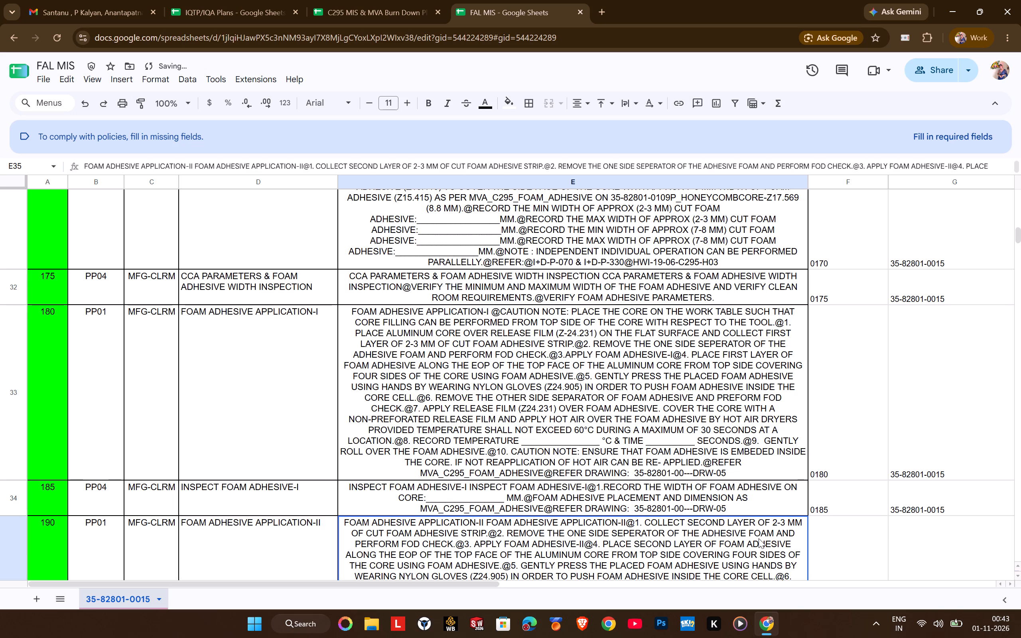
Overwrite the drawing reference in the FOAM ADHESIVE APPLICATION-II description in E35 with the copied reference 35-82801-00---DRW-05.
scroll(592, 502, down, 1)
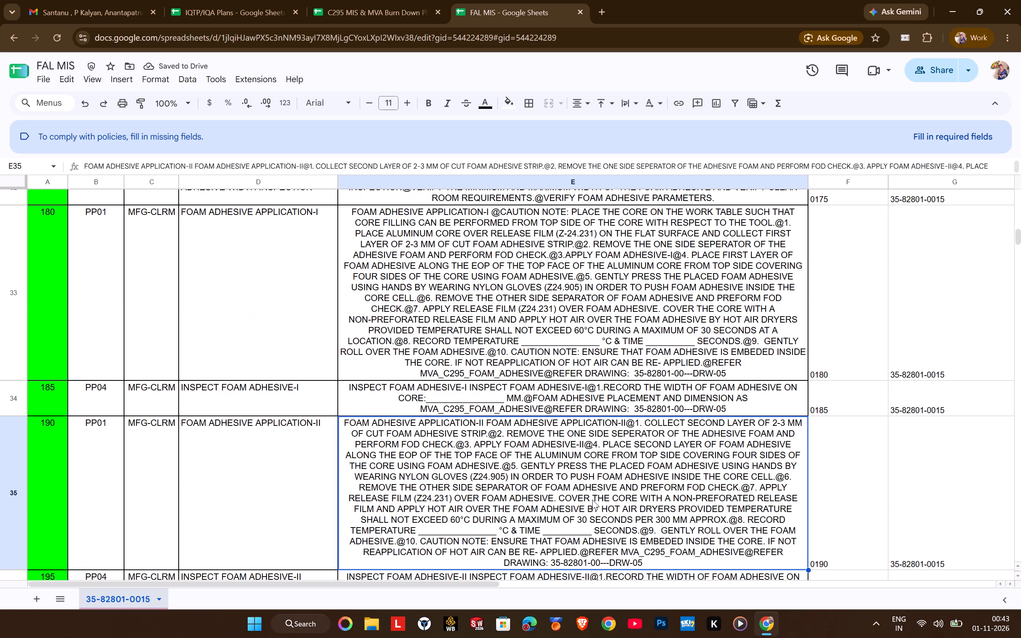
double_click(592, 500)
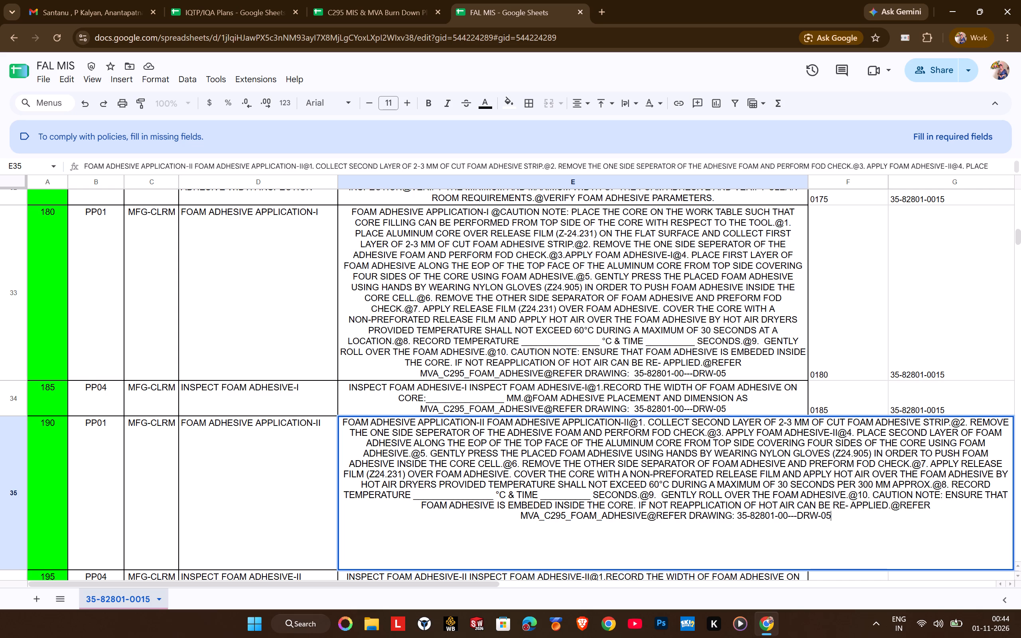
drag(834, 515, 830, 514)
drag(830, 514, 737, 516)
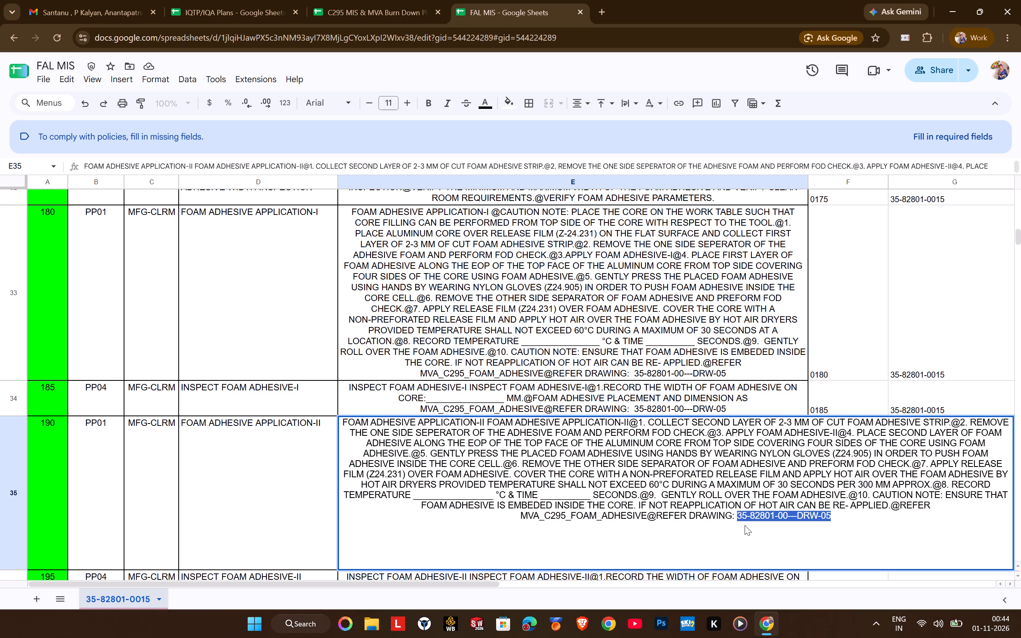
key(ctrl+v)
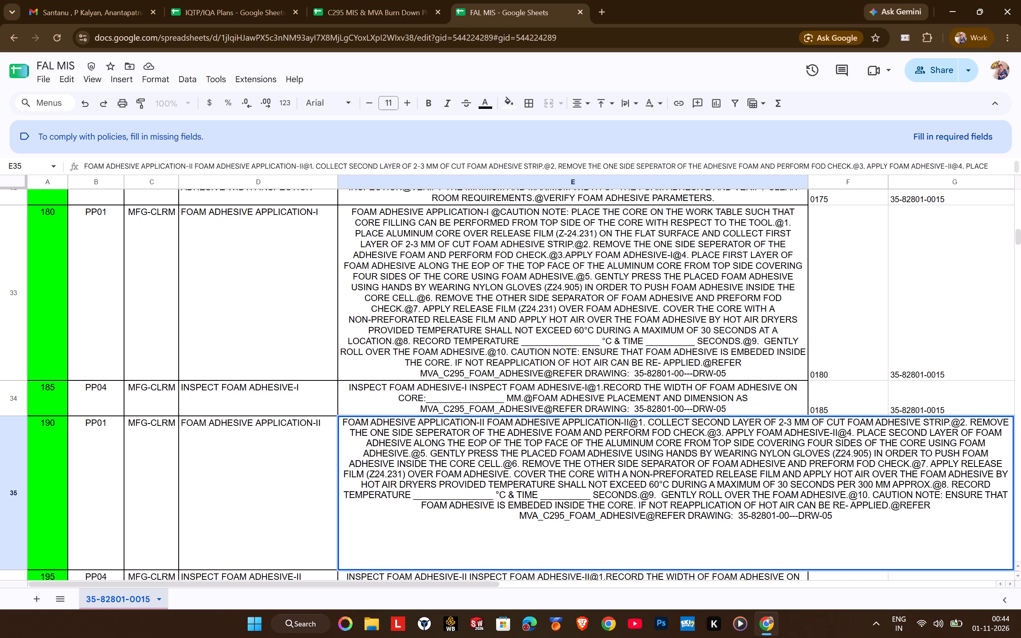
click(613, 562)
click(512, 392)
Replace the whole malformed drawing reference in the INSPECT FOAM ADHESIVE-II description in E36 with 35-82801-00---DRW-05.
scroll(518, 419, down, 1)
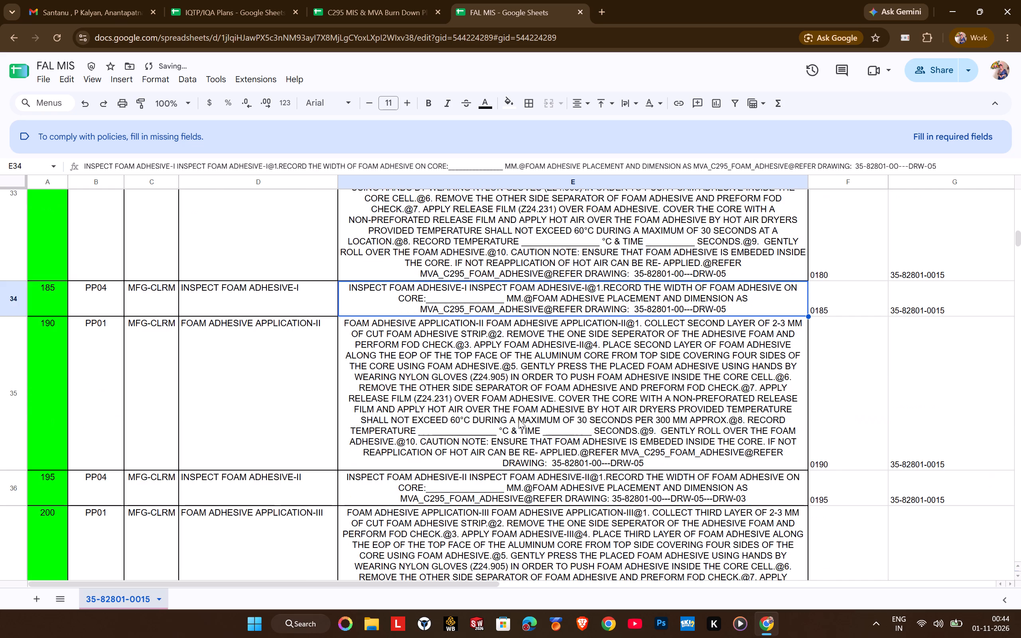
scroll(518, 419, down, 1)
click(645, 389)
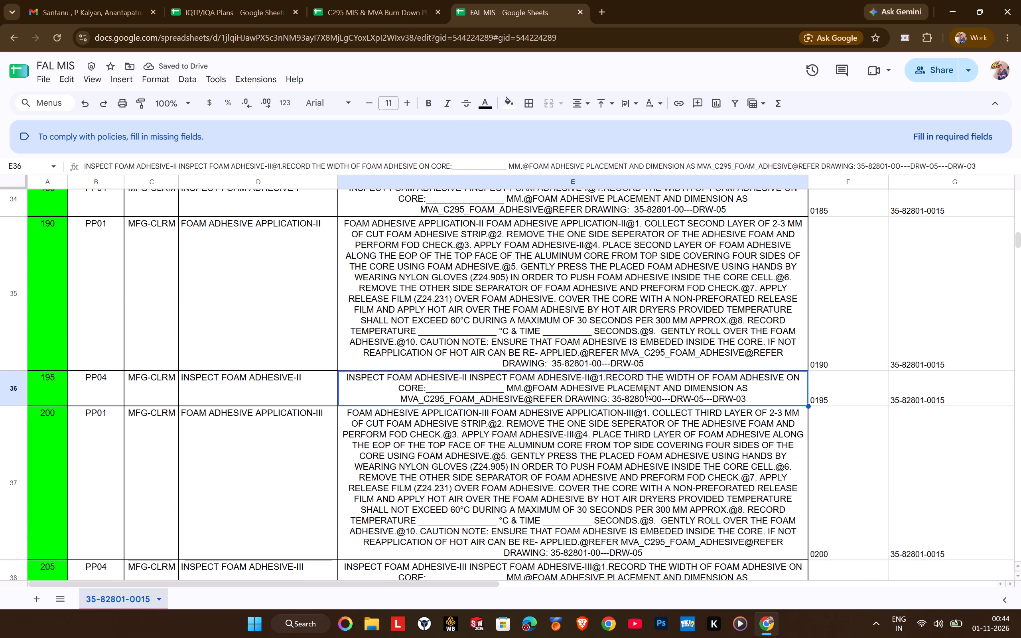
double_click(714, 401)
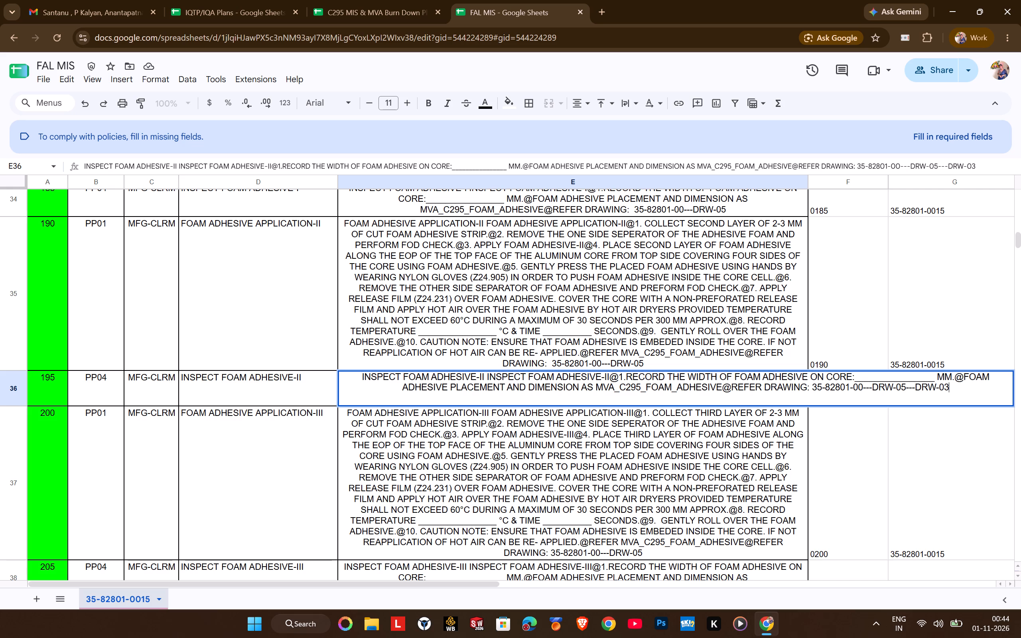
drag(955, 388, 812, 397)
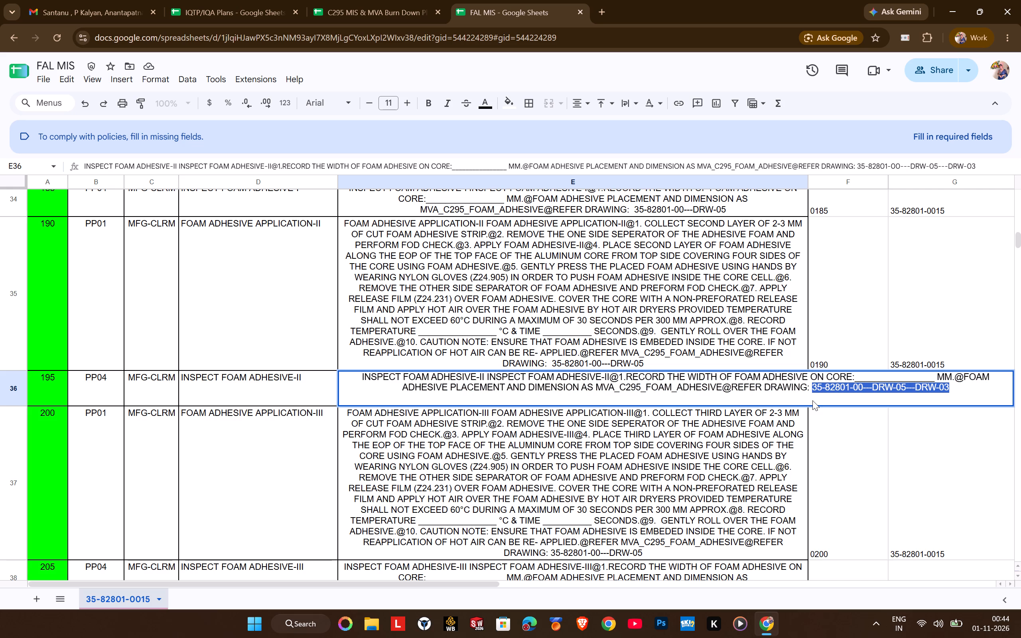
key(ctrl+v)
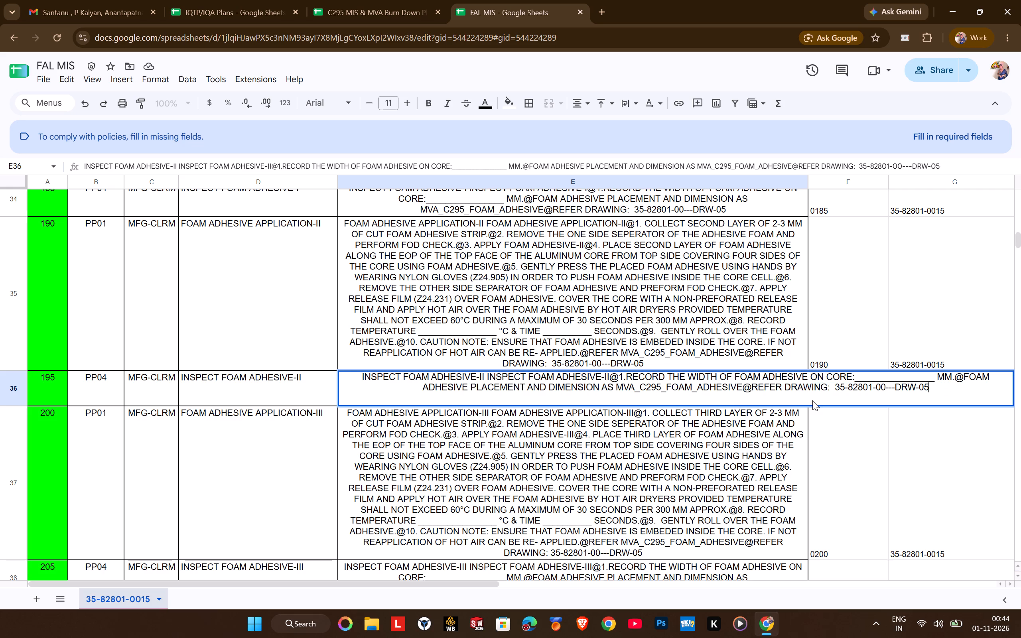
Search the sheet for "drw" and check the drawing references match by match from E37 down to INSPECT COMPACTION-II in E48.
click(677, 434)
scroll(654, 477, down, 1)
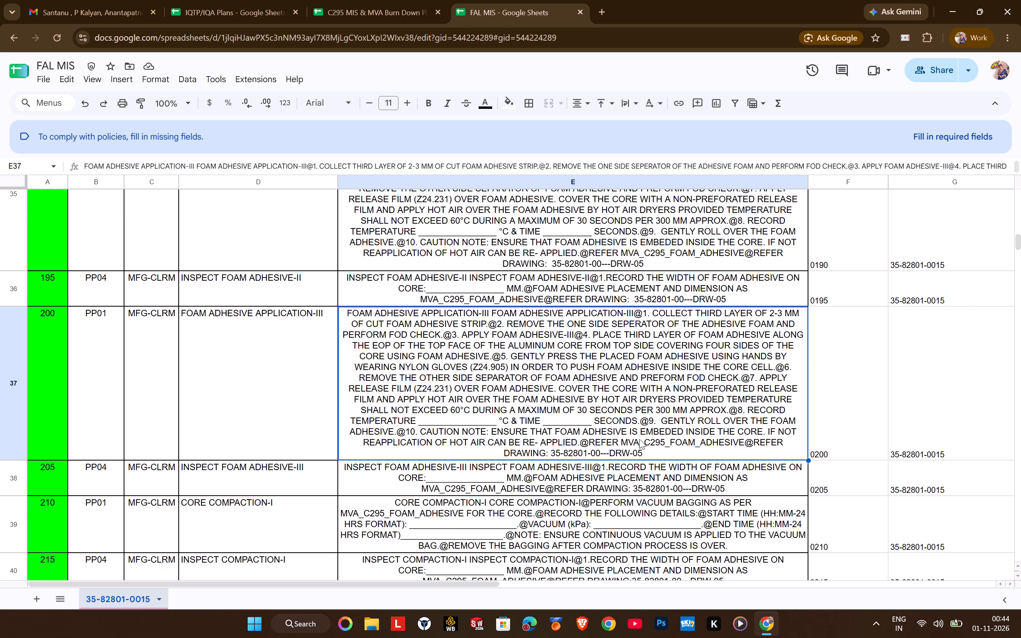
scroll(639, 439, down, 1)
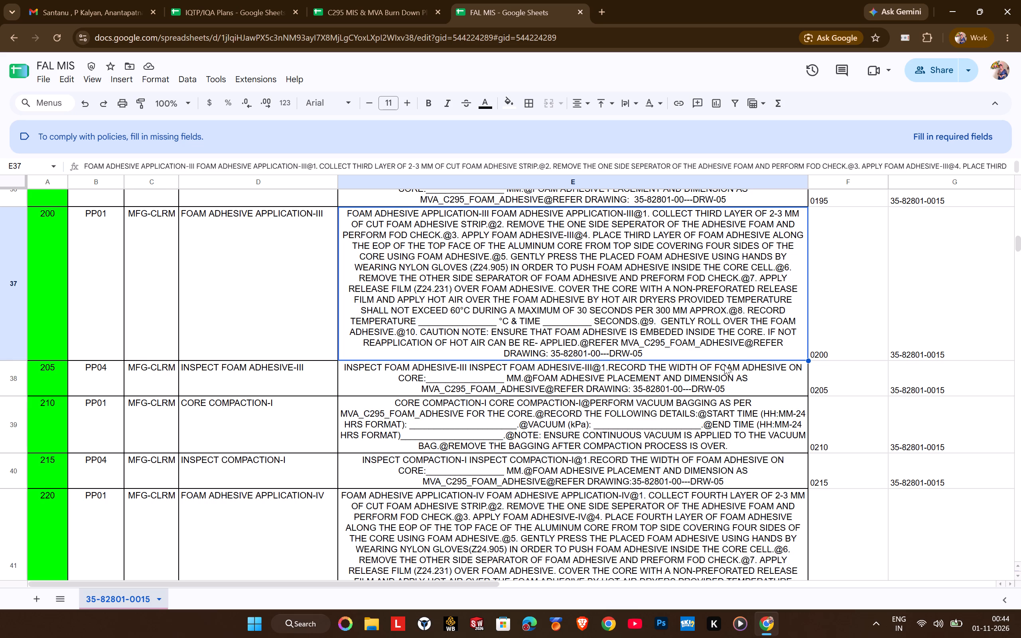
key(ctrl+f)
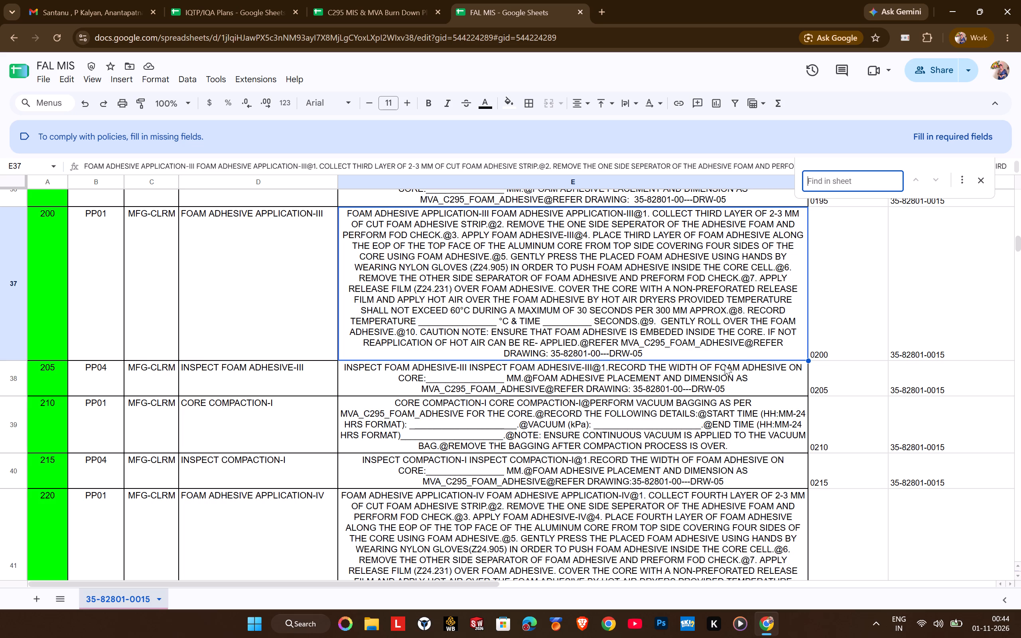
text(drw)
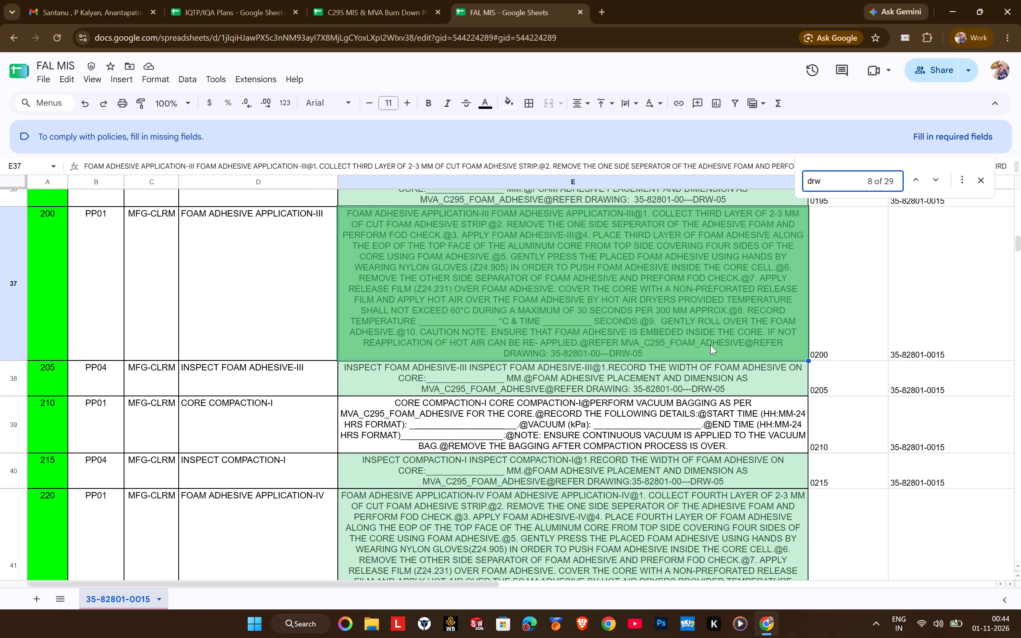
click(930, 182)
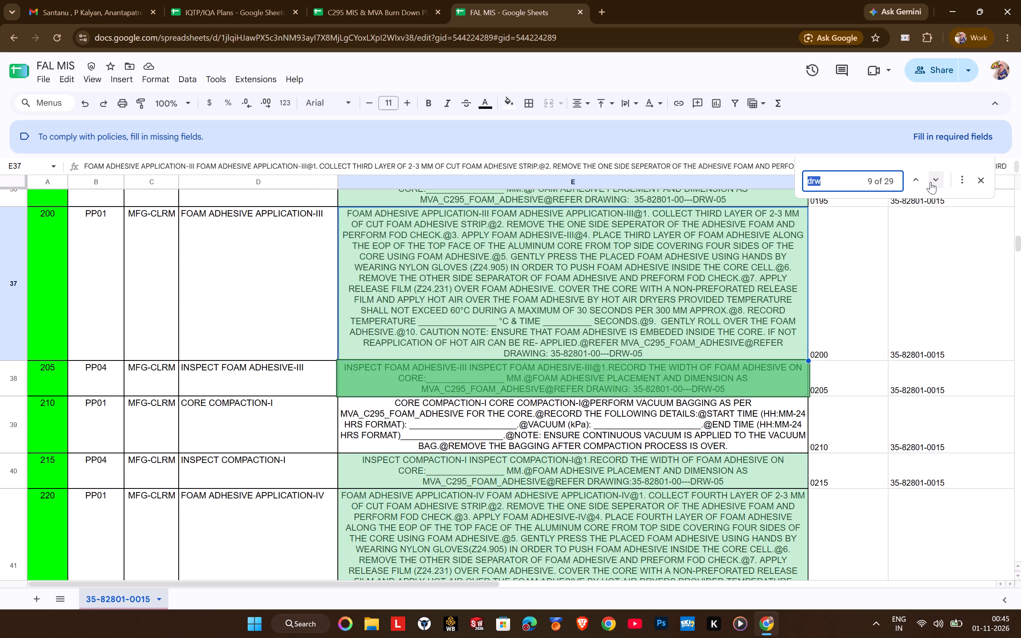
click(930, 182)
click(930, 182)
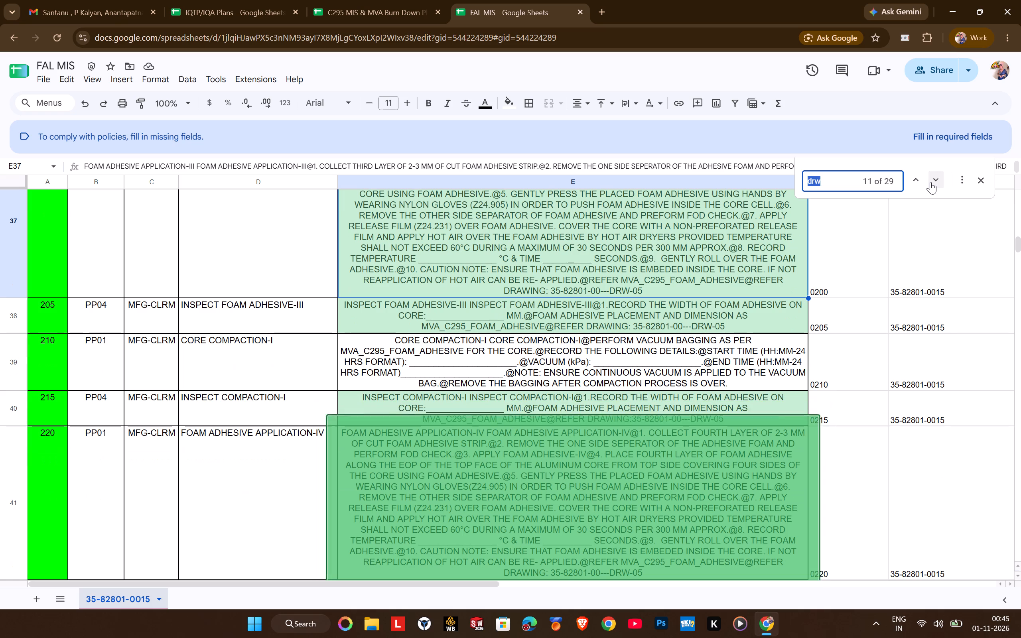
click(930, 182)
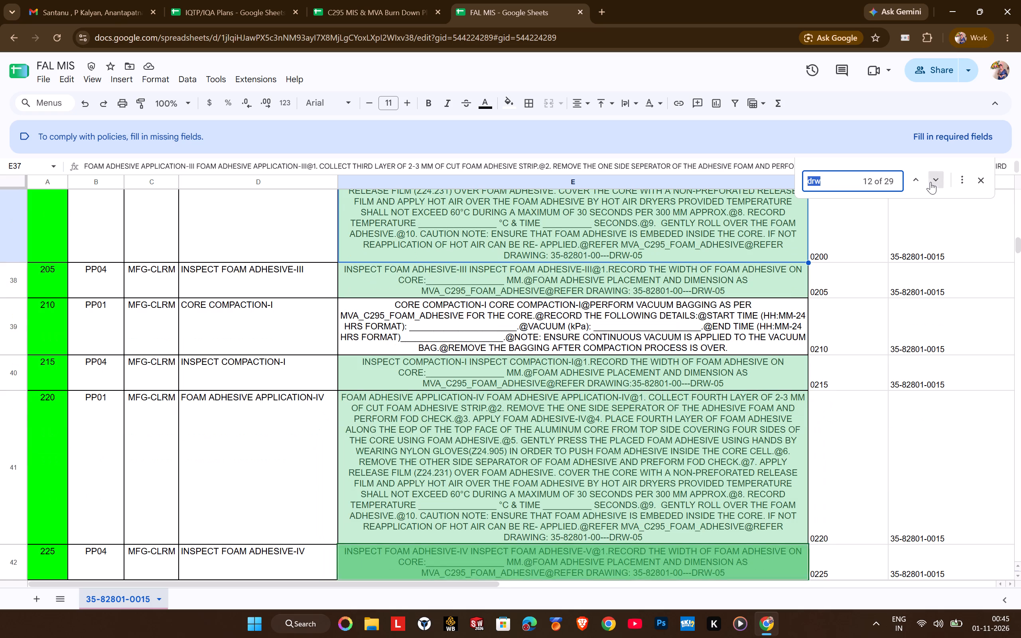
click(930, 182)
click(930, 182)
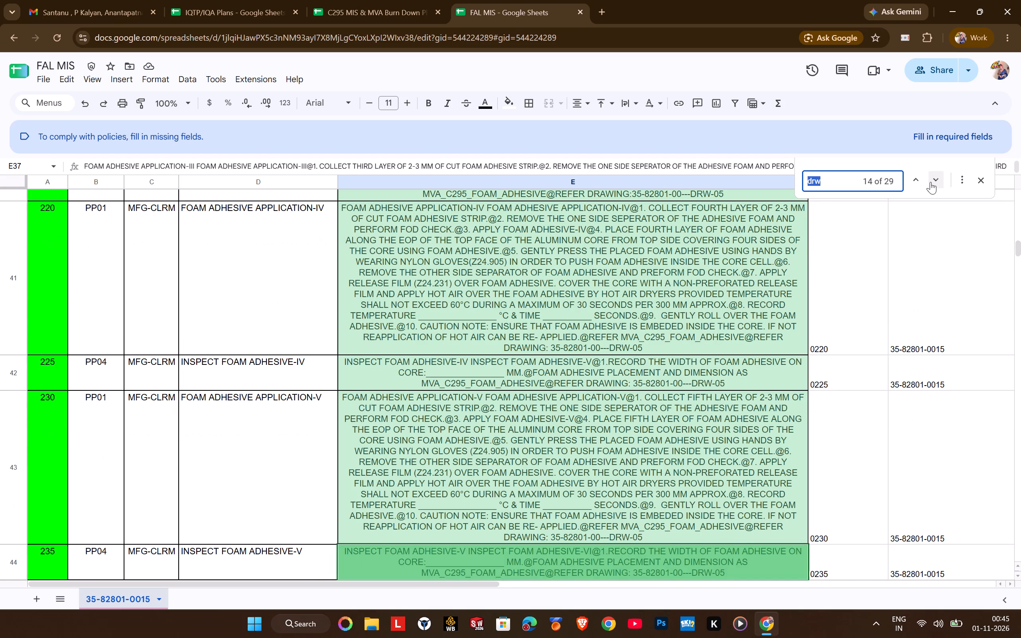
click(930, 182)
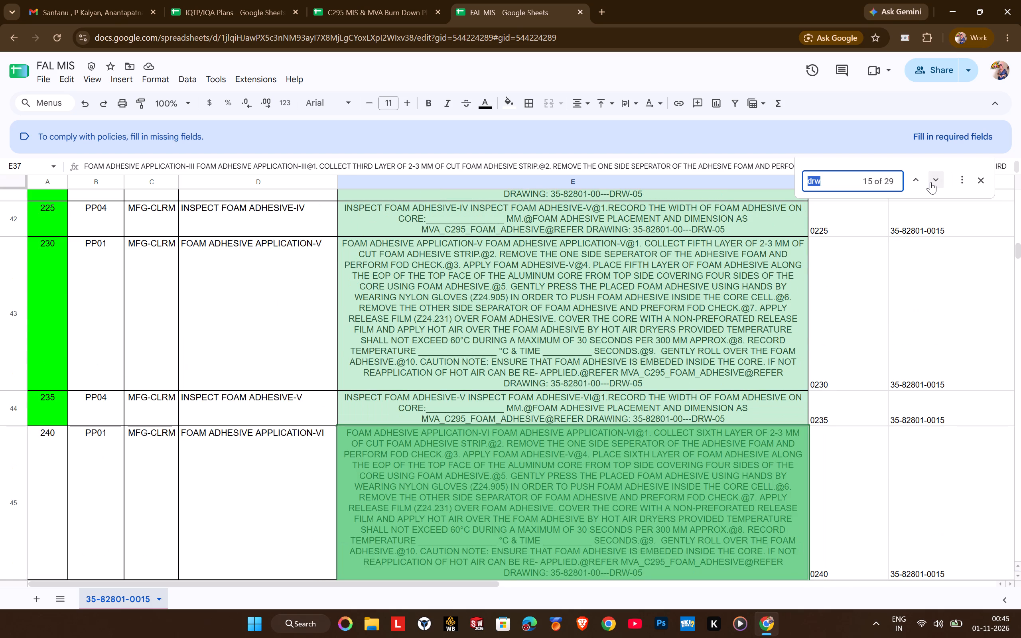
click(930, 182)
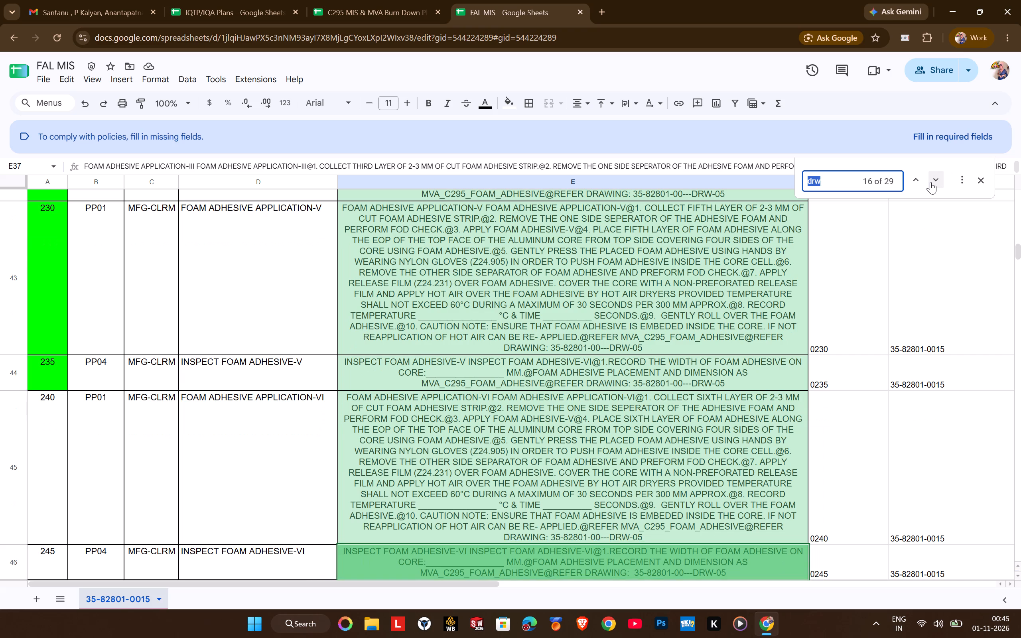
click(930, 182)
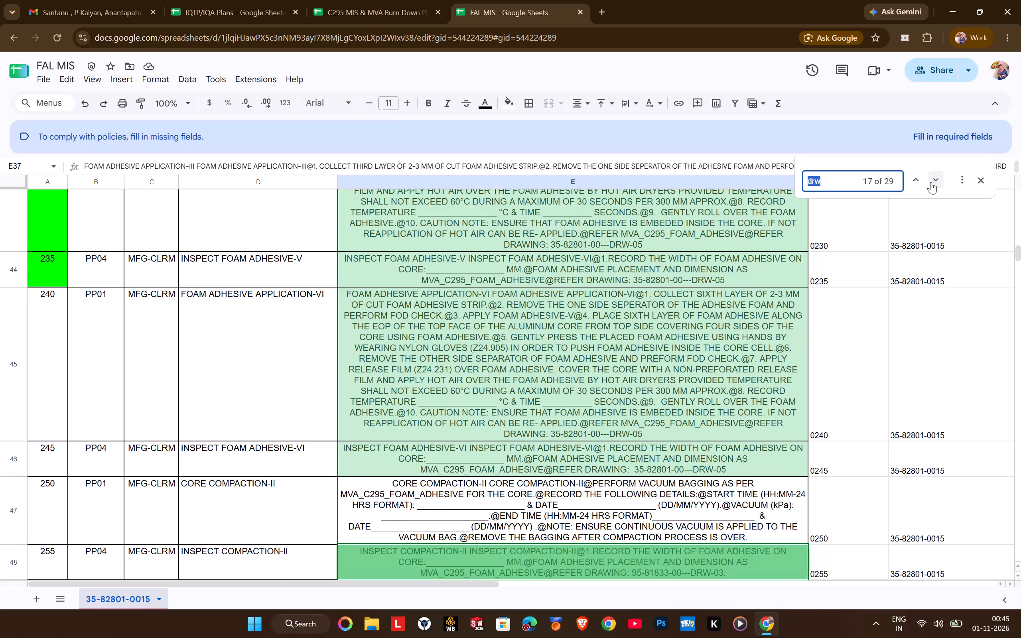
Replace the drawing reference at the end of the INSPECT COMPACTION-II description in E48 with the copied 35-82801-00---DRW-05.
double_click(676, 565)
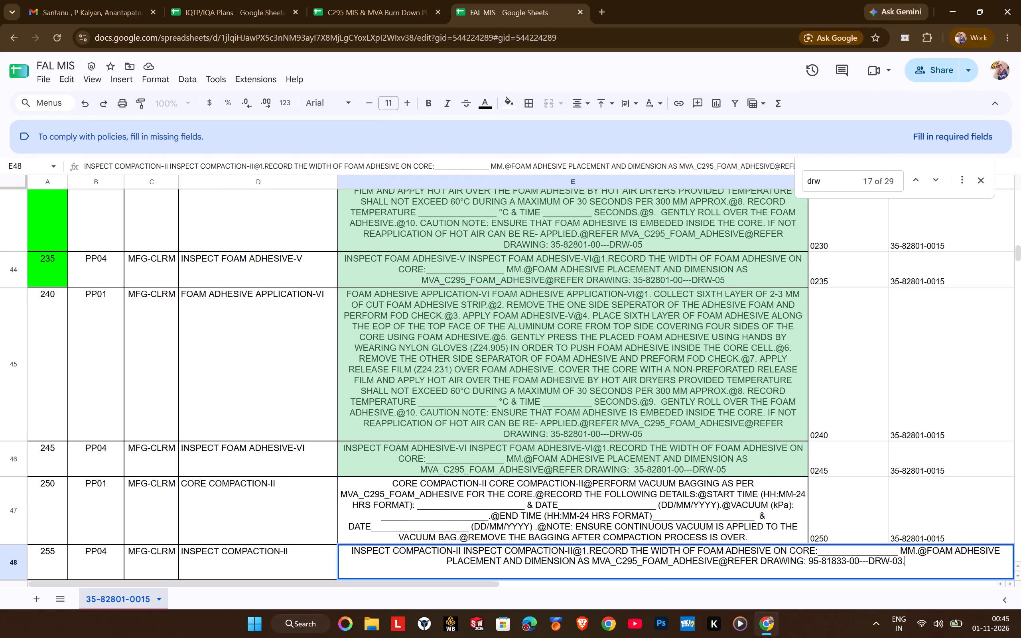
drag(907, 563, 808, 574)
key(ctrl+v)
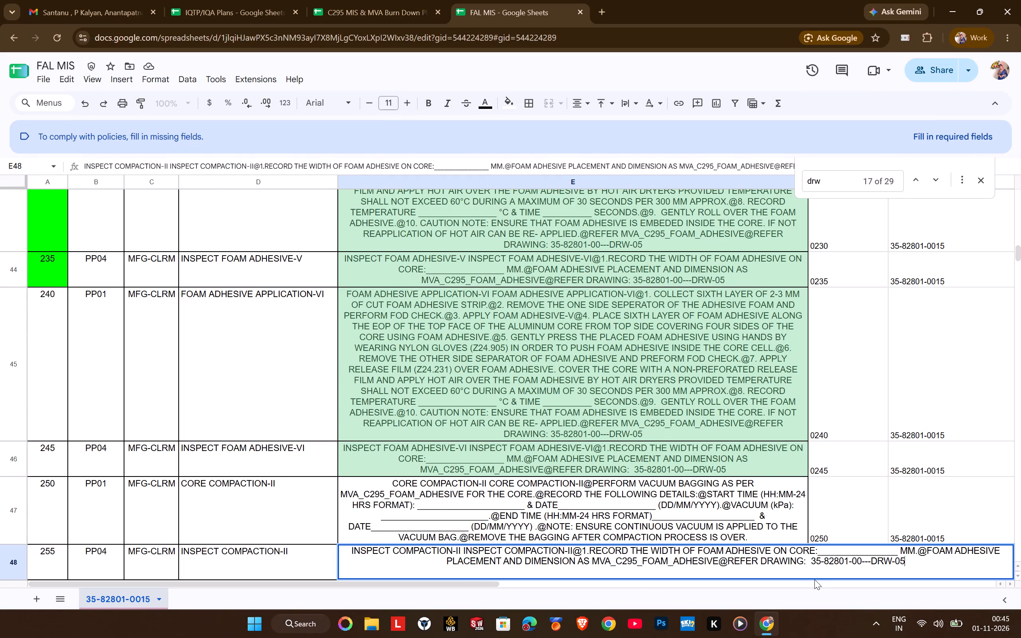
click(738, 462)
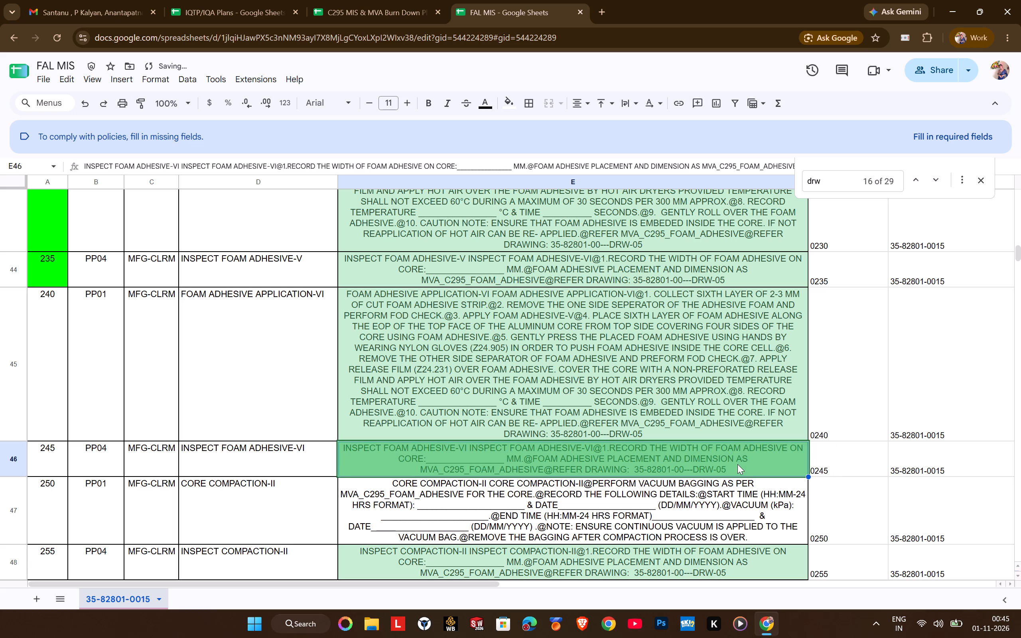
click(735, 550)
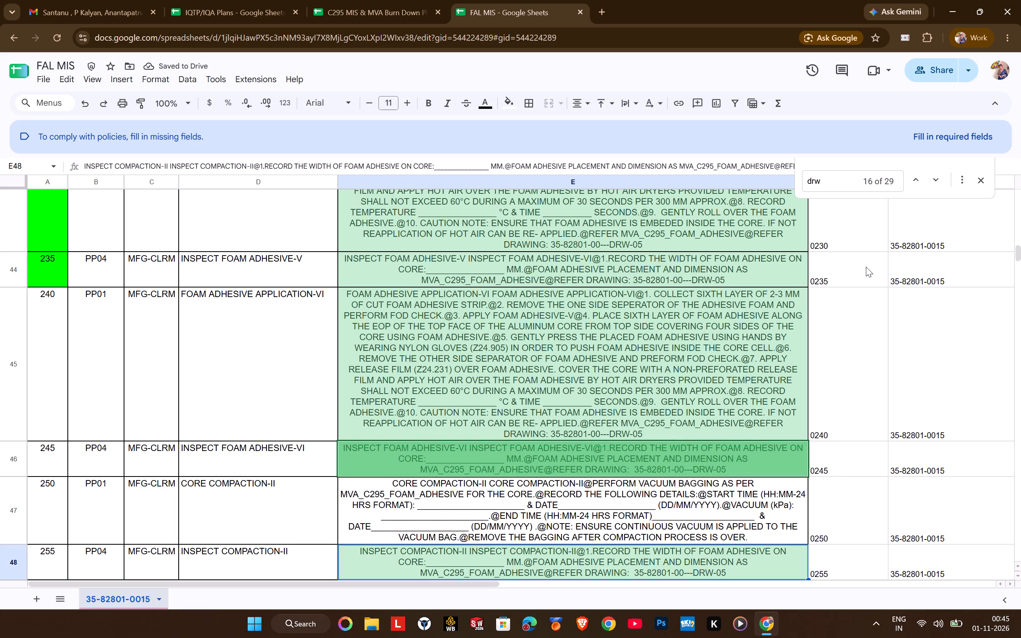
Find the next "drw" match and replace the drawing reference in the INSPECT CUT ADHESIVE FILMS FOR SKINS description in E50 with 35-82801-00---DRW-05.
click(941, 173)
click(940, 175)
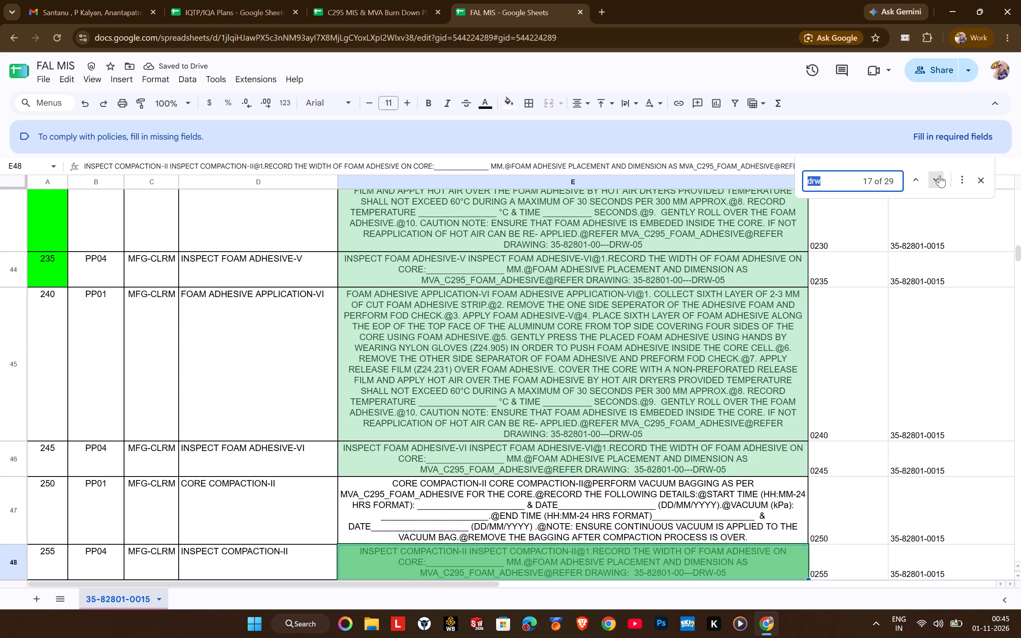
double_click(675, 575)
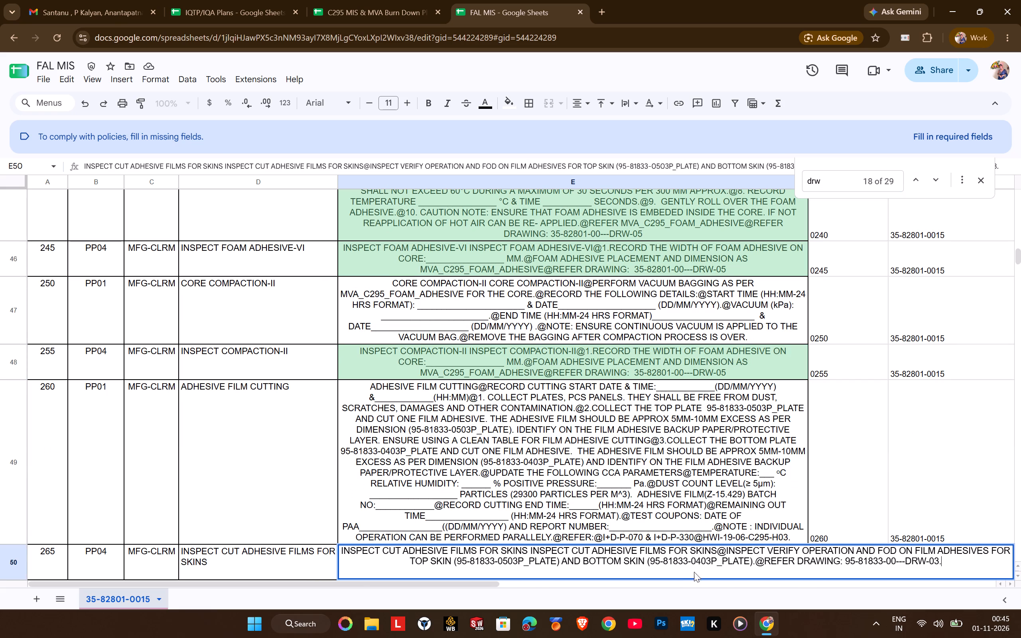
drag(950, 561, 821, 575)
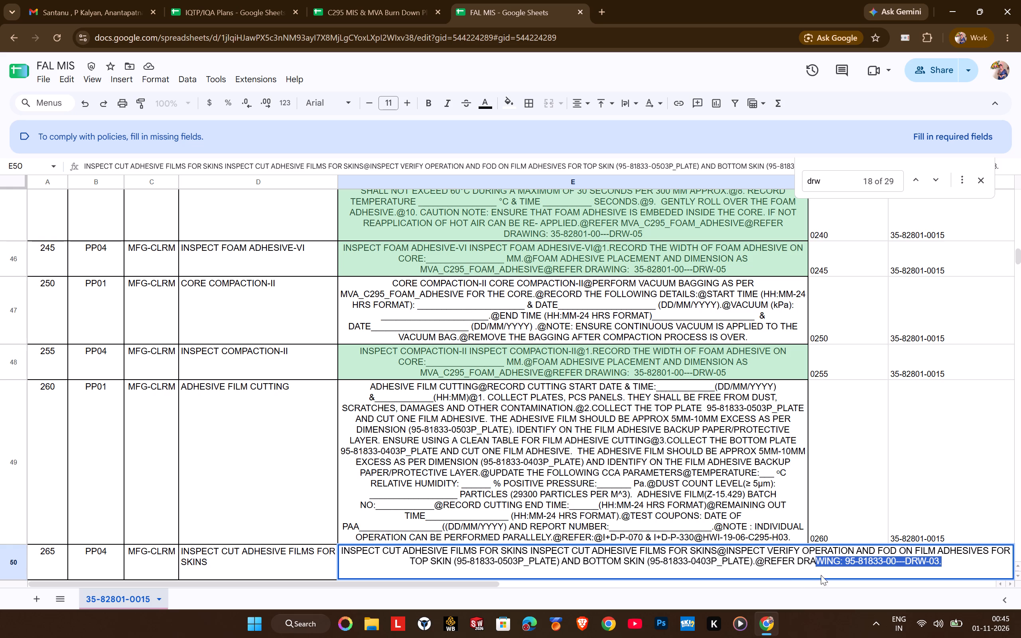
drag(821, 575, 844, 569)
key(ctrl+v)
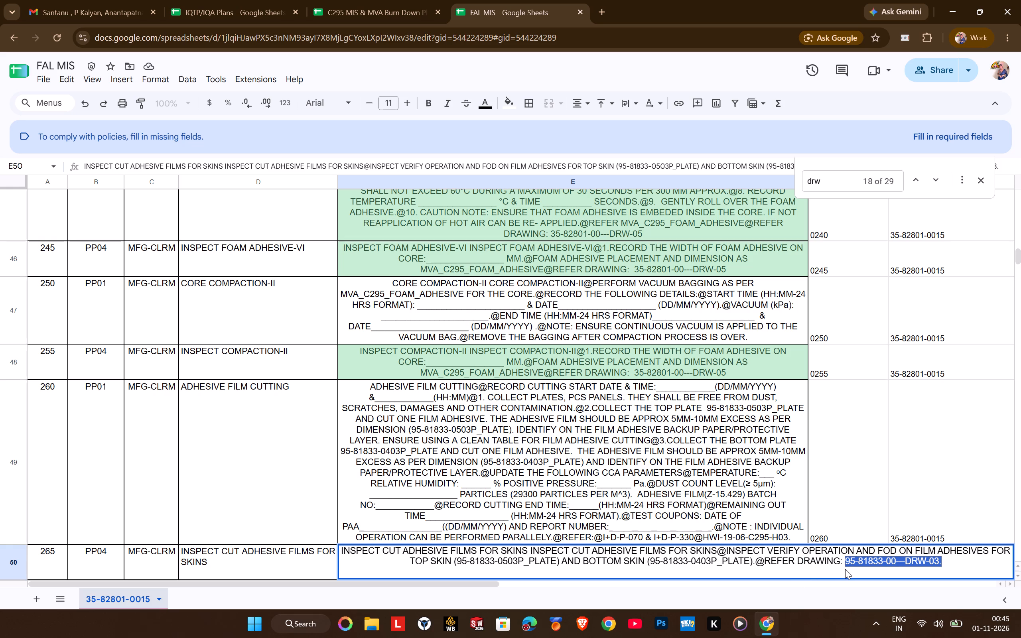
click(711, 477)
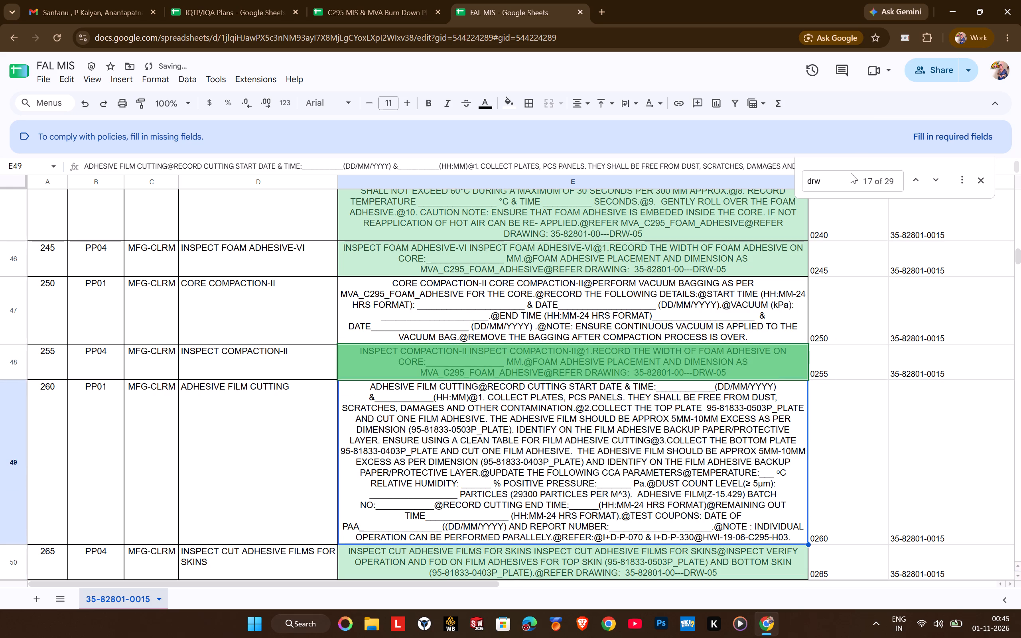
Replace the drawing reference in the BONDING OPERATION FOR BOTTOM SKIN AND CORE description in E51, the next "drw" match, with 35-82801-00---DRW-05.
click(932, 177)
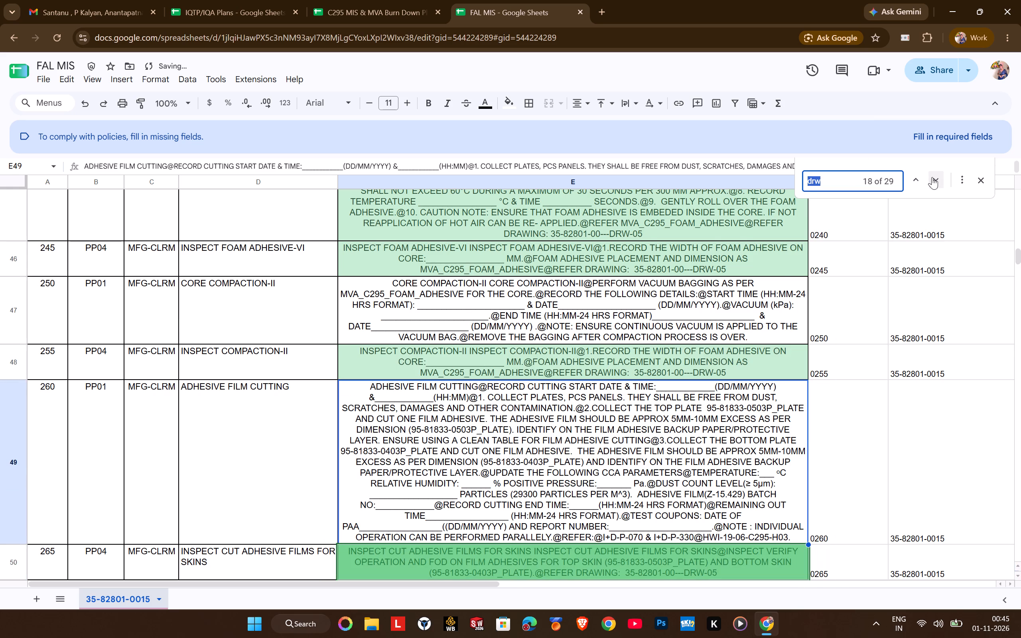
click(932, 177)
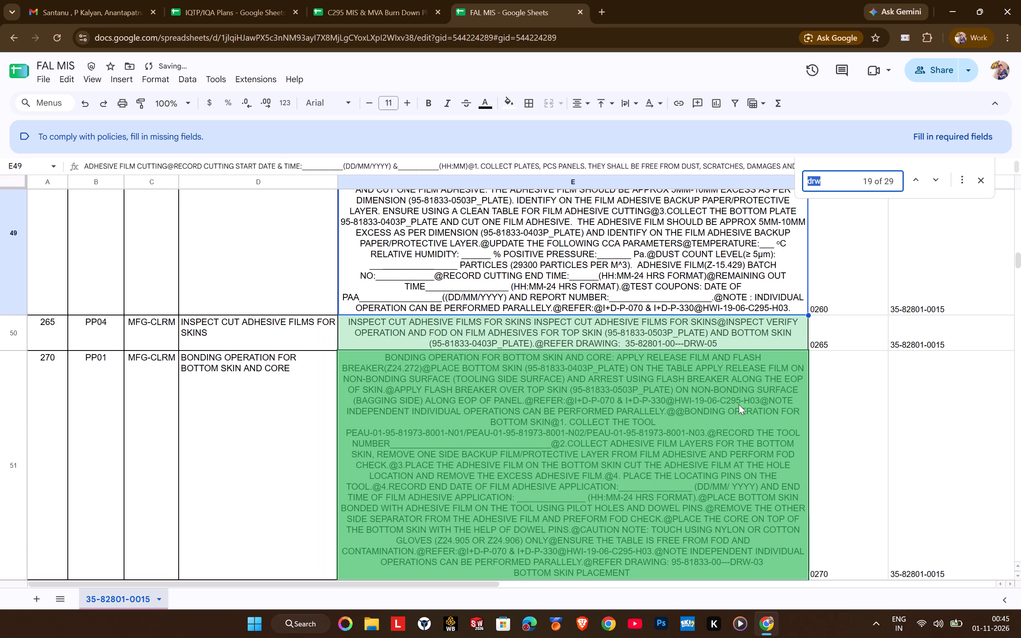
double_click(715, 551)
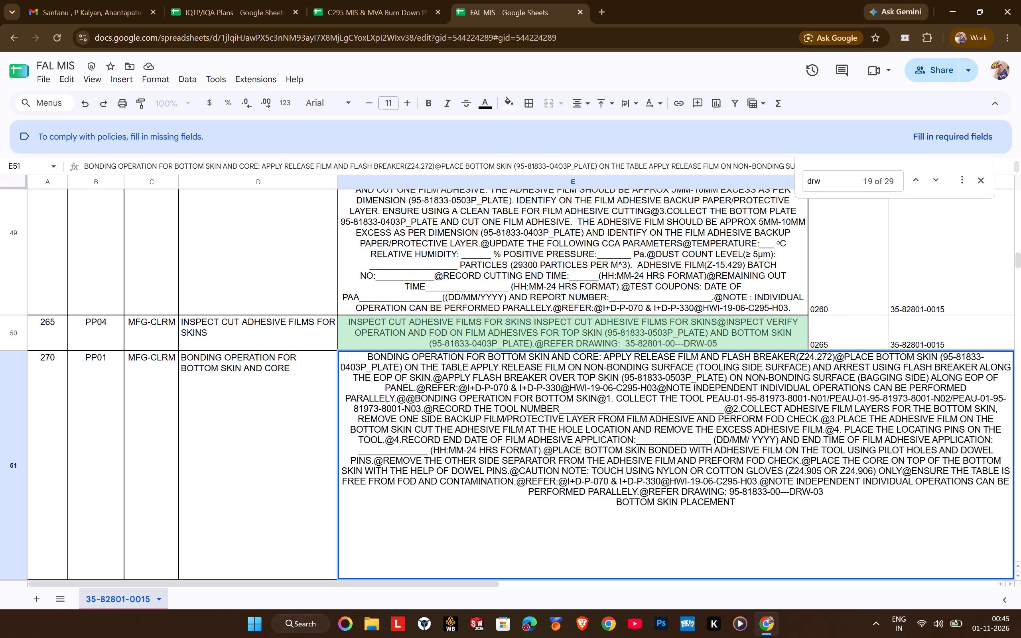
drag(835, 492, 730, 494)
key(ctrl+v)
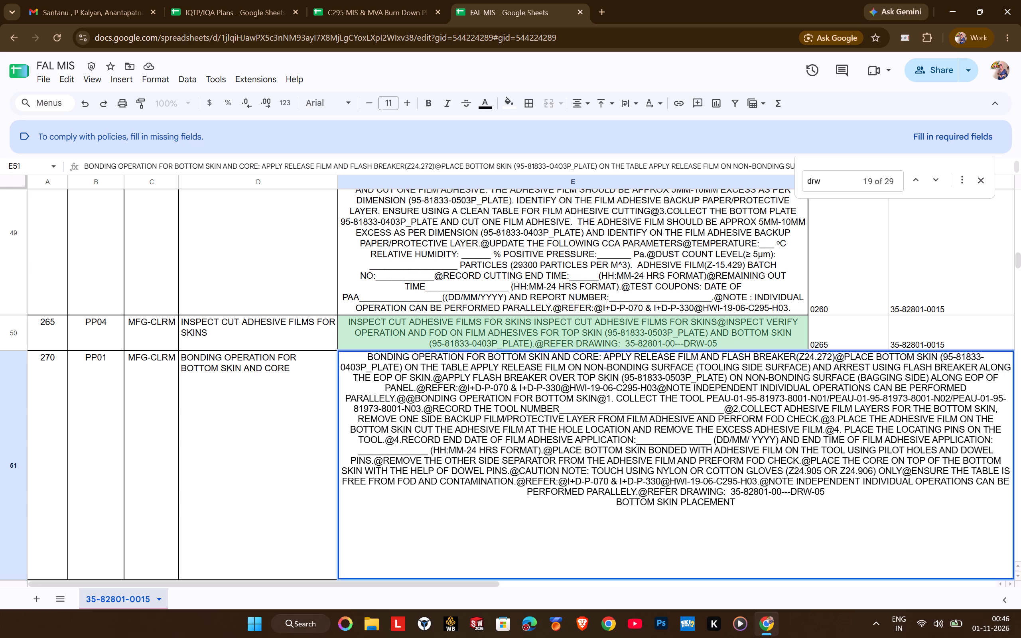
click(516, 323)
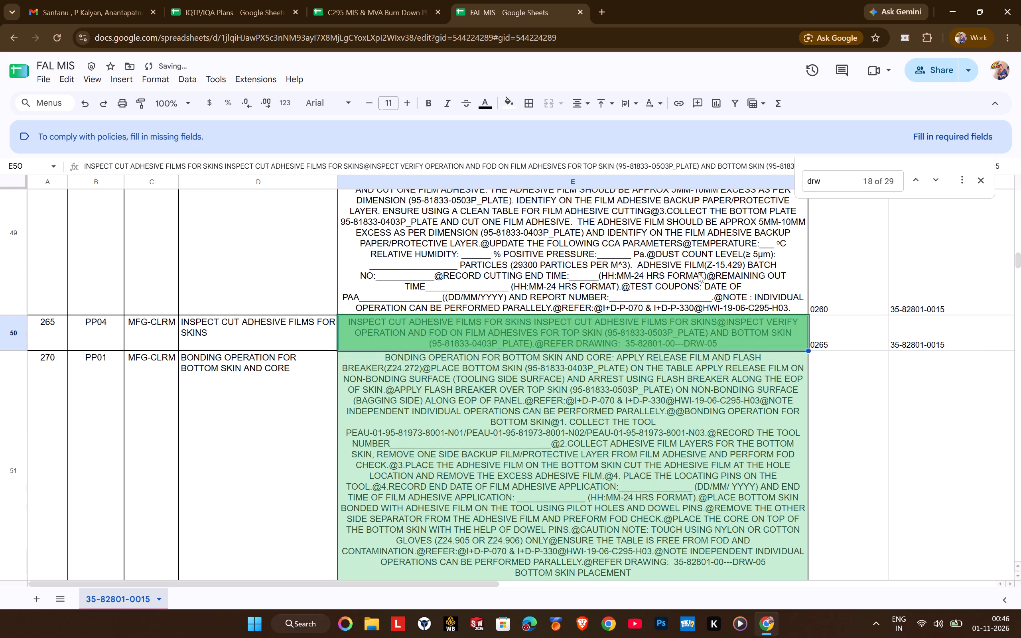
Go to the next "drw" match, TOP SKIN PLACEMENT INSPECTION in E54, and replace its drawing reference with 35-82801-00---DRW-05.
click(929, 182)
click(934, 181)
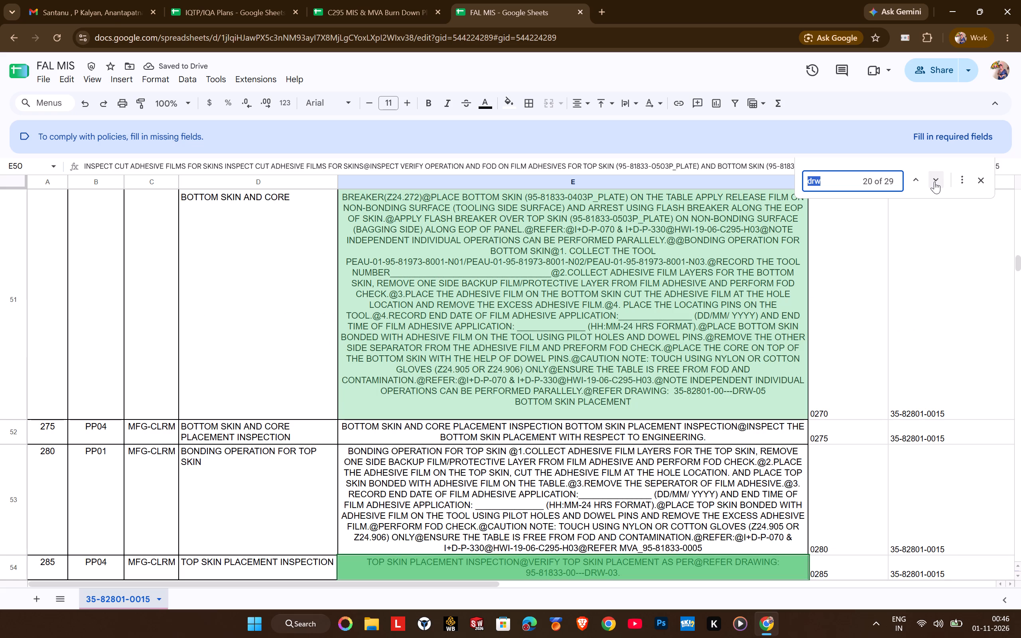
double_click(587, 571)
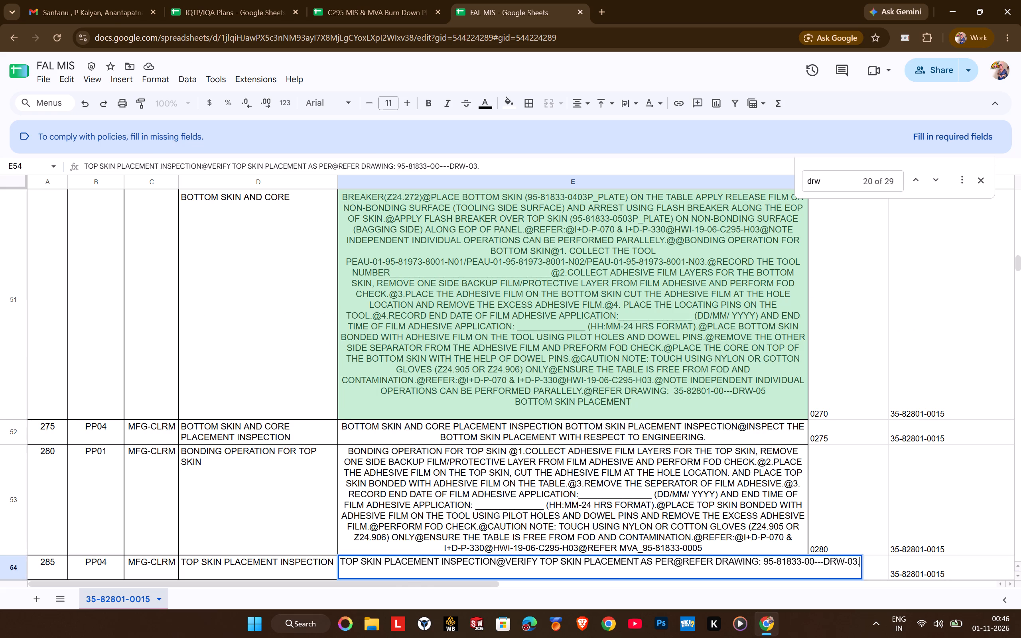
drag(856, 559, 765, 569)
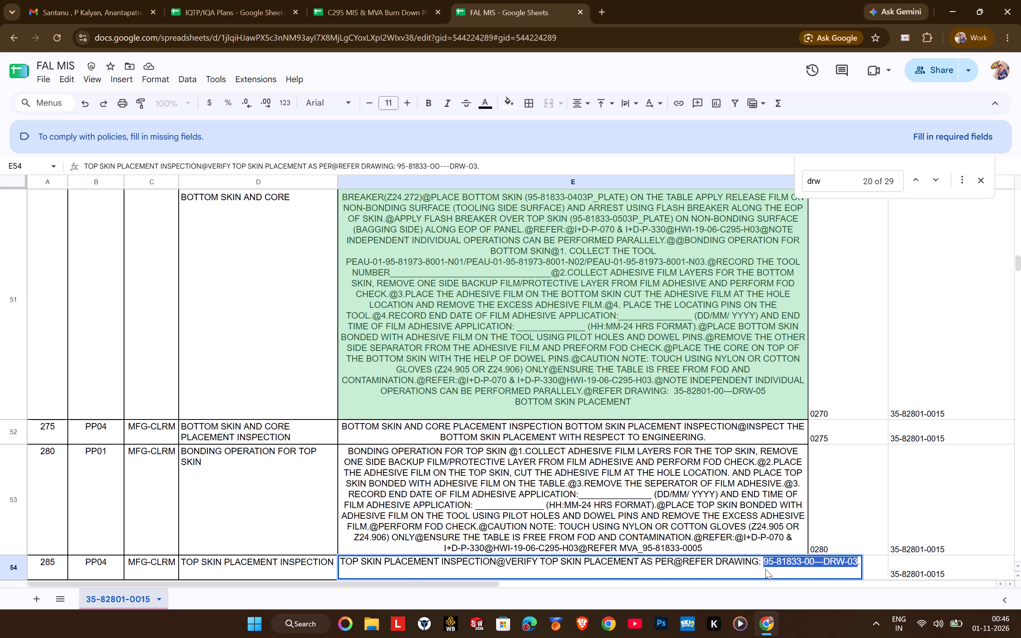
drag(765, 569, 765, 569)
key(ctrl+v)
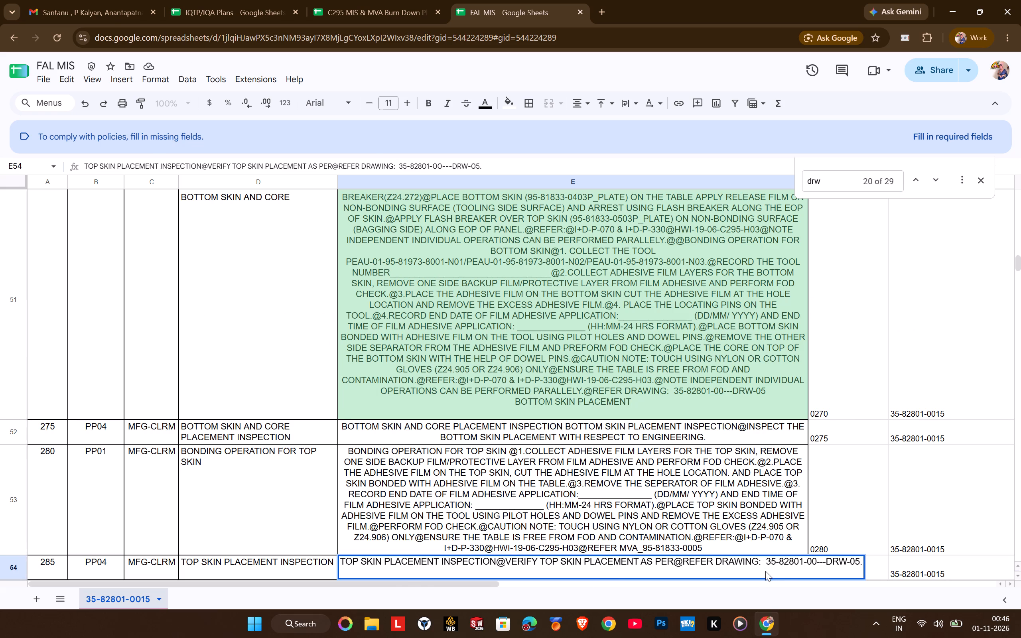
click(664, 403)
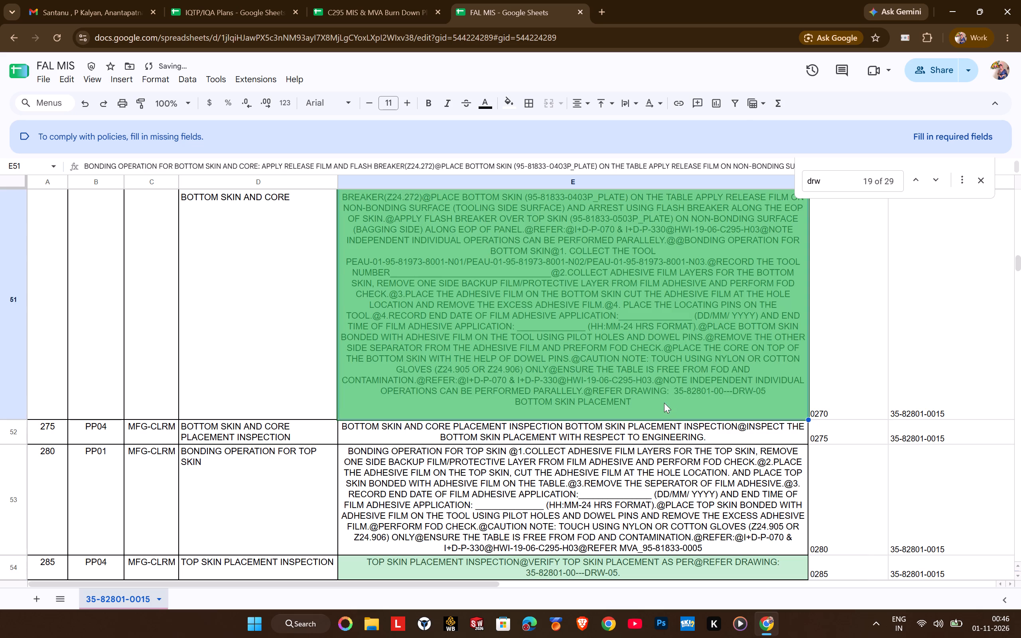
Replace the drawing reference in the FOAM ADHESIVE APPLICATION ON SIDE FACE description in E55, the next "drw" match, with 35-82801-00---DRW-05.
click(930, 180)
click(936, 180)
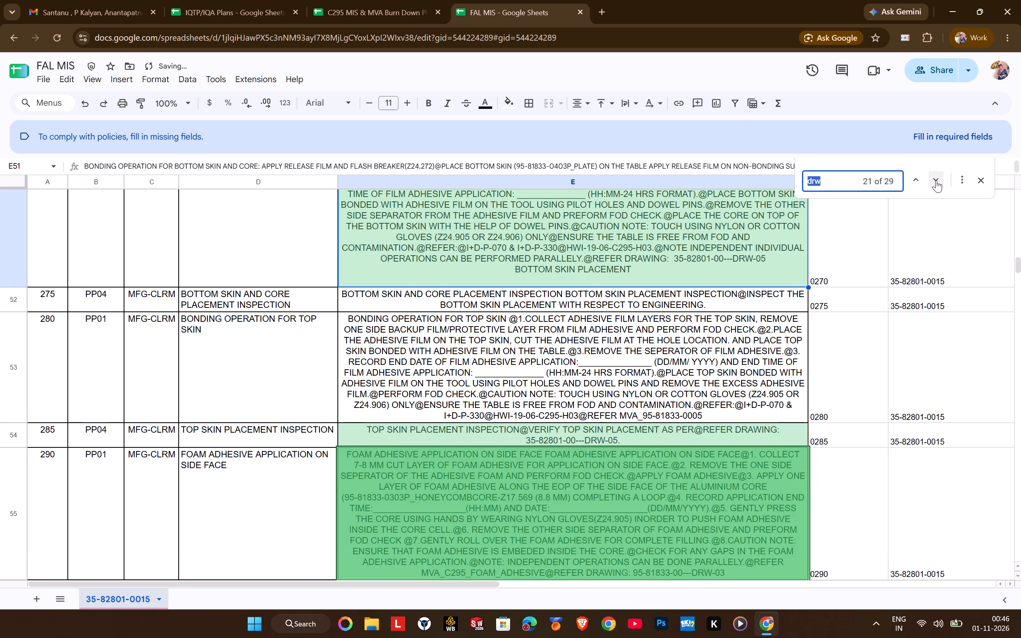
double_click(713, 530)
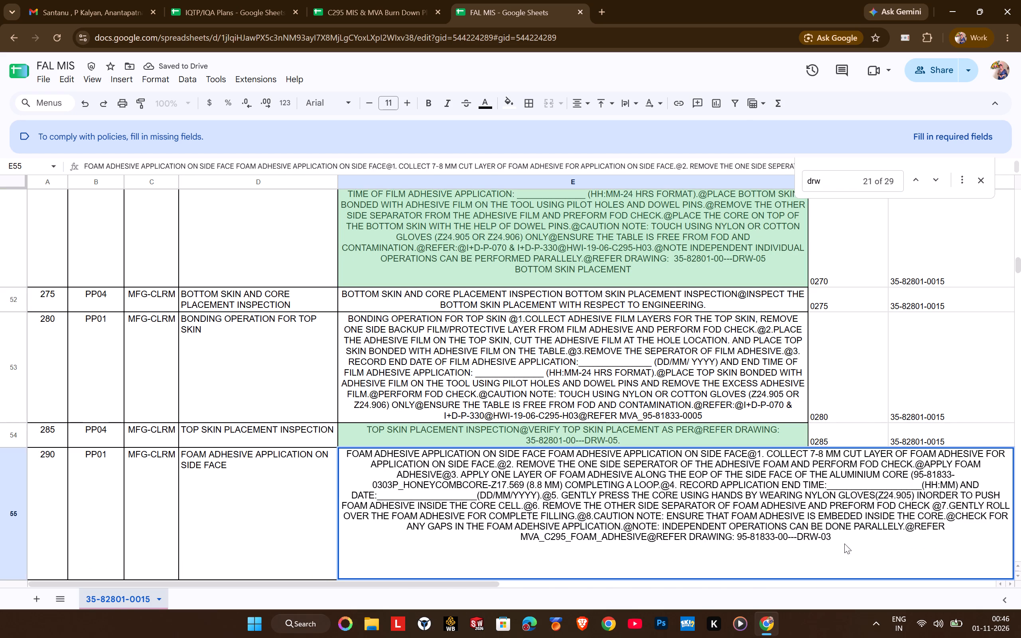
drag(839, 536, 741, 549)
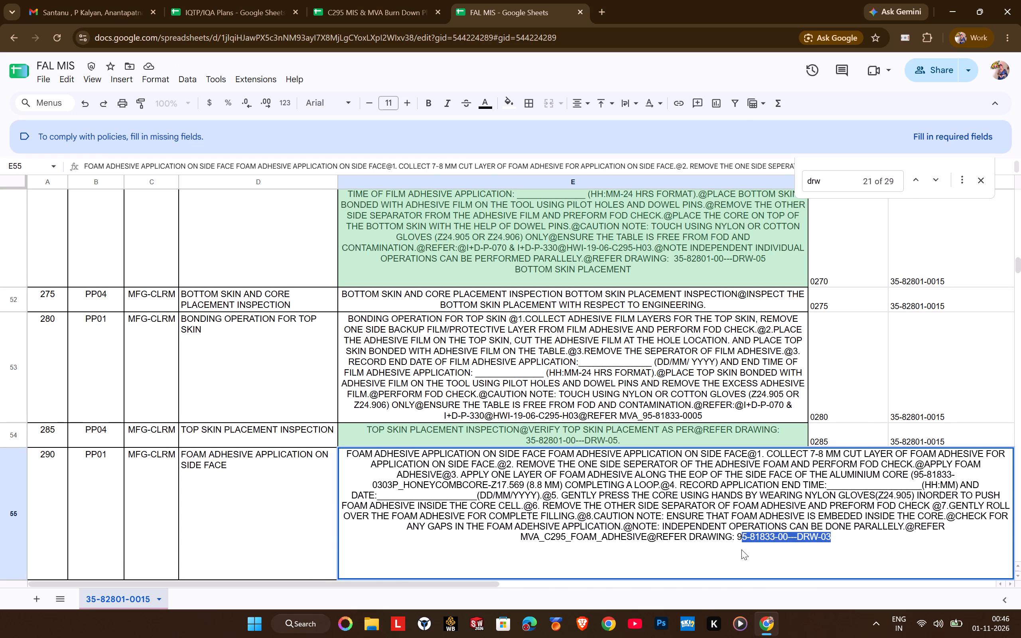
drag(741, 549, 737, 554)
key(ctrl+v)
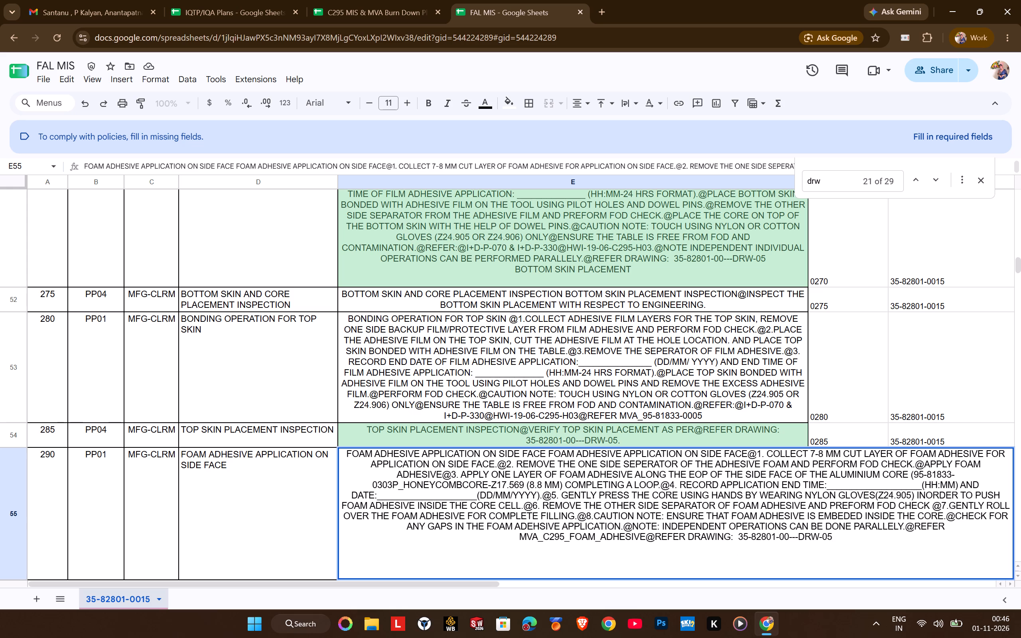
click(708, 429)
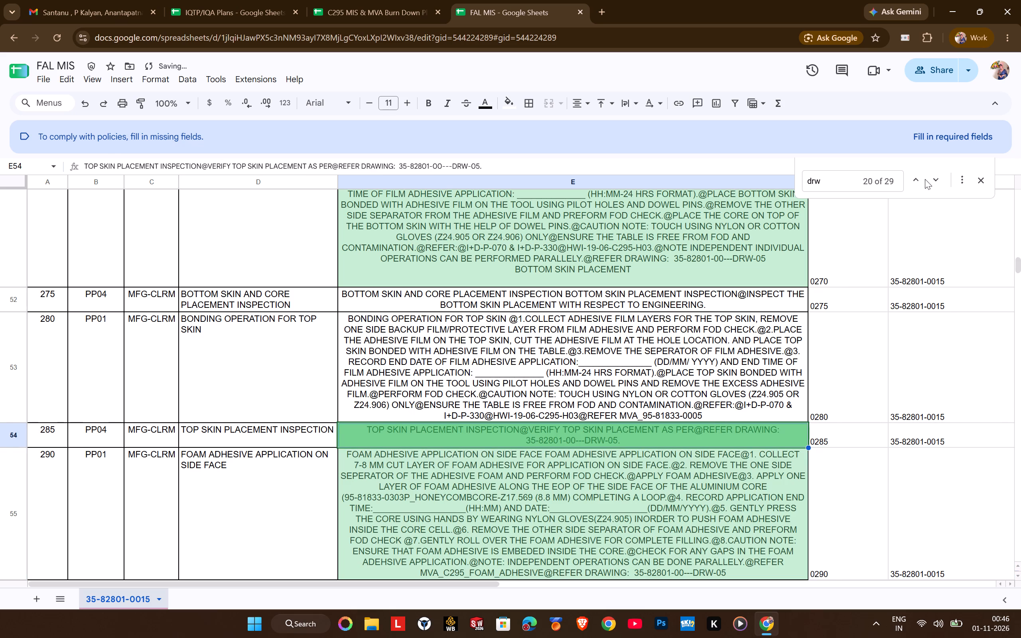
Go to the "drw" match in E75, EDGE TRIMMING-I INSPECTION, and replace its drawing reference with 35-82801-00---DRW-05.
double_click(930, 176)
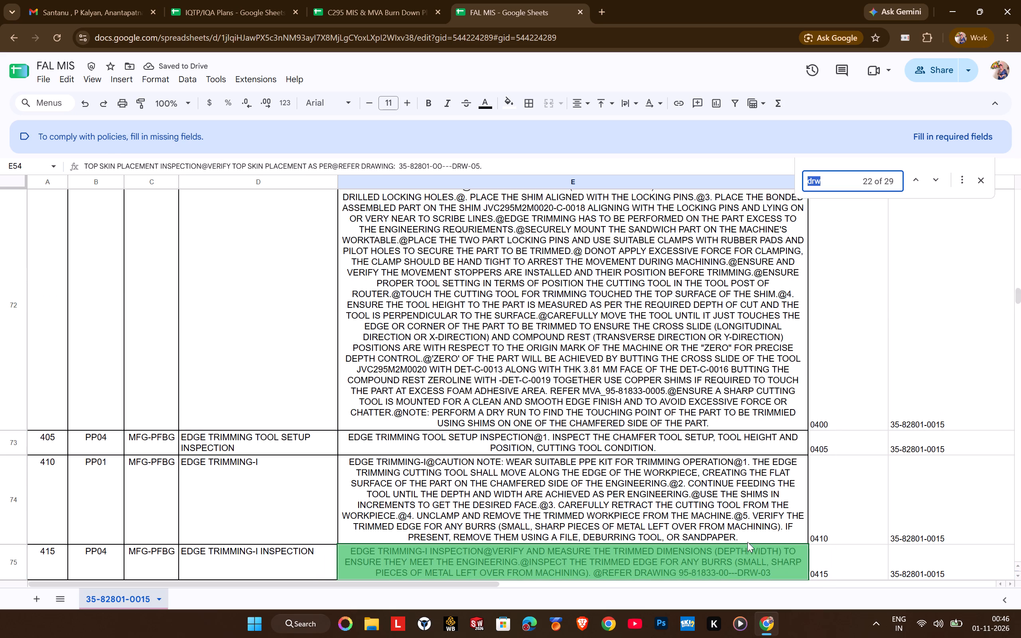
double_click(755, 575)
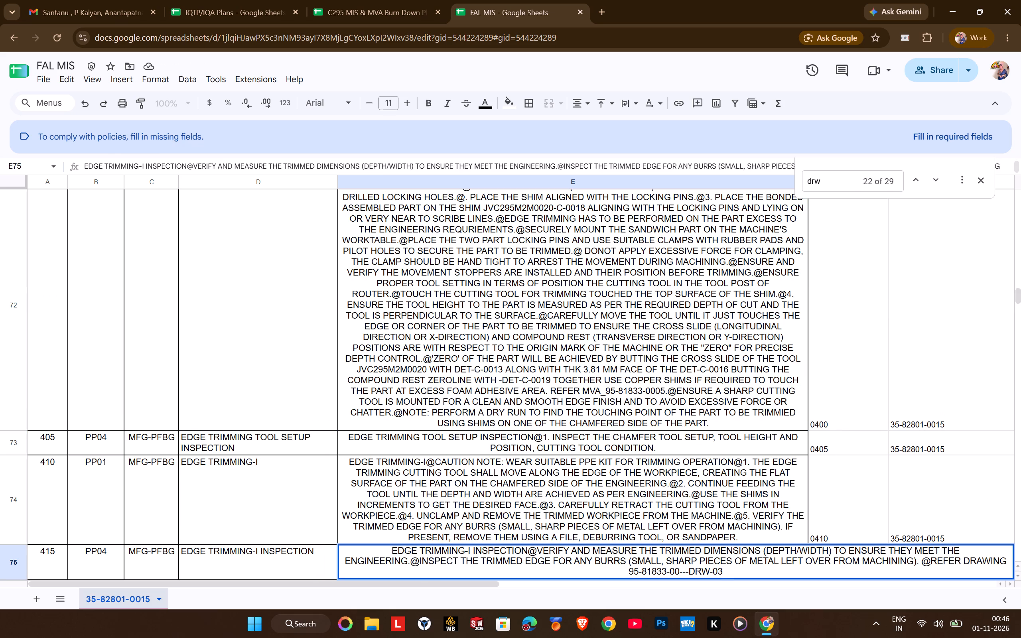
drag(734, 575, 627, 575)
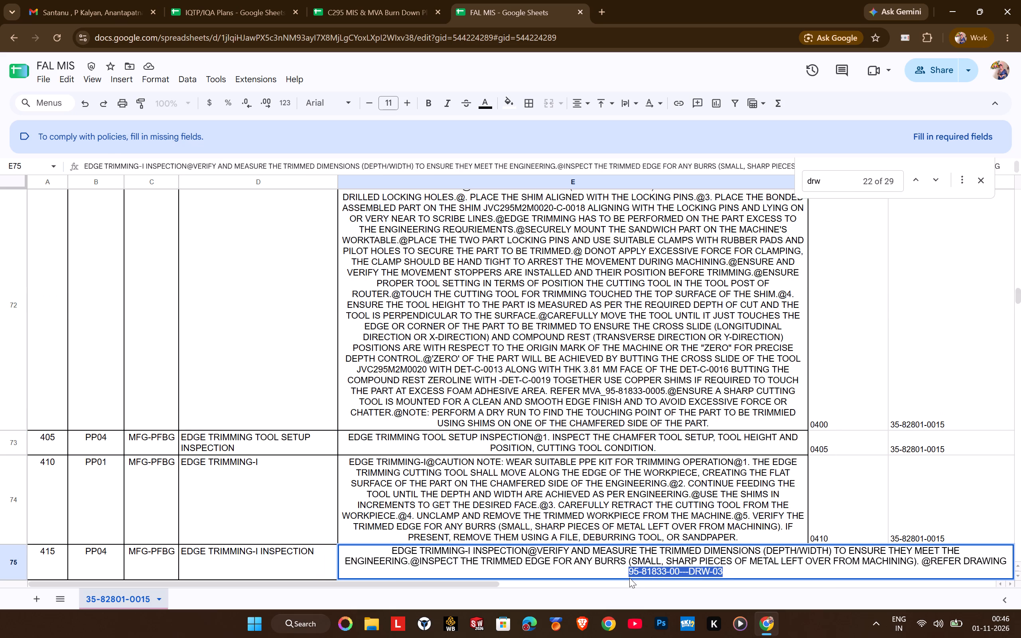
key(ctrl+v)
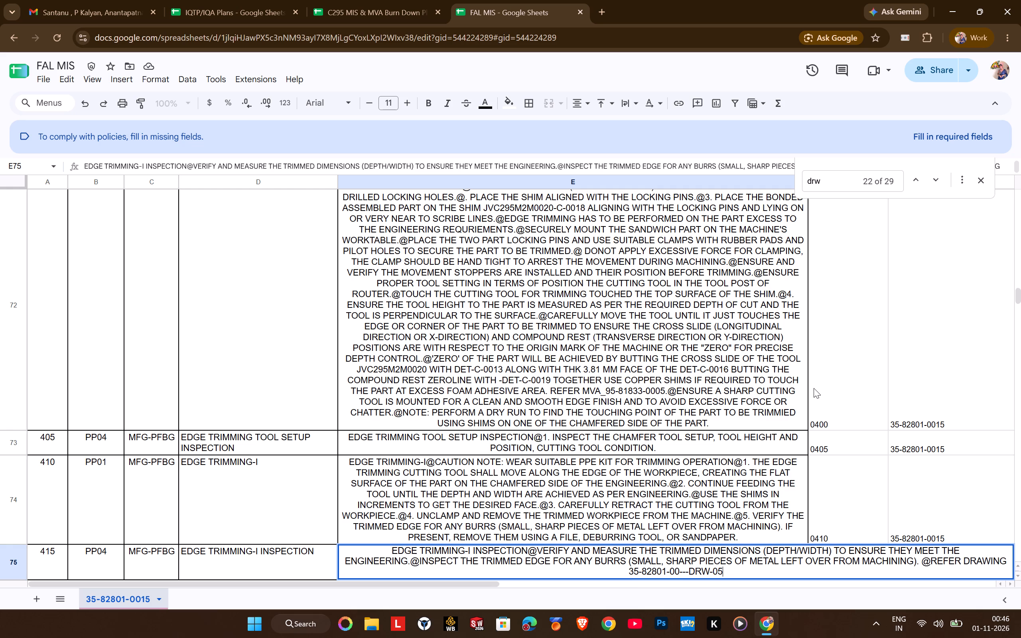
click(843, 277)
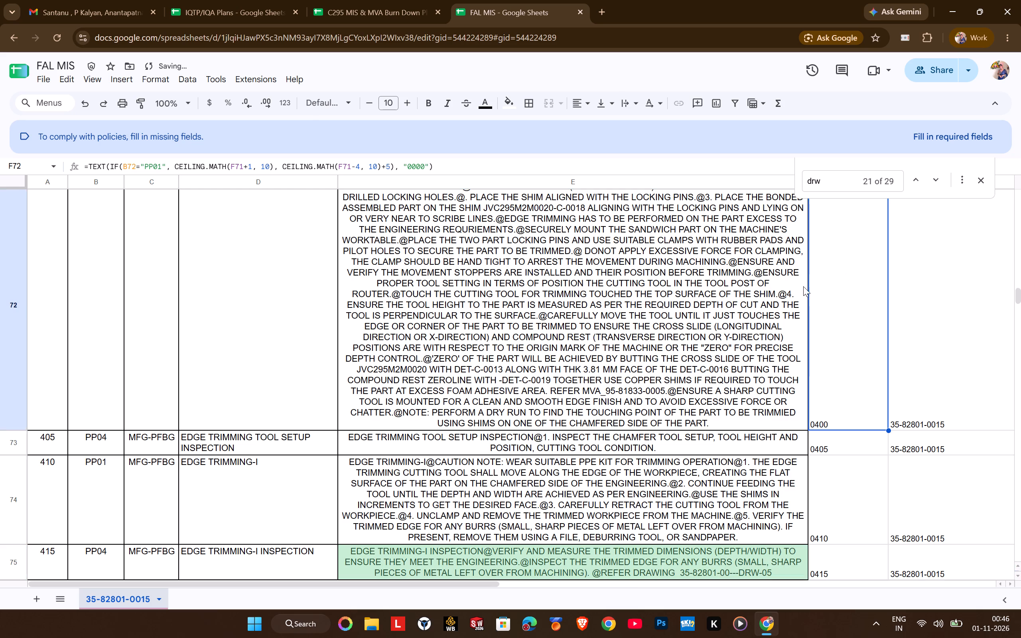
click(714, 547)
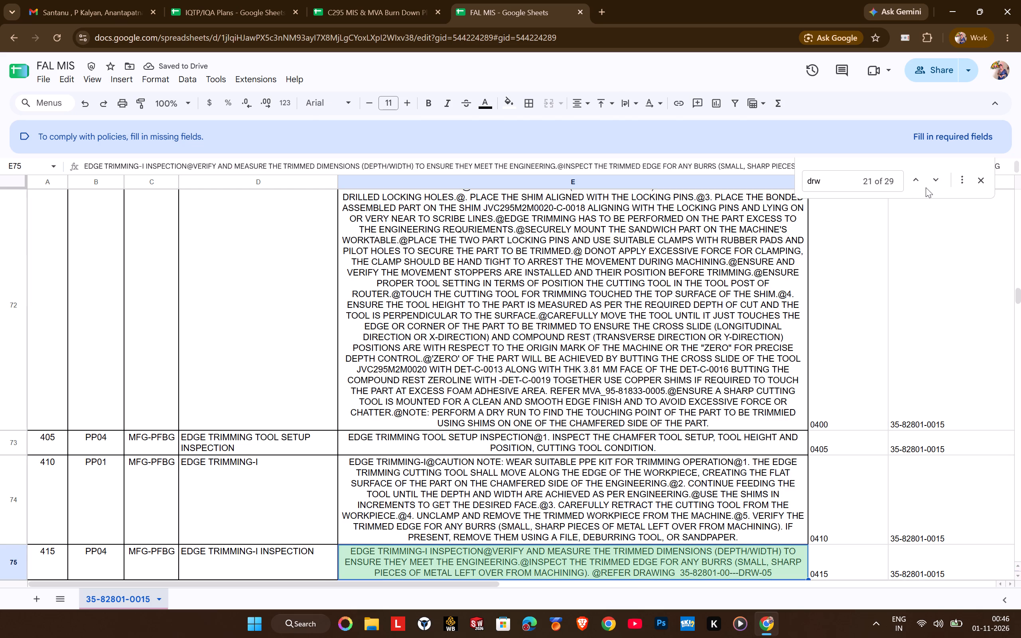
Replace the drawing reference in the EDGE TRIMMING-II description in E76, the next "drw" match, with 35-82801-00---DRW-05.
click(940, 180)
click(940, 180)
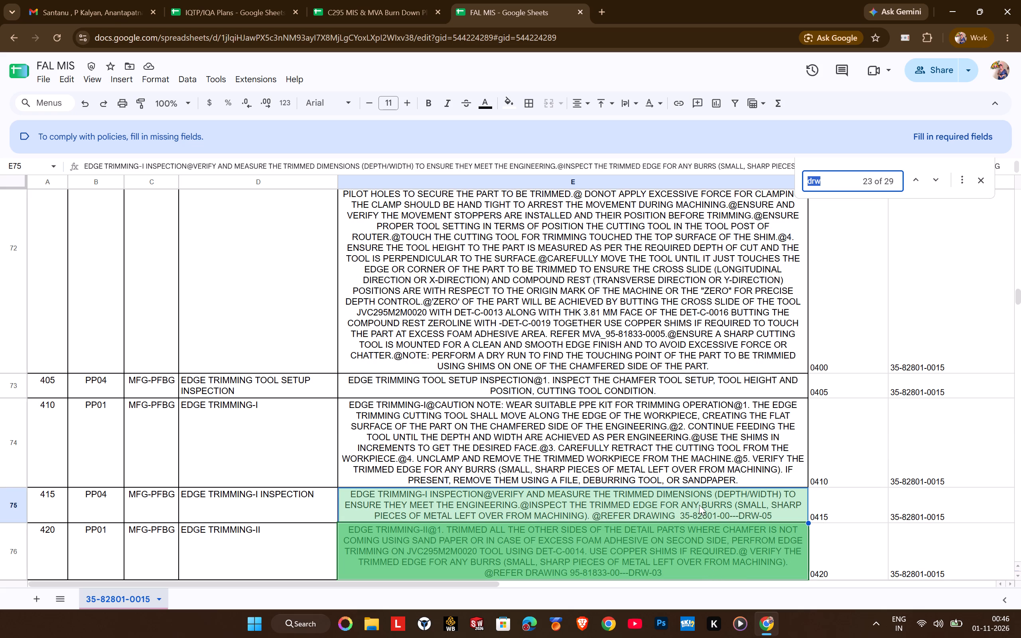
double_click(672, 556)
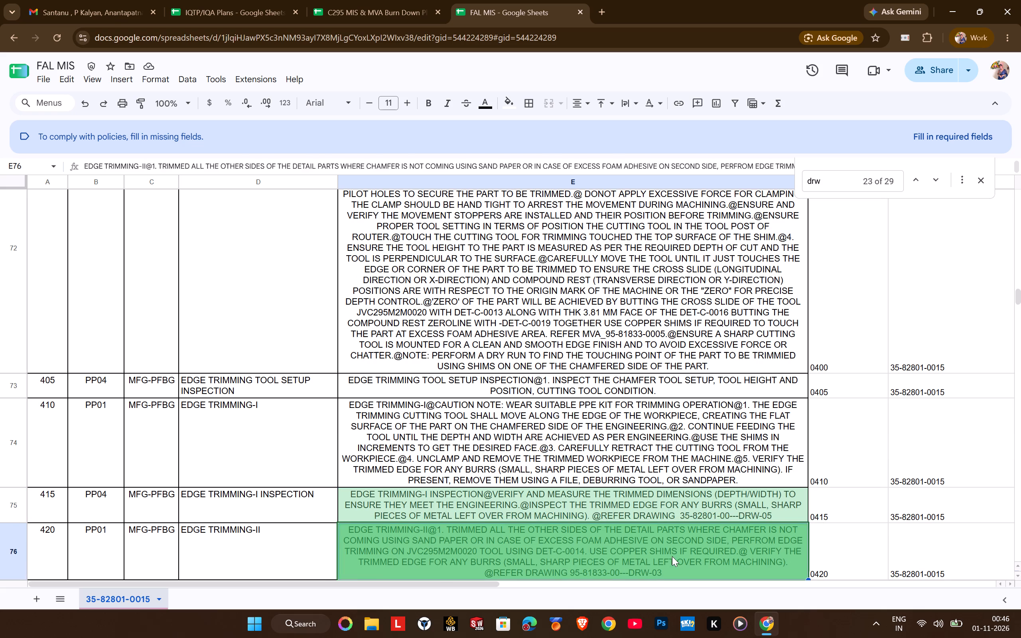
drag(723, 559, 885, 563)
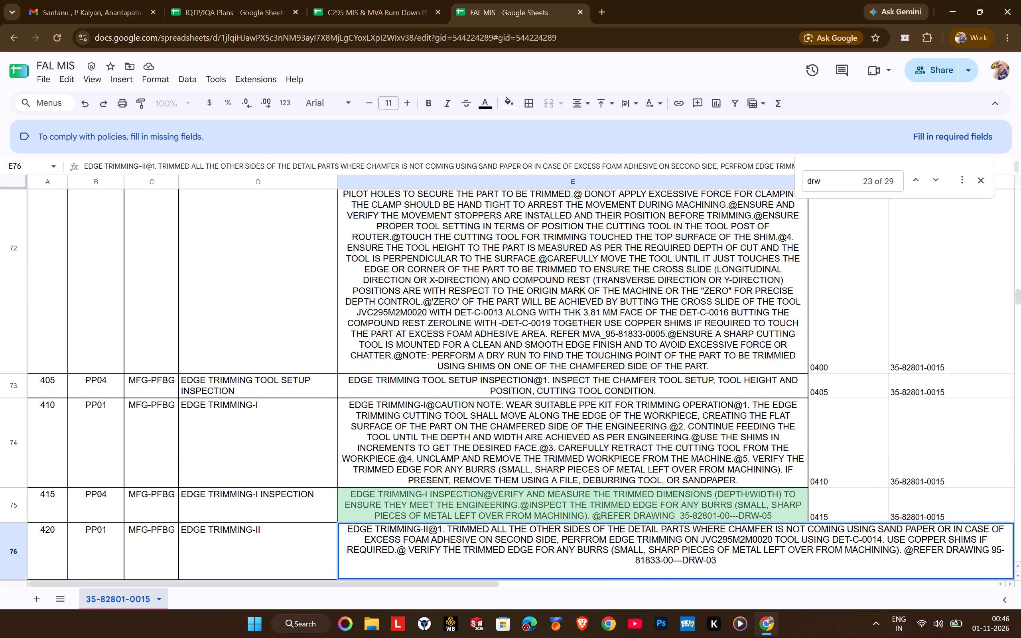
drag(885, 563, 991, 553)
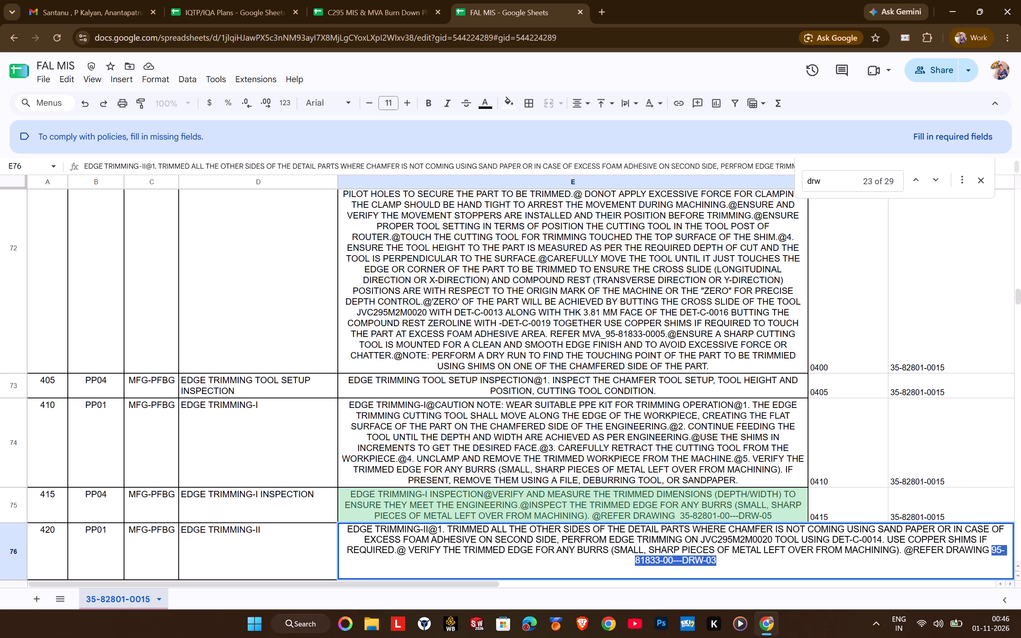
key(ctrl+v)
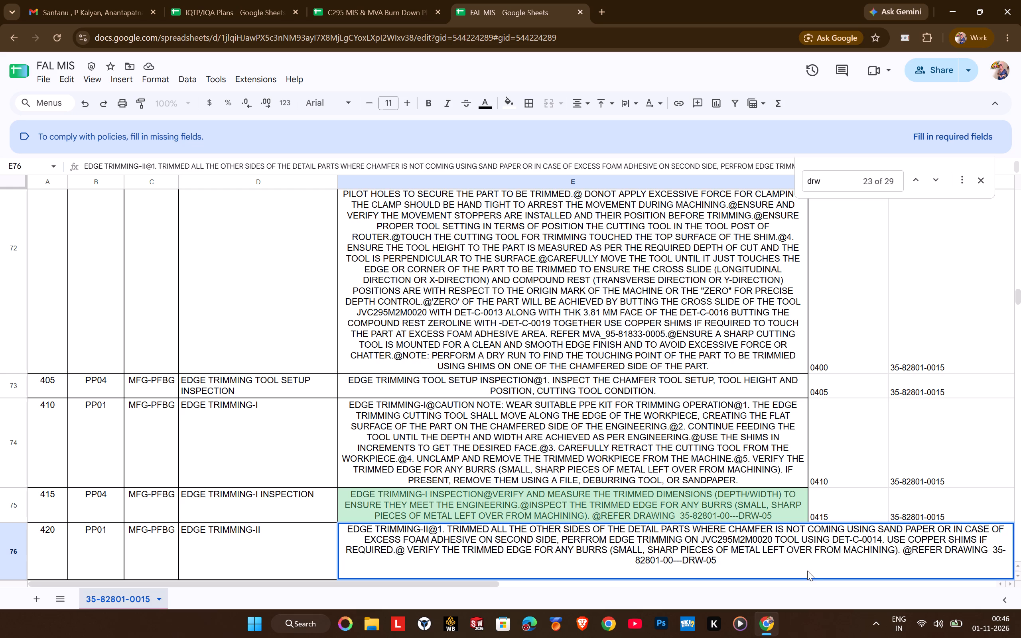
click(725, 561)
click(757, 256)
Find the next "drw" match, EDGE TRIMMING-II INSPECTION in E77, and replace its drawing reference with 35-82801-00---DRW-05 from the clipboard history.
click(930, 179)
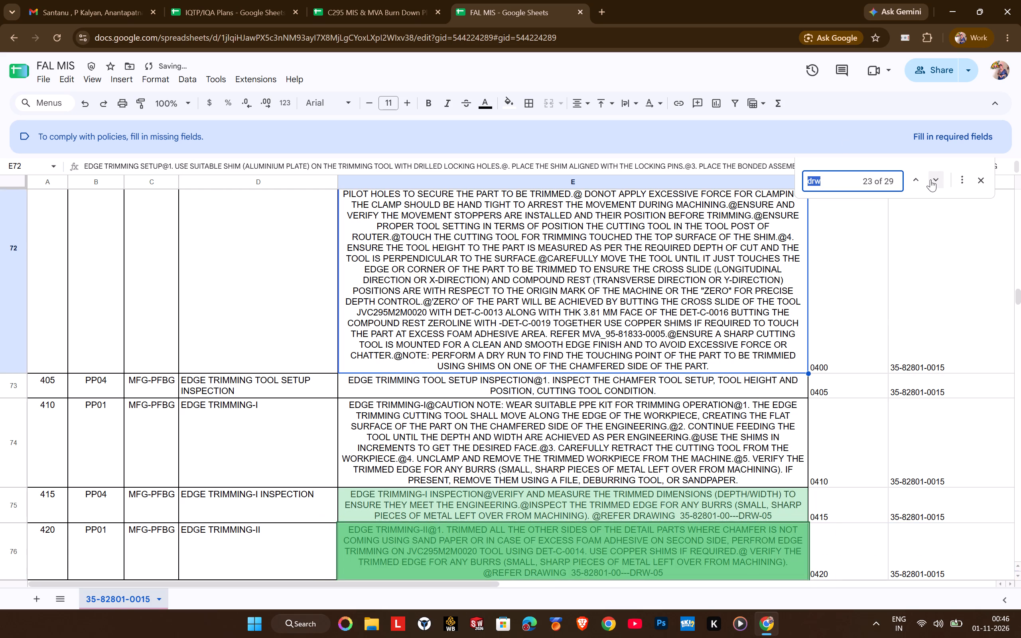
click(930, 179)
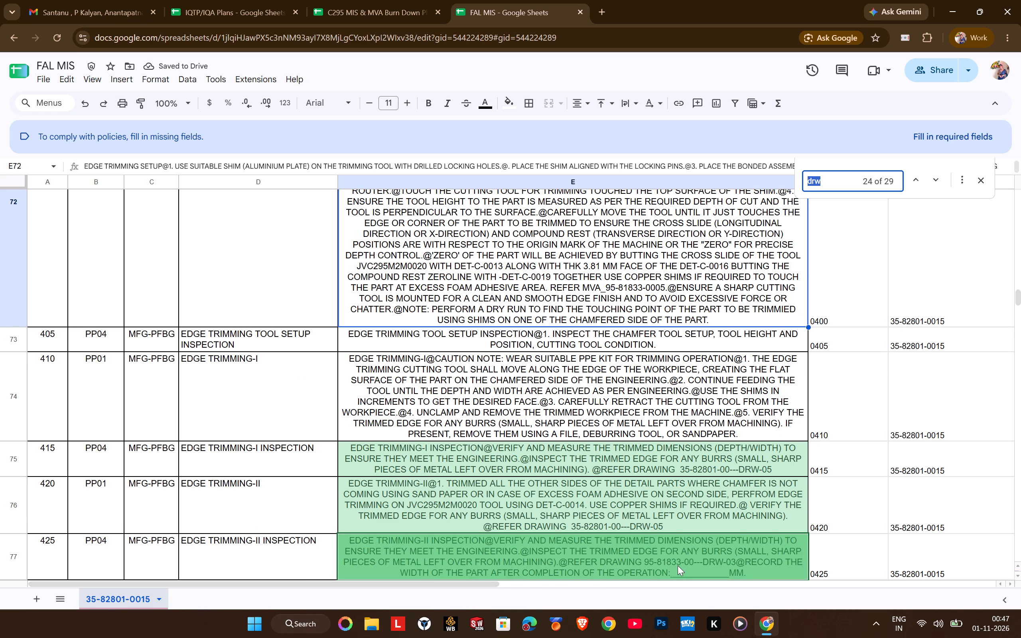
double_click(678, 565)
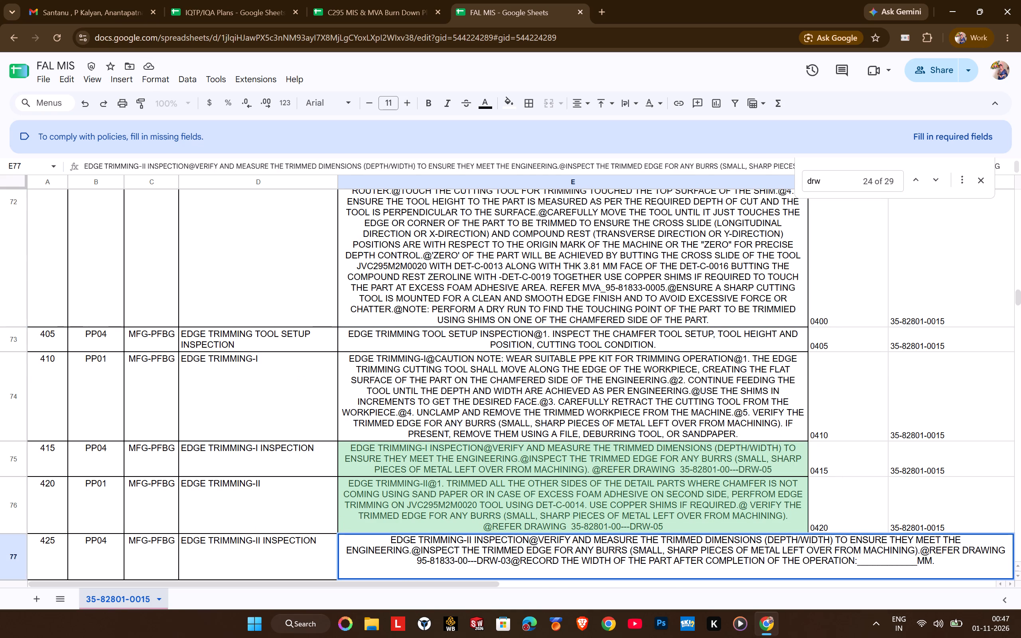
drag(509, 559, 446, 558)
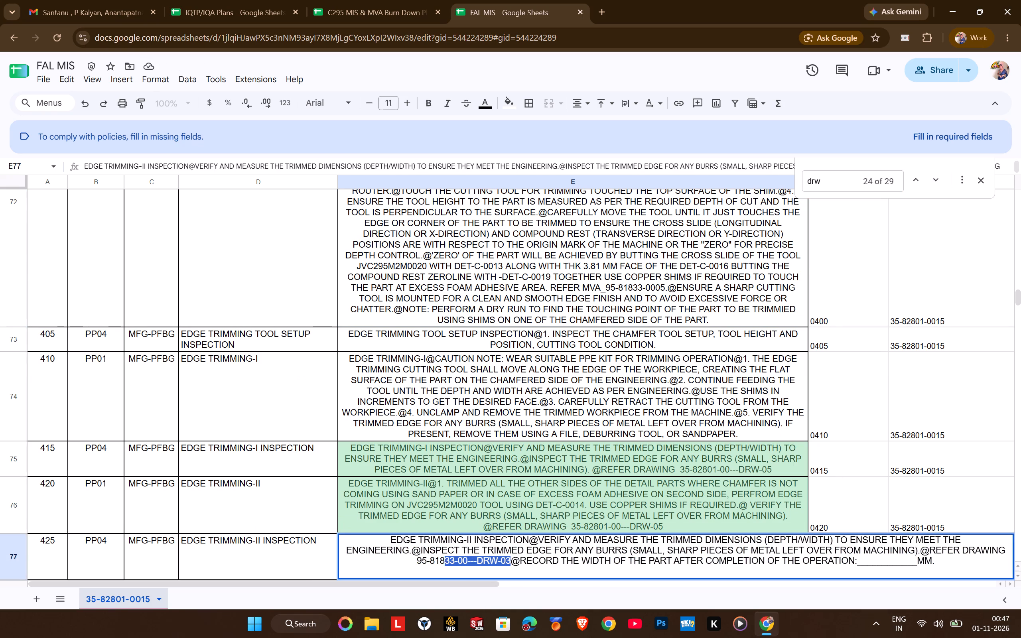
drag(446, 558, 417, 558)
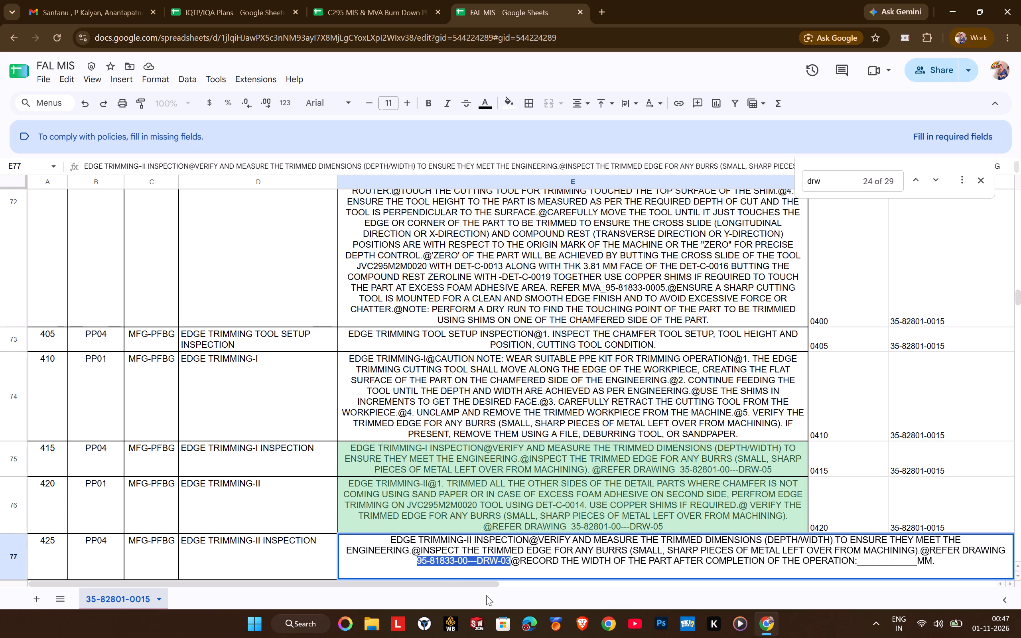
key(ctrl+x)
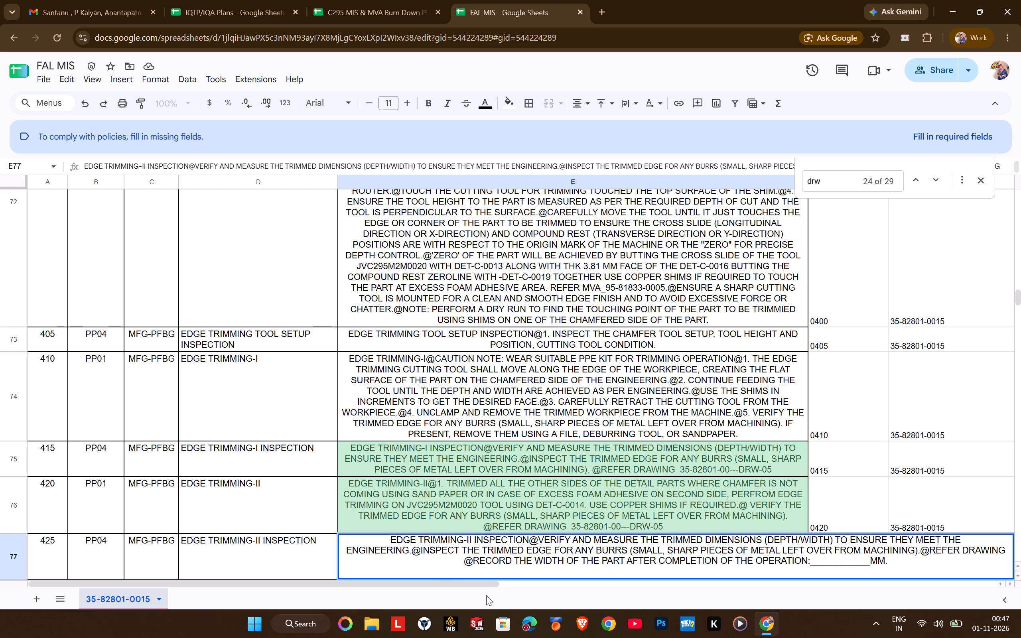
key(super+v)
key(Down)
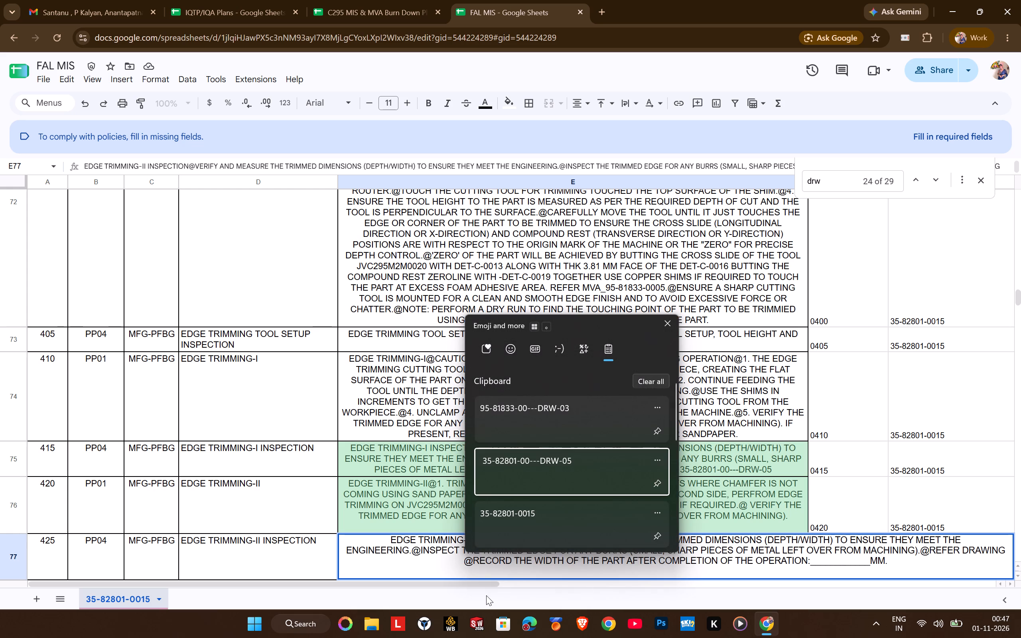
key(Return)
key(ctrl+v)
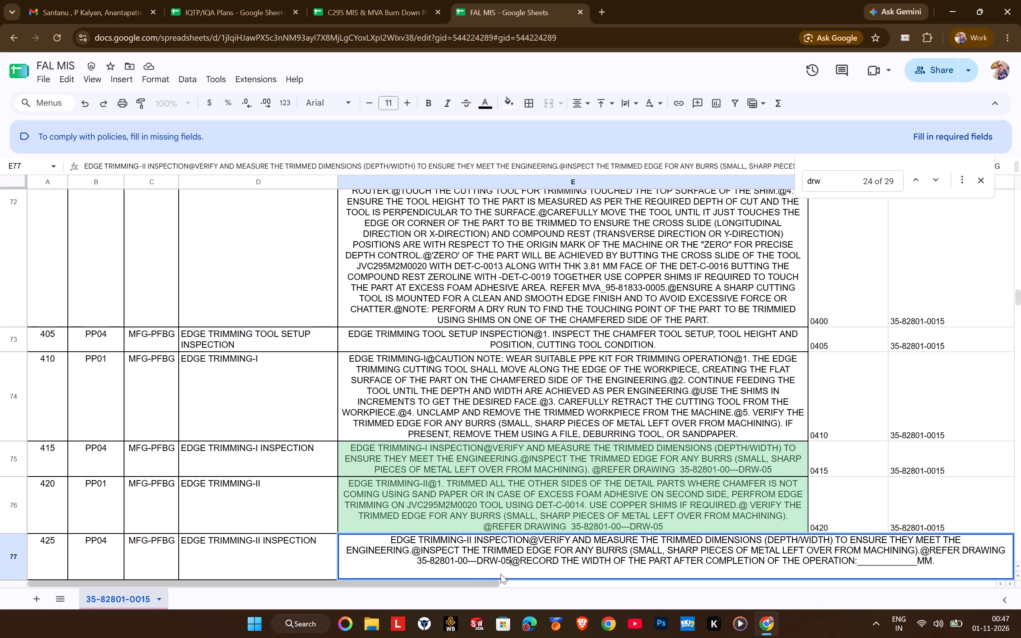
click(658, 408)
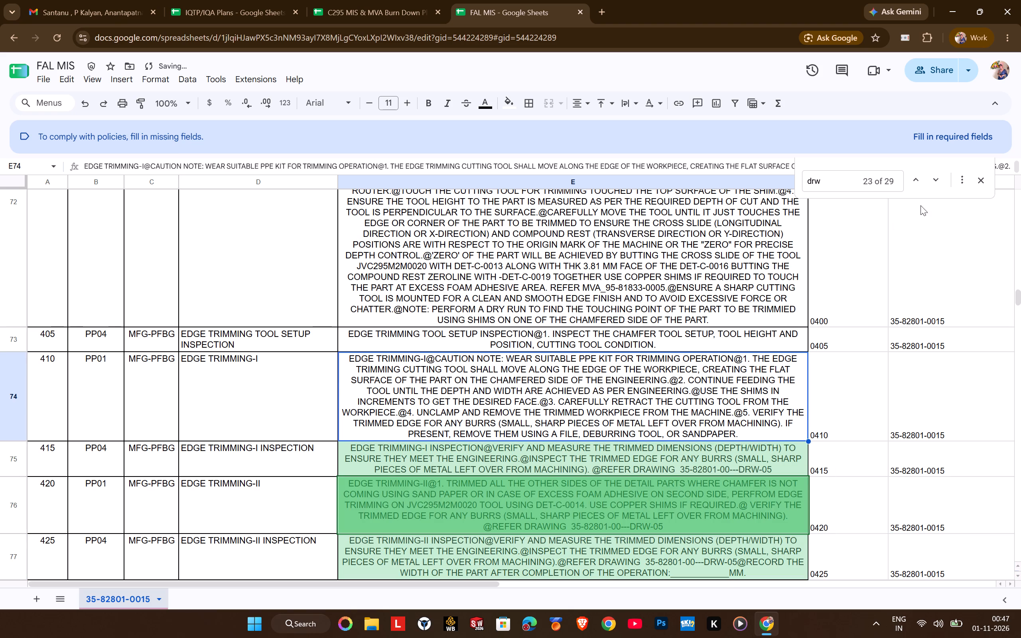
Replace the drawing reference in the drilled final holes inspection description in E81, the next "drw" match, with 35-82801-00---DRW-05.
double_click(930, 181)
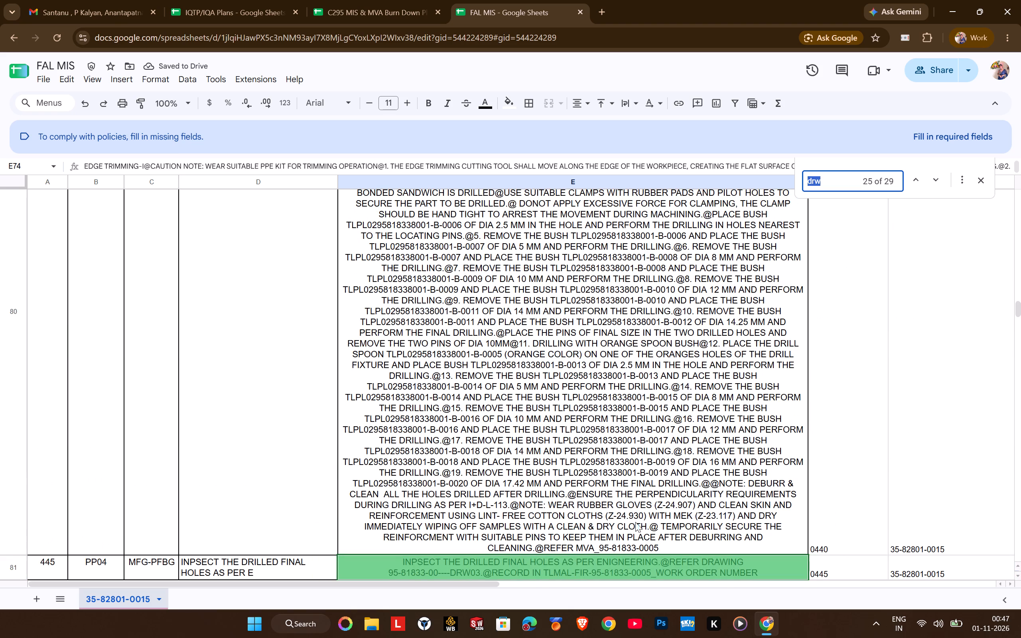
double_click(461, 567)
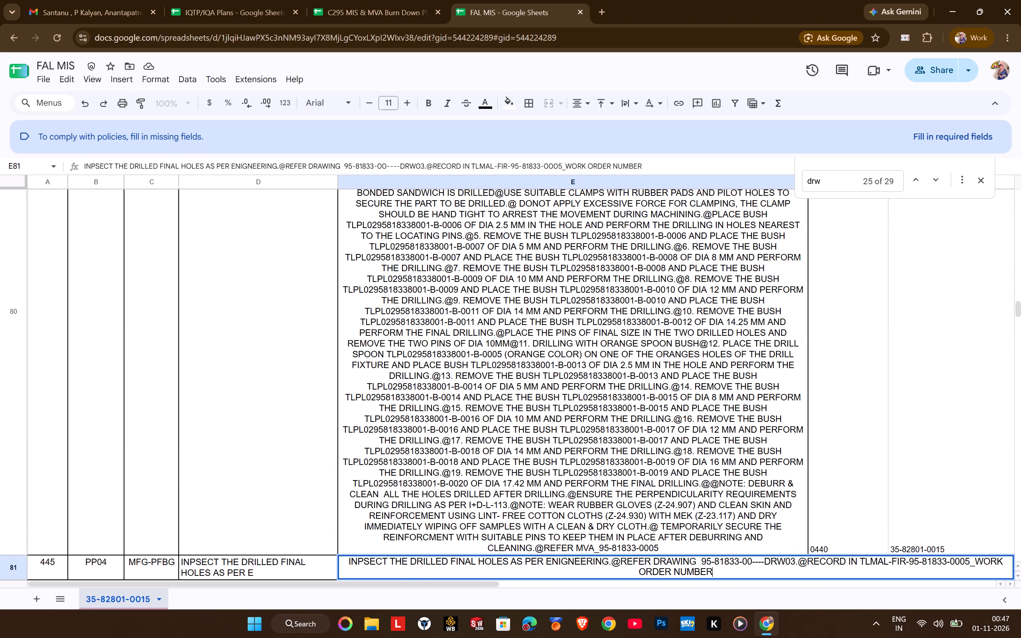
drag(794, 560, 739, 561)
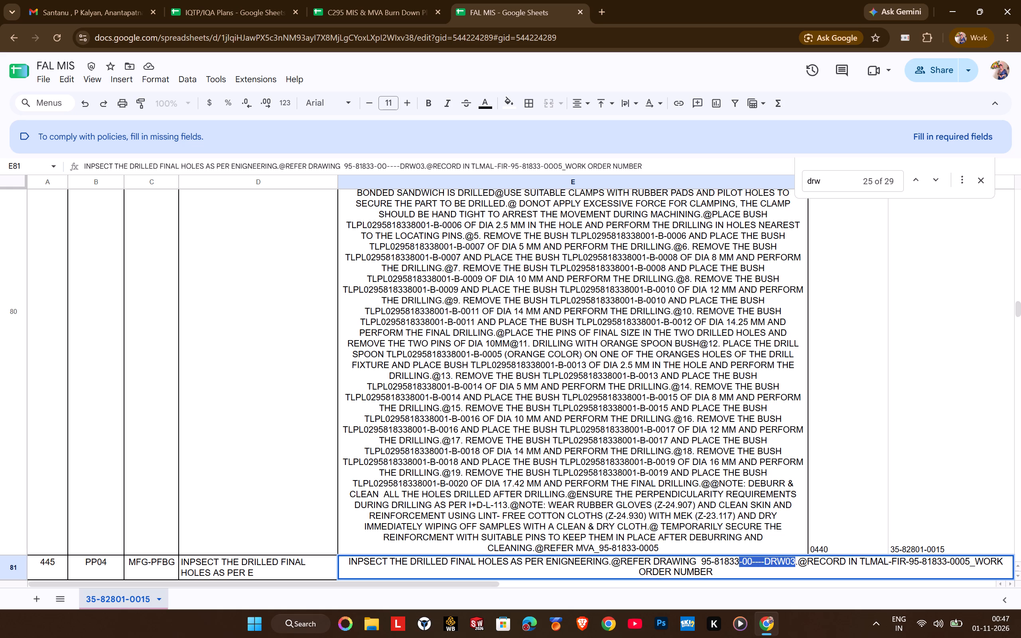
drag(739, 561, 701, 563)
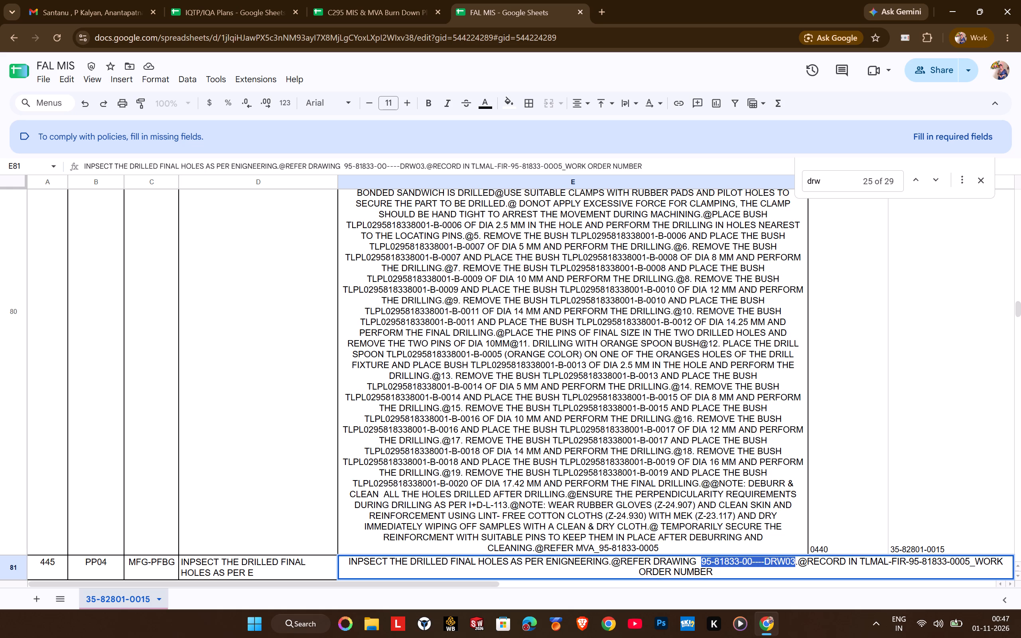
key(ctrl+v)
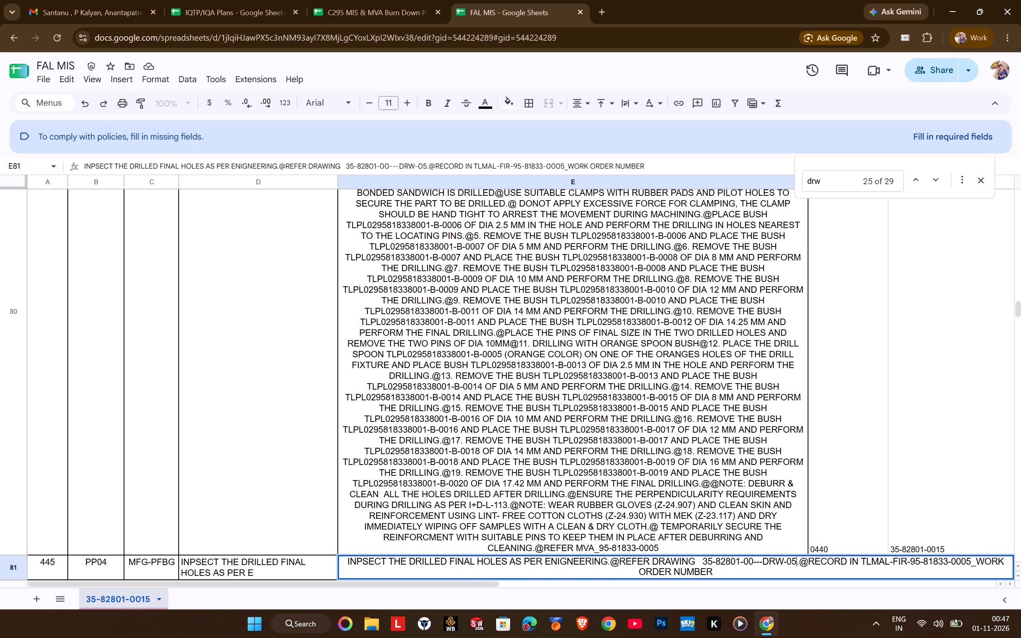
click(741, 542)
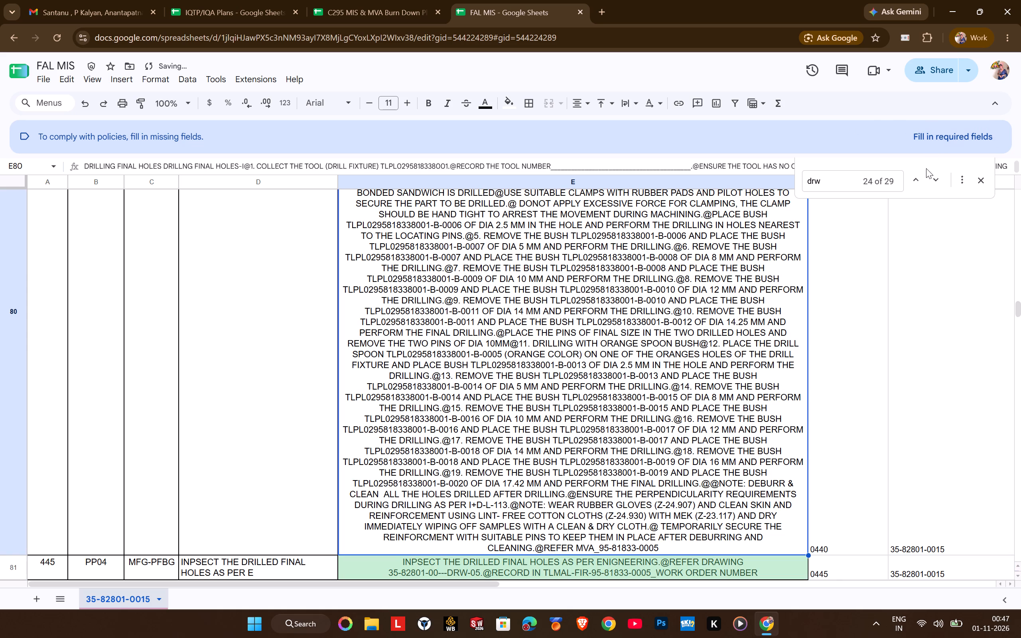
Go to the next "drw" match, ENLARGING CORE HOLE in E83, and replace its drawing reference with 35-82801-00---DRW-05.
double_click(931, 181)
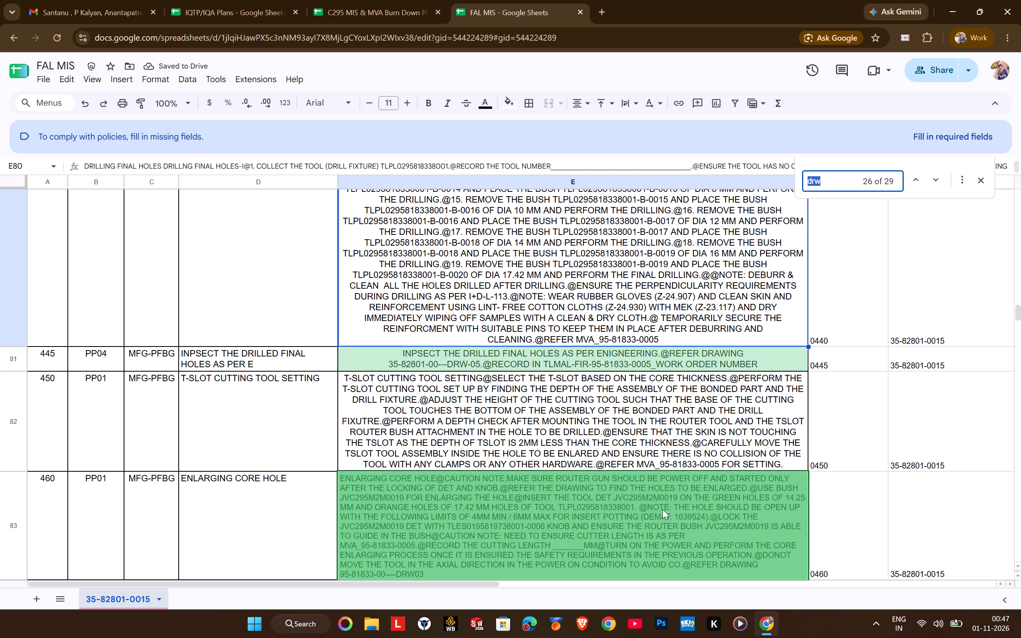
double_click(660, 513)
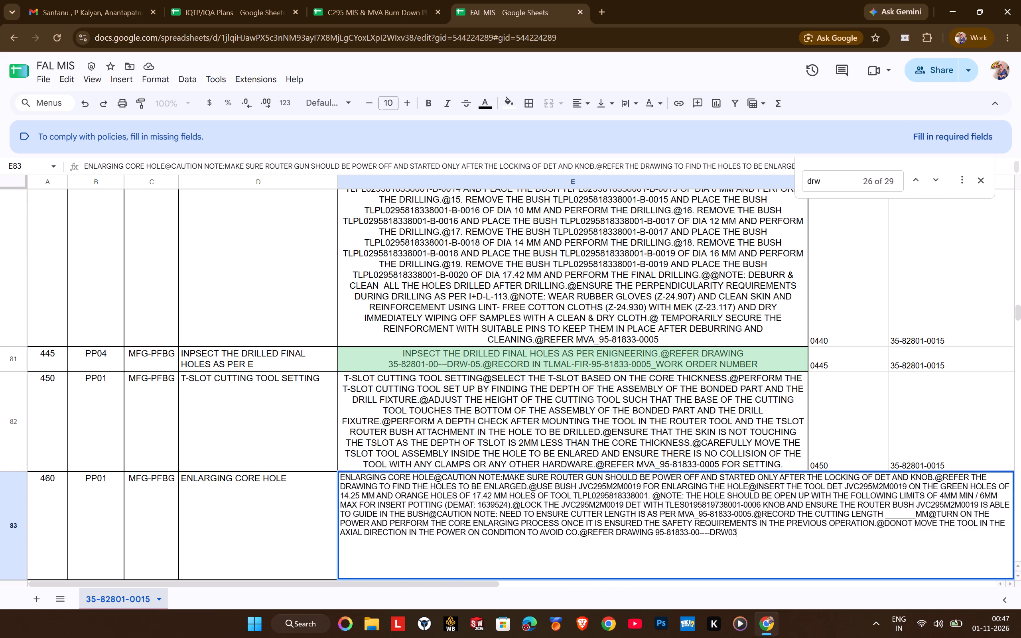
drag(737, 533, 655, 538)
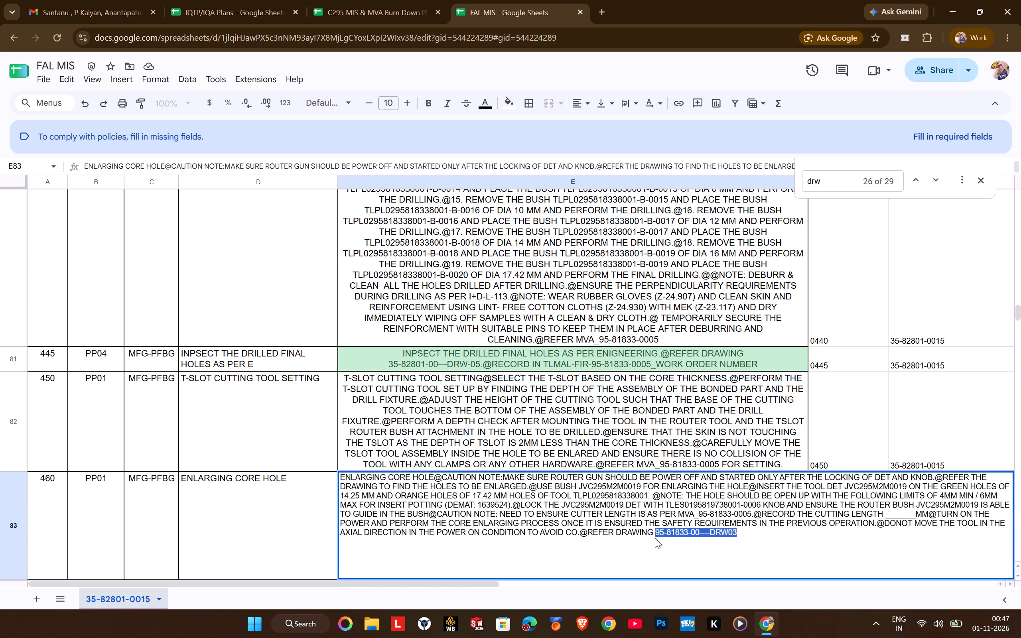
key(ctrl+v)
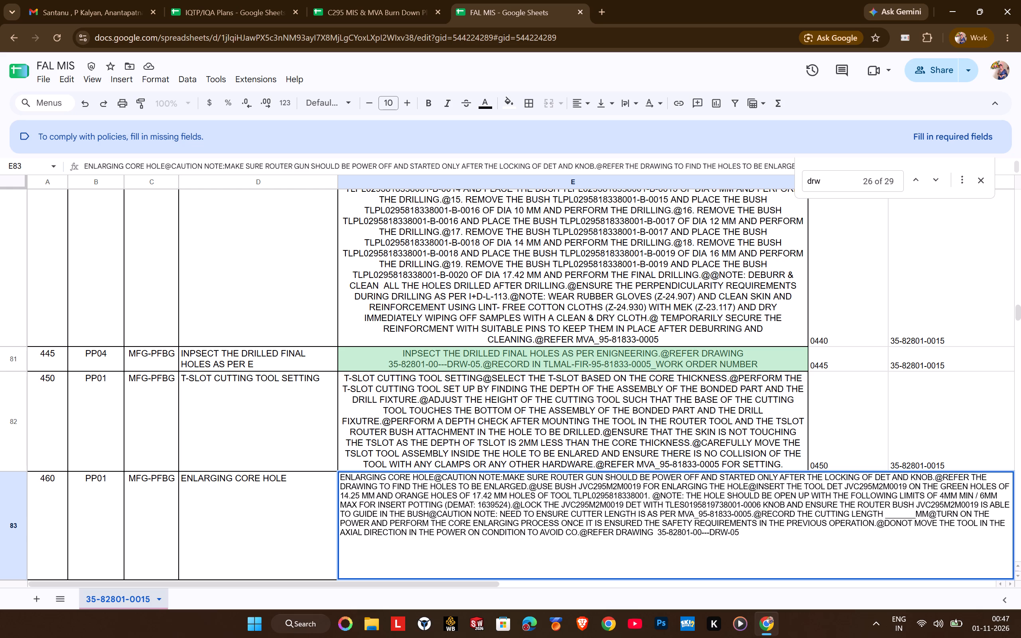
click(660, 419)
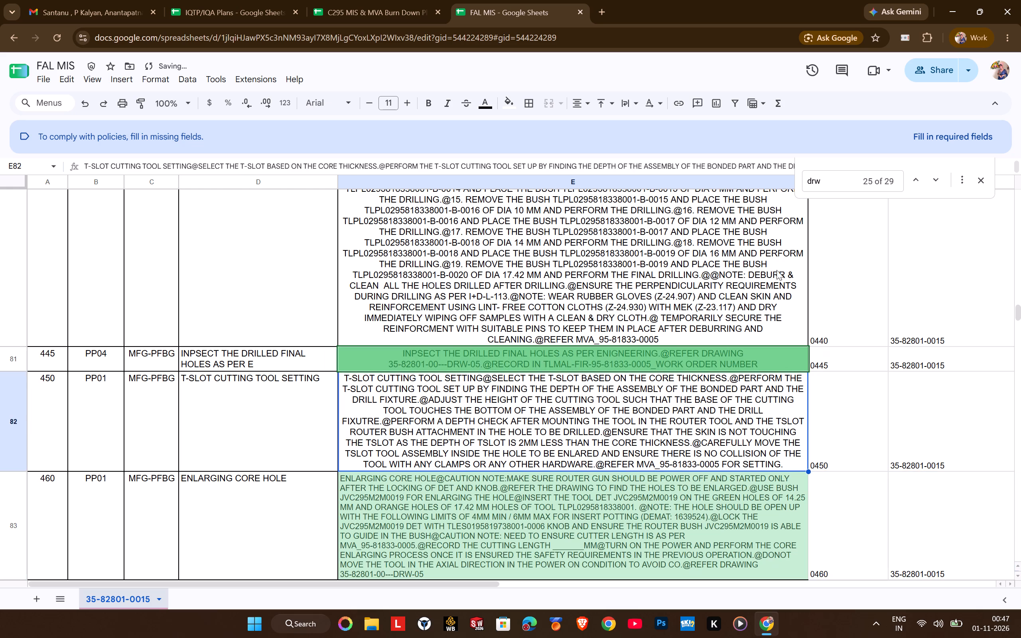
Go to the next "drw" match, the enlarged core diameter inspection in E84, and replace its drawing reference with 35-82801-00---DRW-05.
double_click(933, 178)
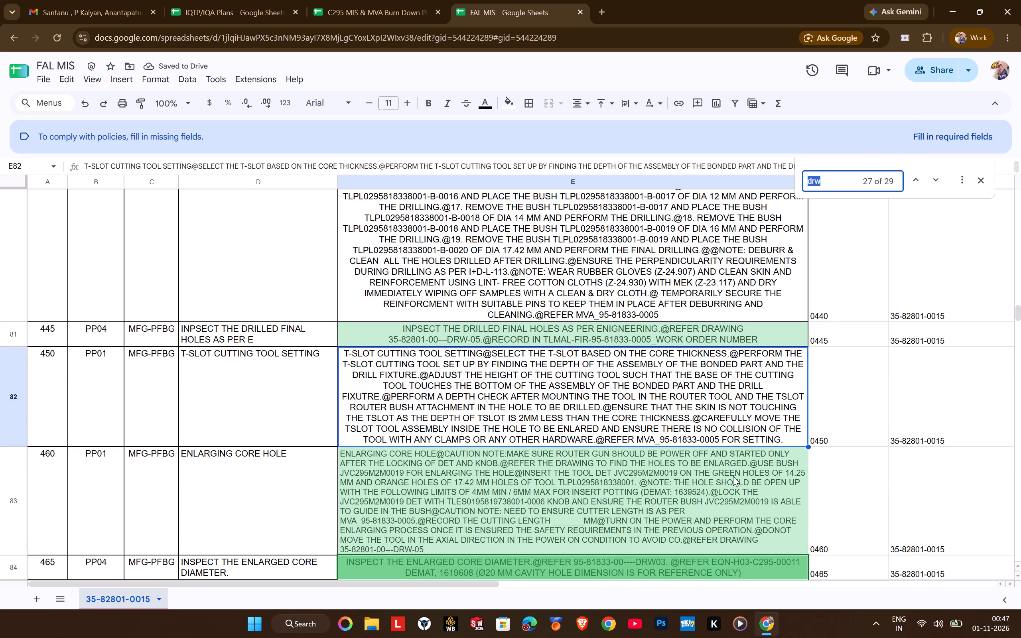
double_click(575, 562)
drag(683, 560, 682, 560)
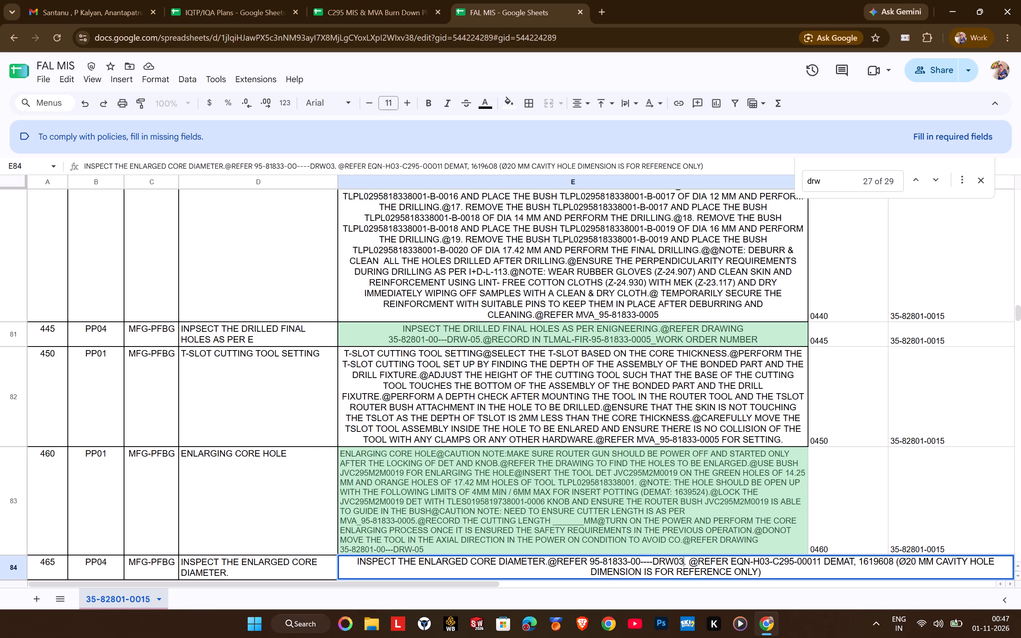
drag(682, 560, 589, 565)
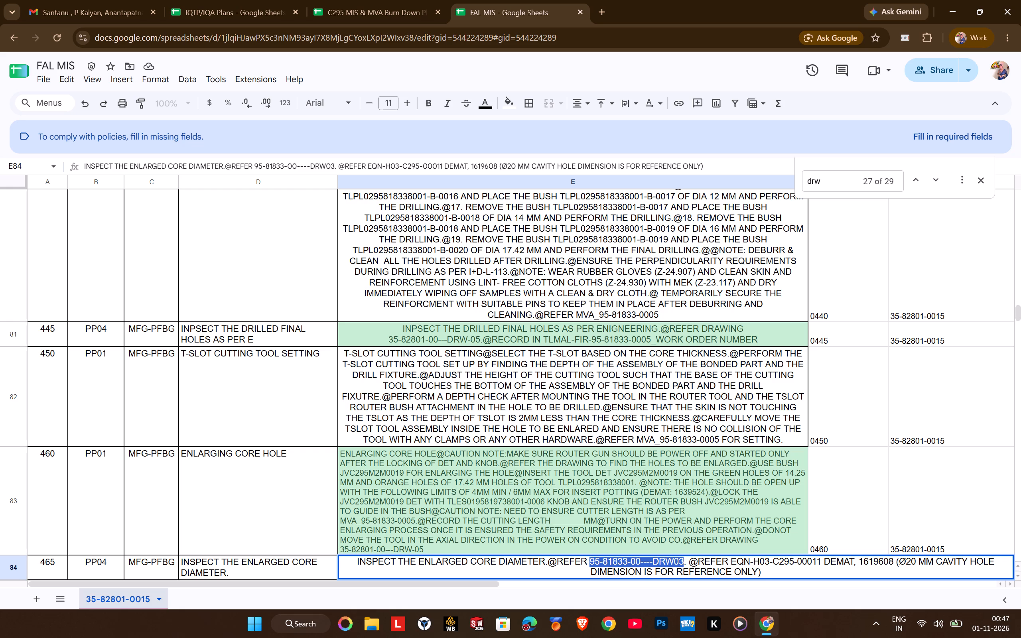
key(ctrl+v)
click(630, 478)
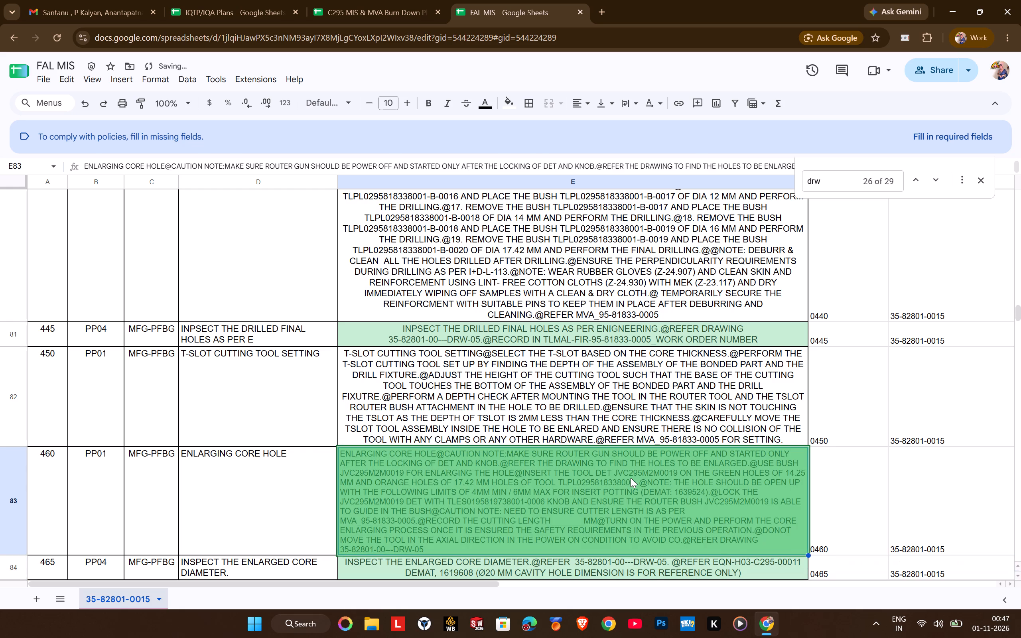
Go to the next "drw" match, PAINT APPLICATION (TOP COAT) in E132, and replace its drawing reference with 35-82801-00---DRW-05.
double_click(931, 181)
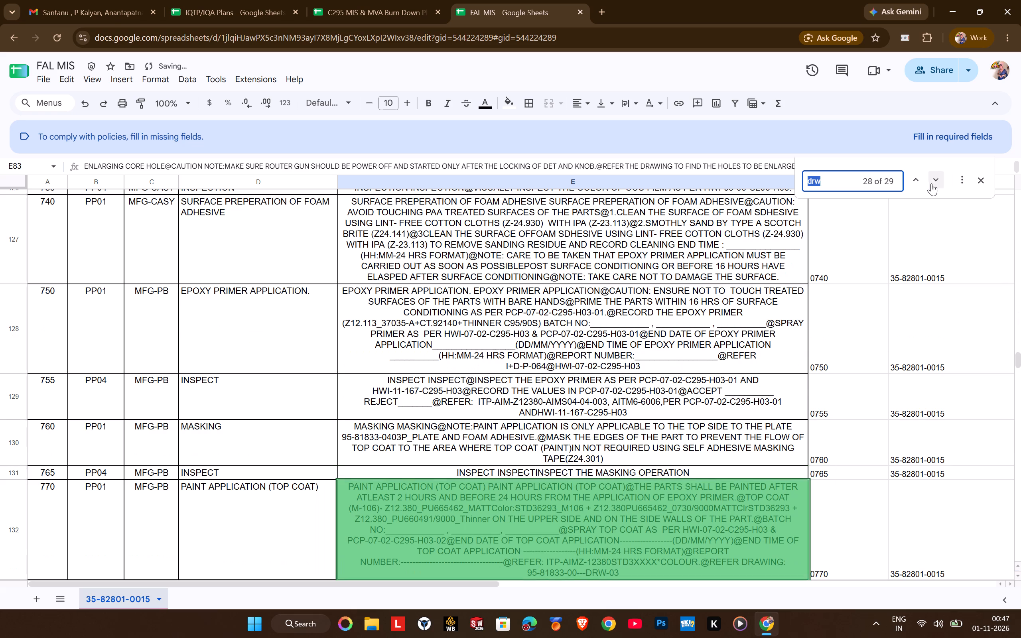
double_click(649, 520)
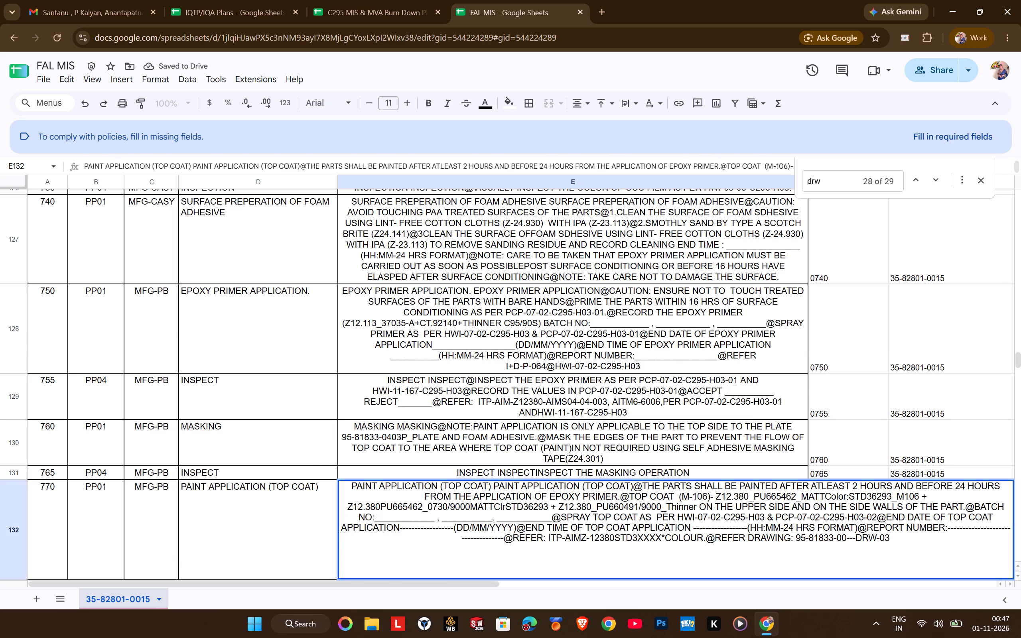
drag(893, 540, 795, 536)
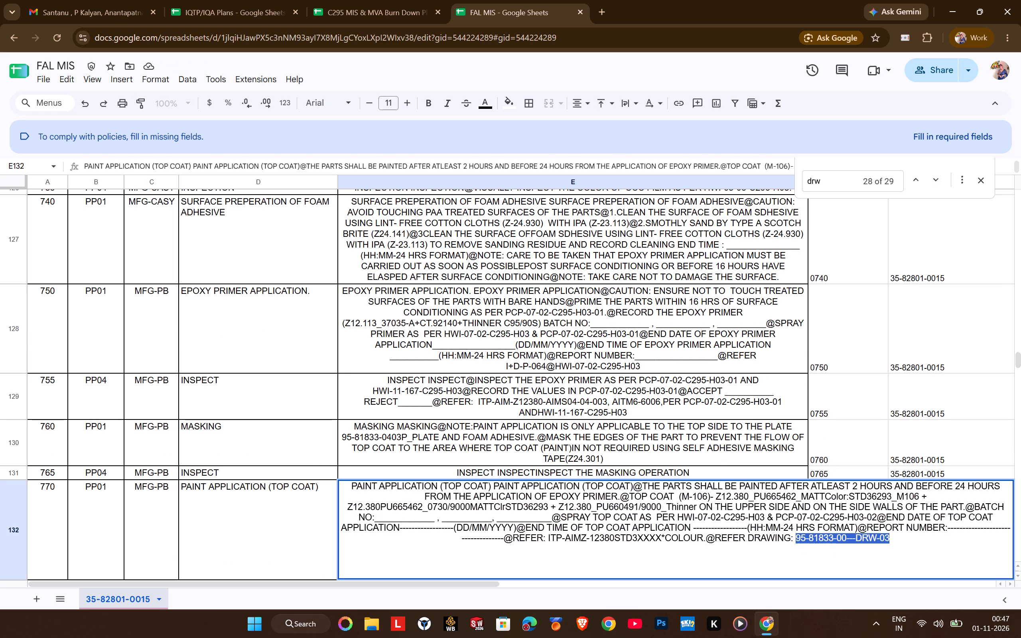
key(ctrl+v)
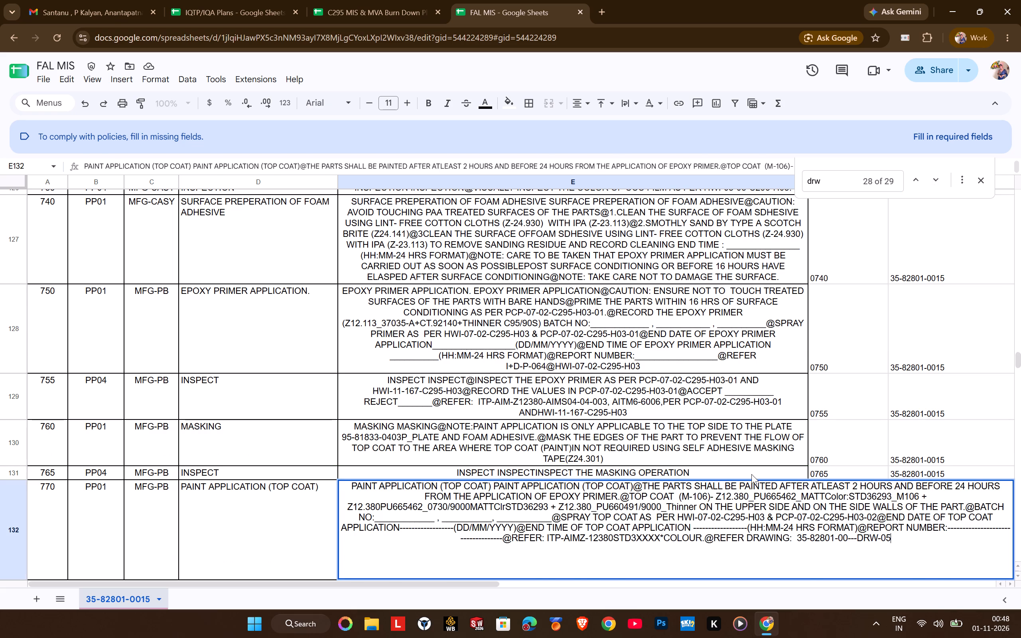
click(739, 463)
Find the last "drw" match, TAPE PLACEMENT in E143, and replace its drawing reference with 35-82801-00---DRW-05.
click(938, 181)
click(938, 181)
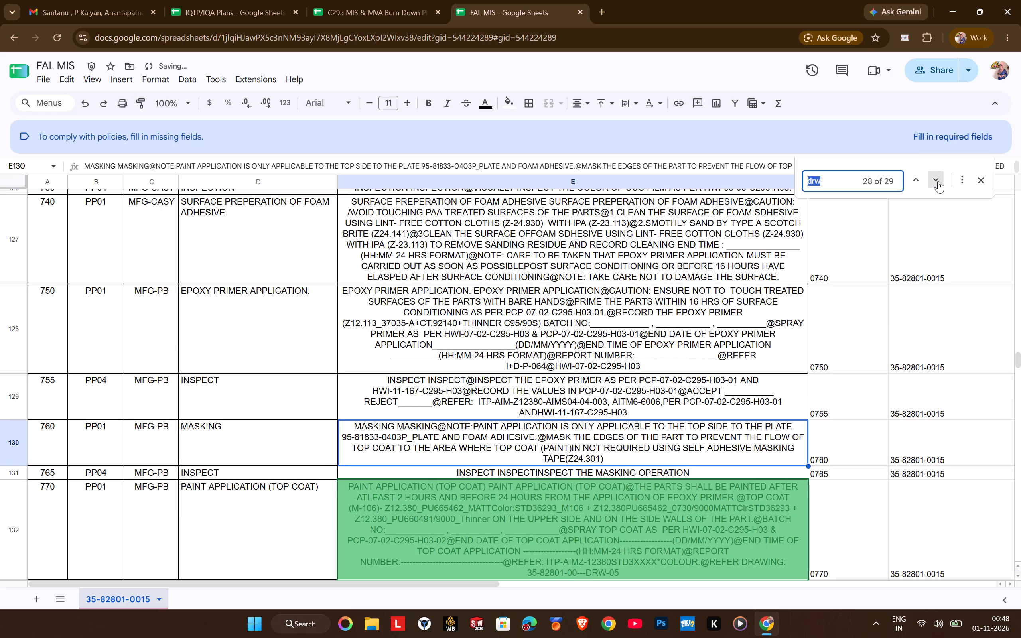
click(913, 180)
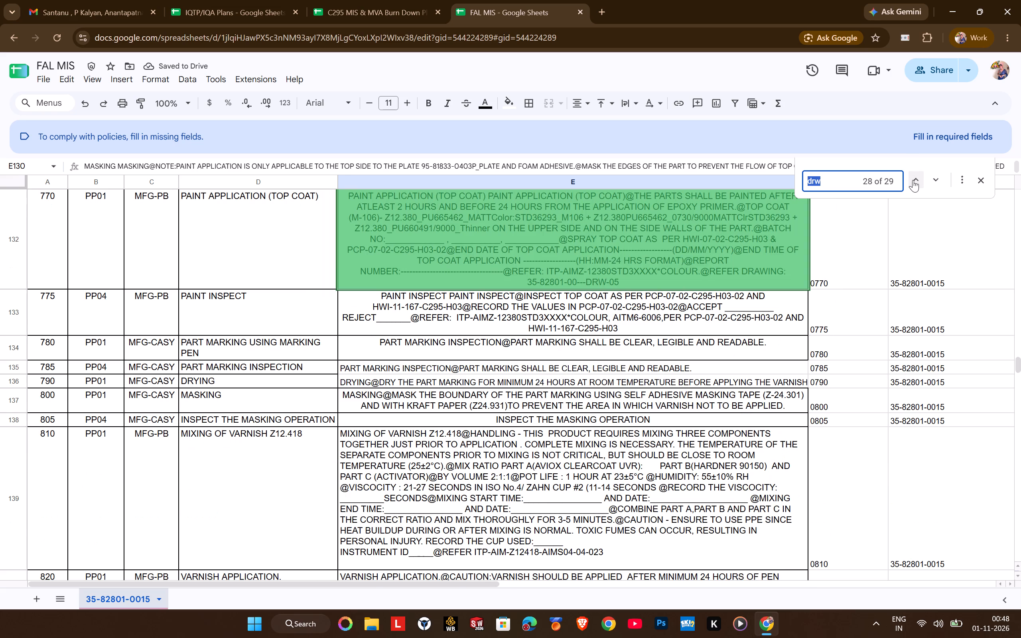
click(939, 178)
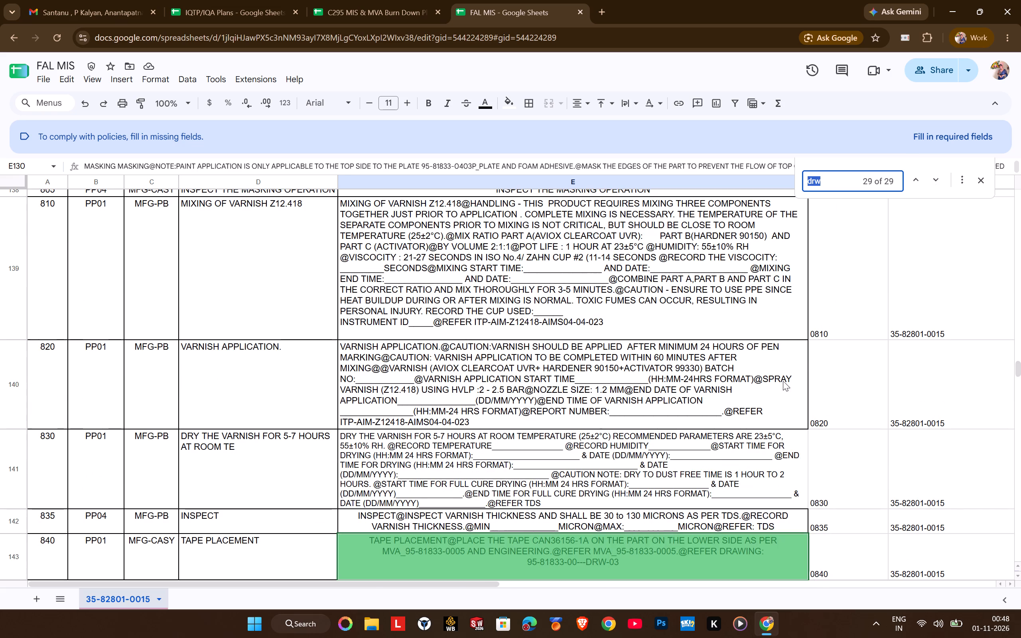
double_click(638, 540)
drag(799, 551, 783, 551)
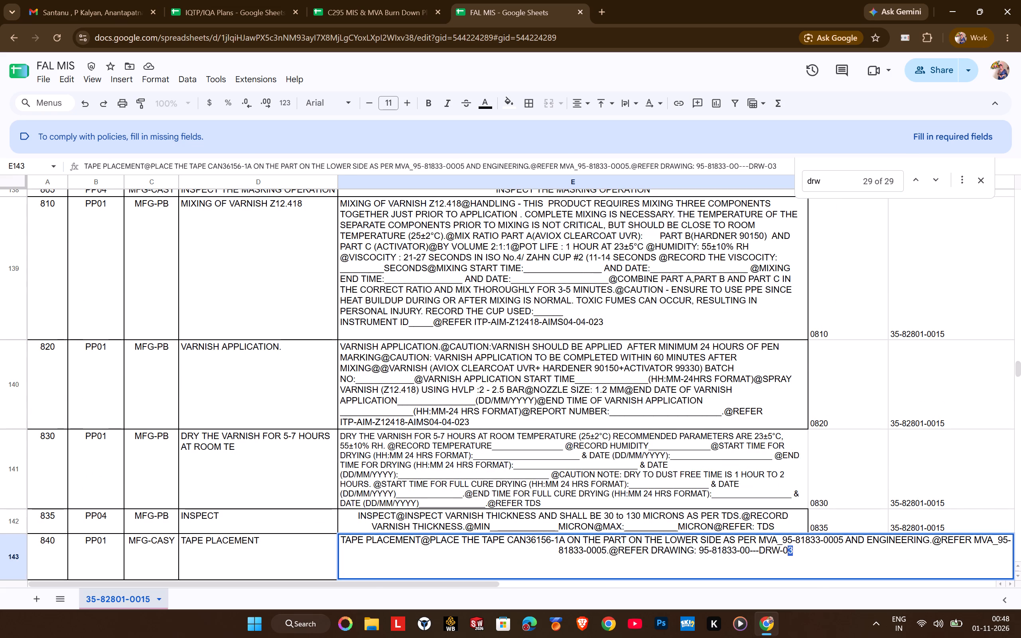
drag(783, 551, 699, 555)
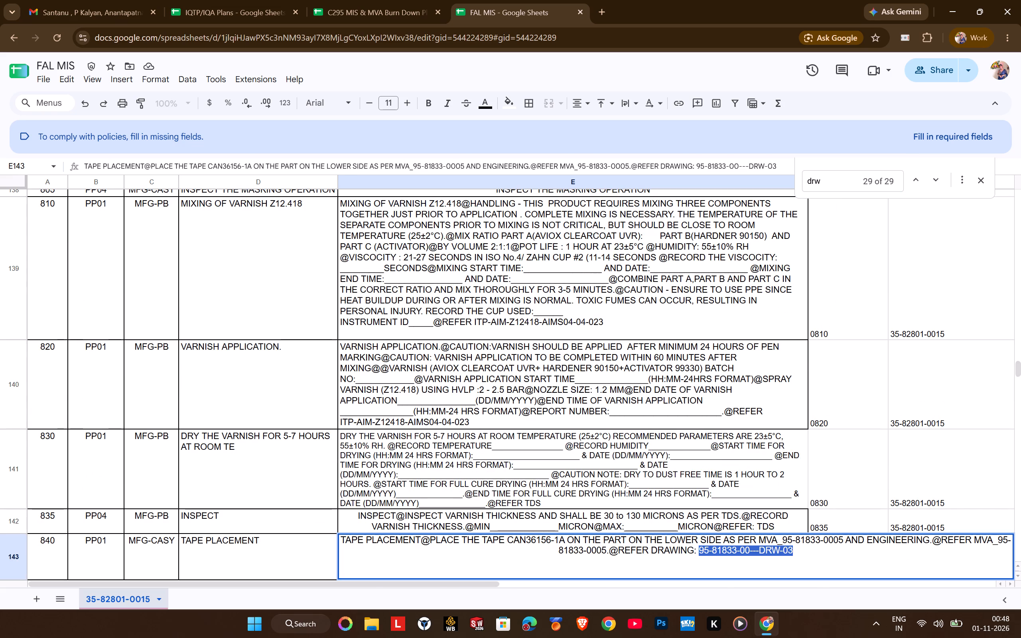
key(ctrl+v)
click(668, 502)
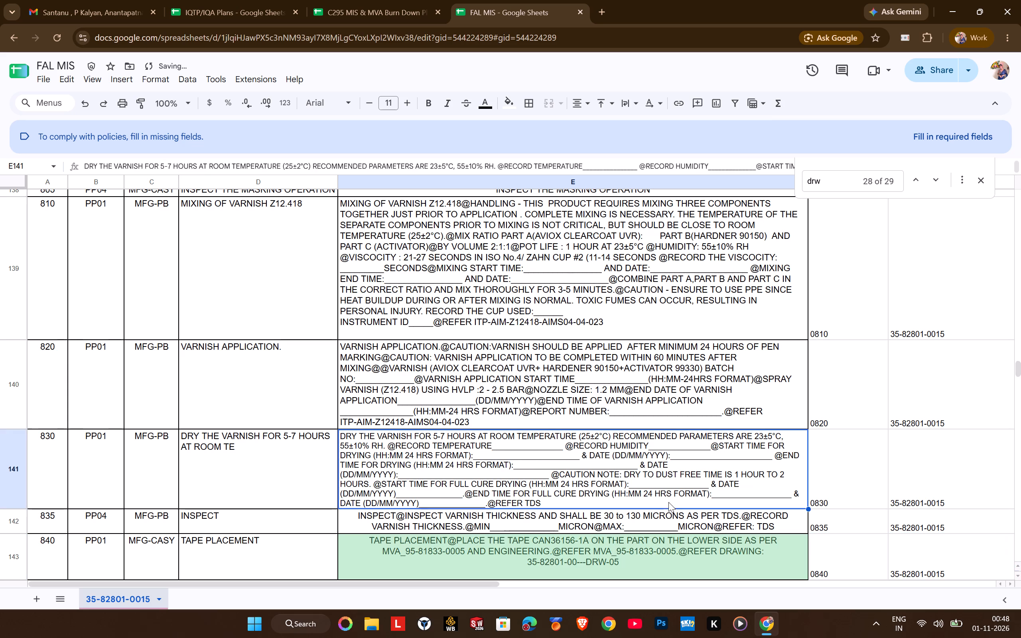
Step back and forth through the "drw" matches to check the drawing references in the operation descriptions.
click(911, 188)
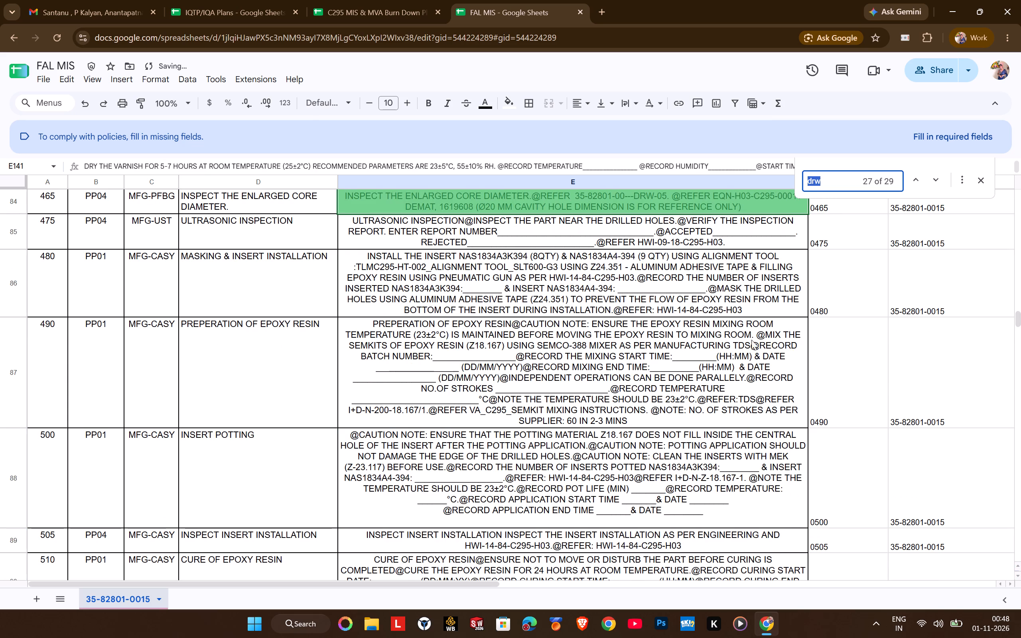
scroll(737, 349, up, 3)
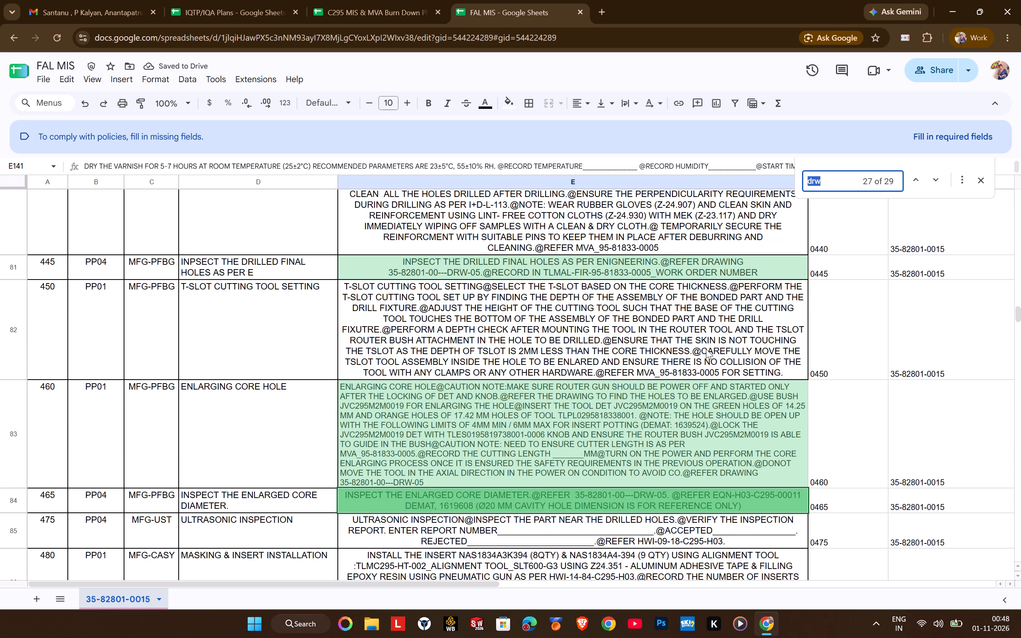
click(933, 177)
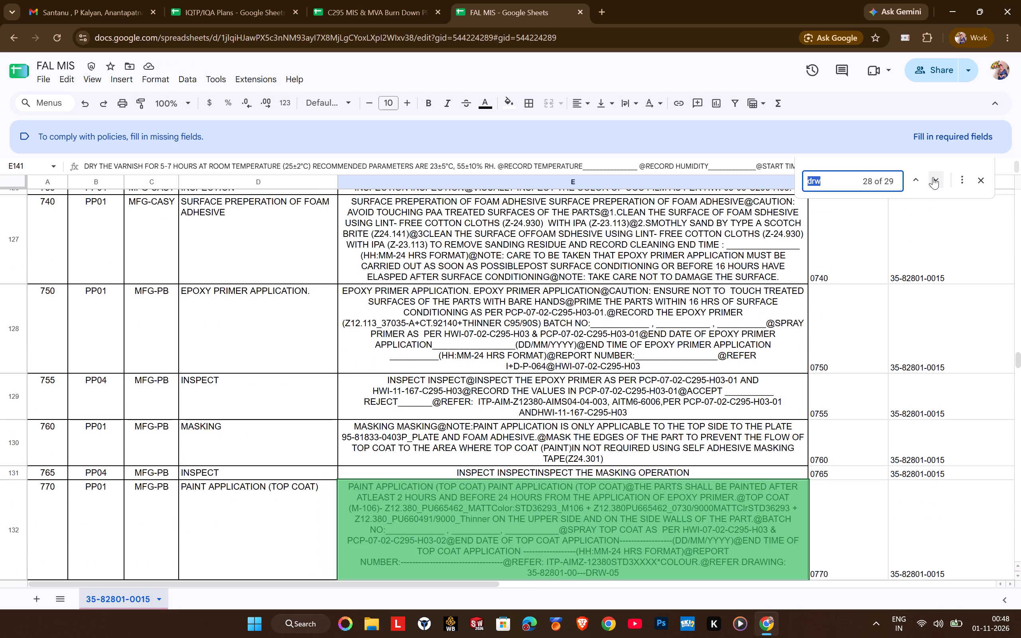
click(933, 177)
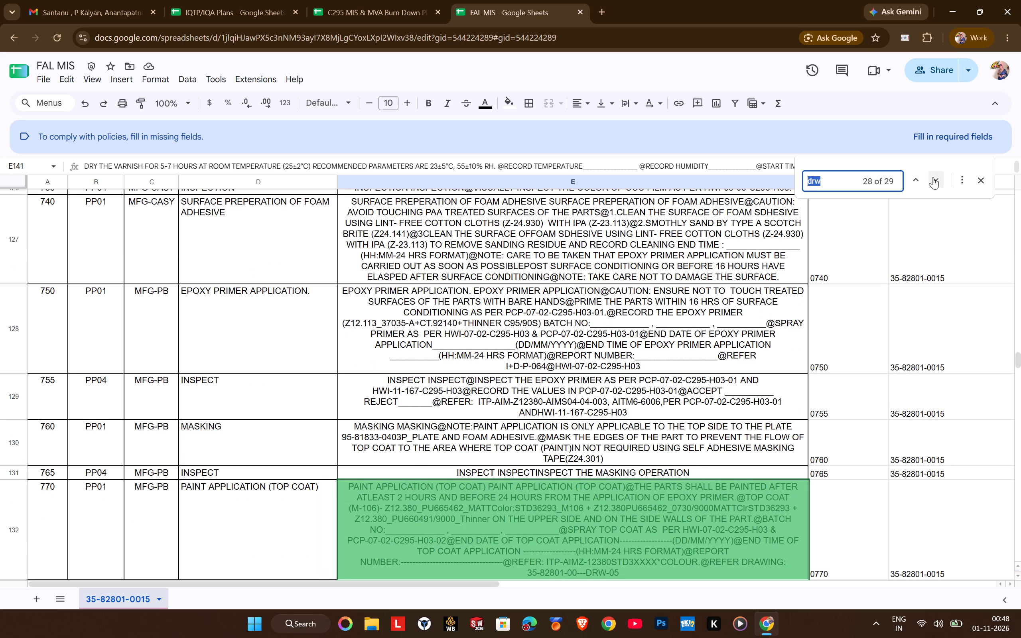
click(933, 177)
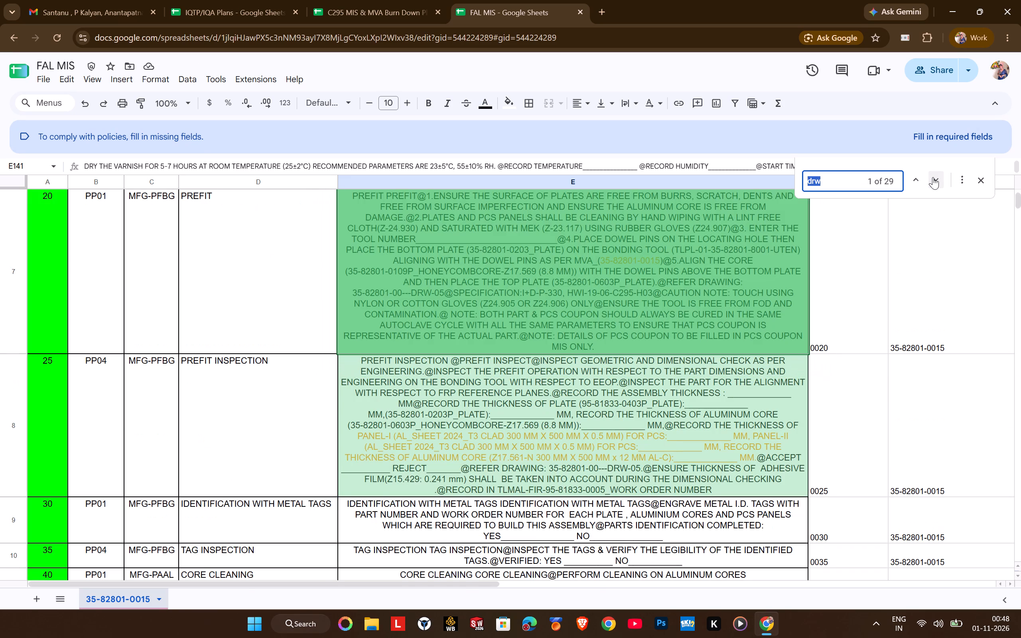
click(921, 179)
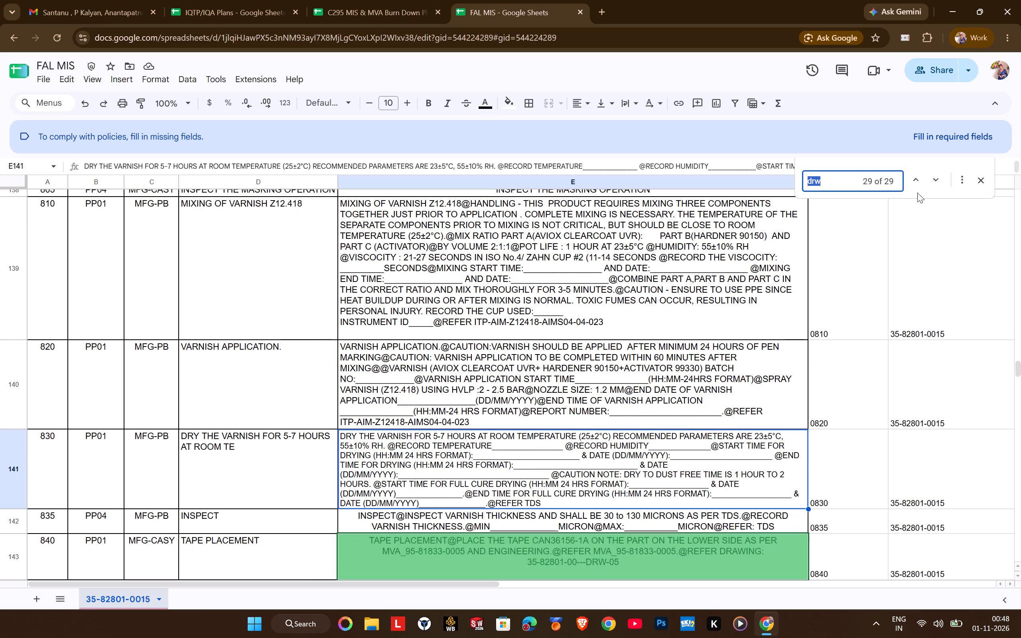
Search the sheet for drw-03 to check for leftover outdated drawing references.
double_click(857, 180)
key(Right)
key(minus)
text(03)
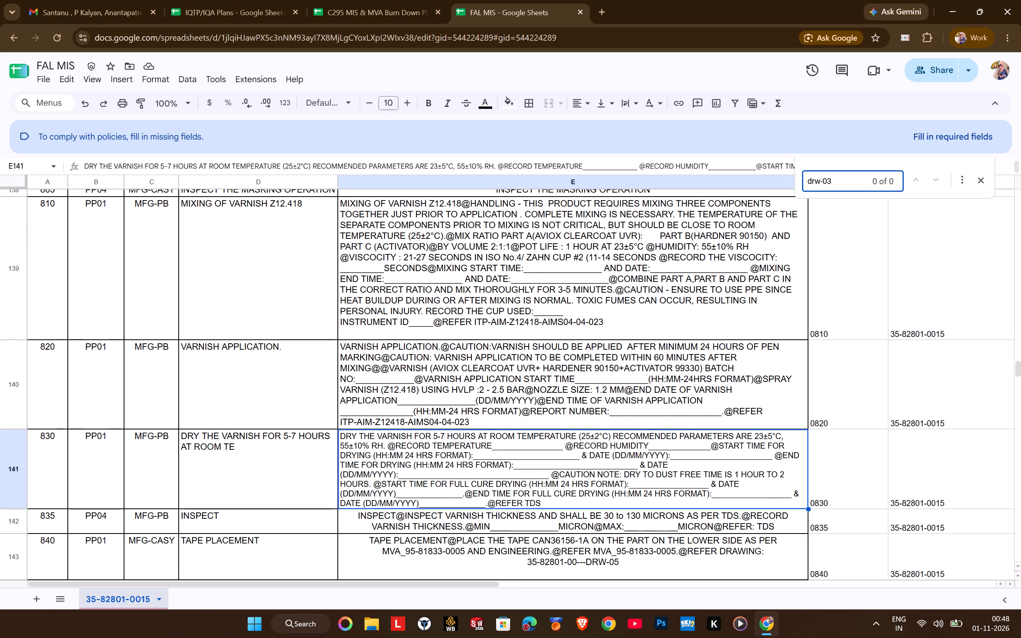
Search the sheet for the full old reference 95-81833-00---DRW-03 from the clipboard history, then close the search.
key(BackSpace)
key(BackSpace)
key(BackSpace)
key(BackSpace)
key(BackSpace)
key(BackSpace)
key(BackSpace)
key(BackSpace)
key(BackSpace)
key(BackSpace)
key(BackSpace)
key(BackSpace)
key(BackSpace)
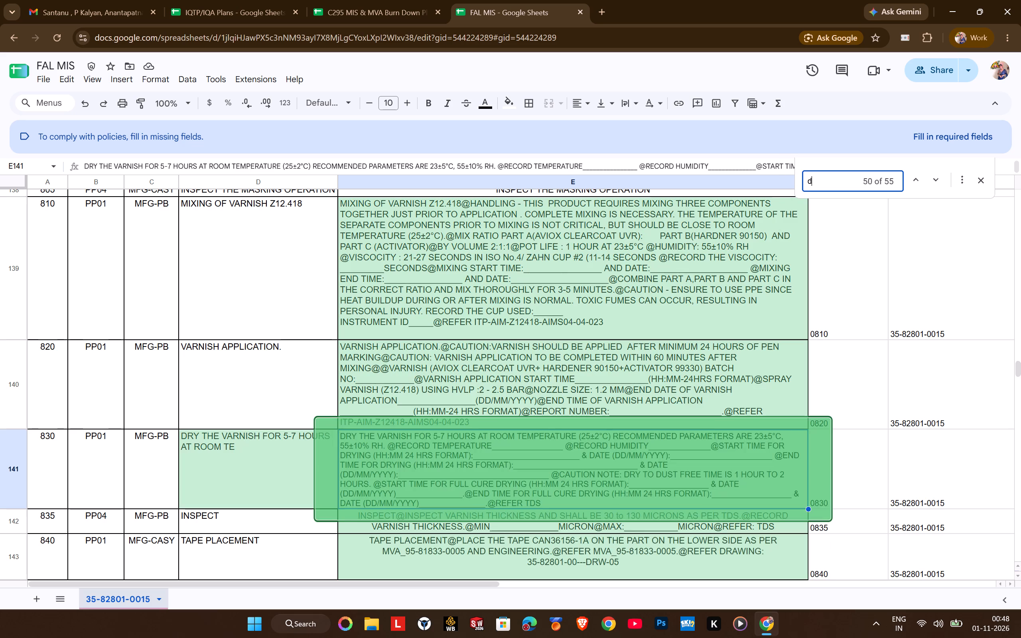
key(super+v)
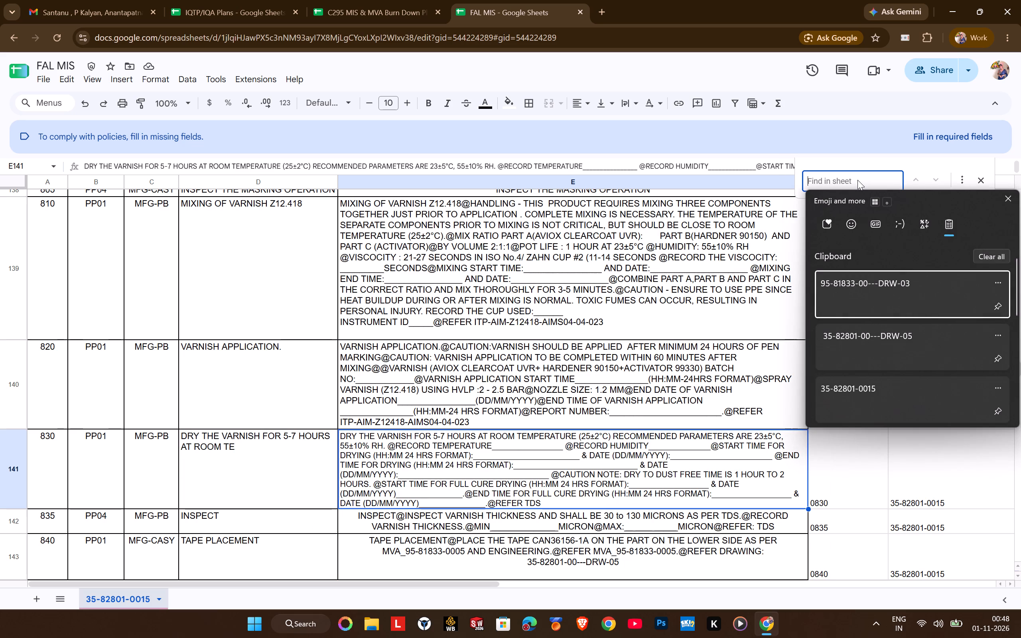
click(862, 291)
key(ctrl+v)
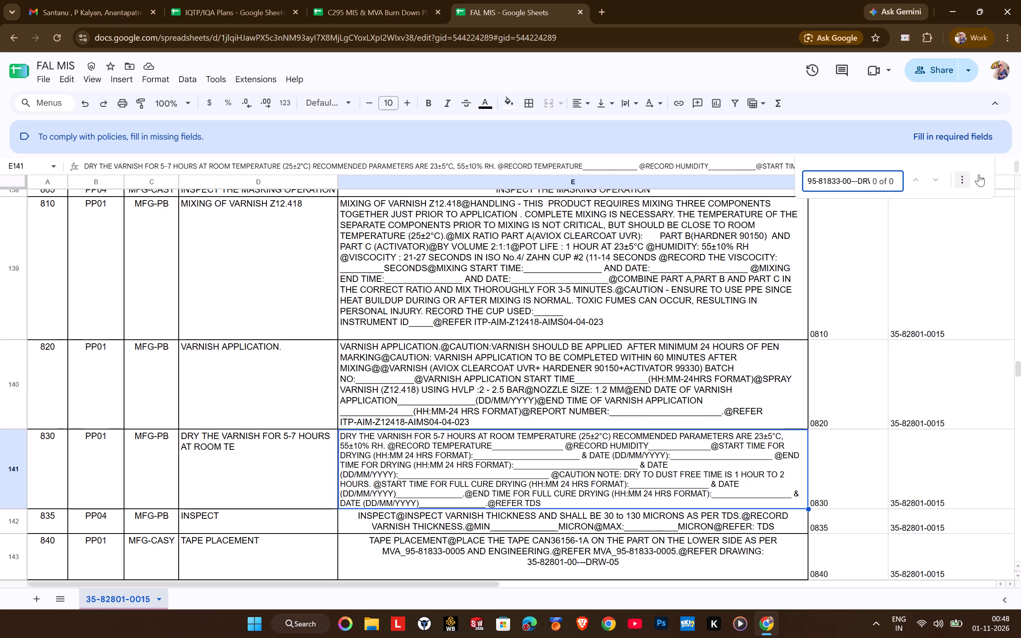
click(981, 177)
Review the whole operation sheet from the serial number identification row down to the general note packing inspection.
scroll(668, 353, up, 20)
scroll(668, 353, up, 10)
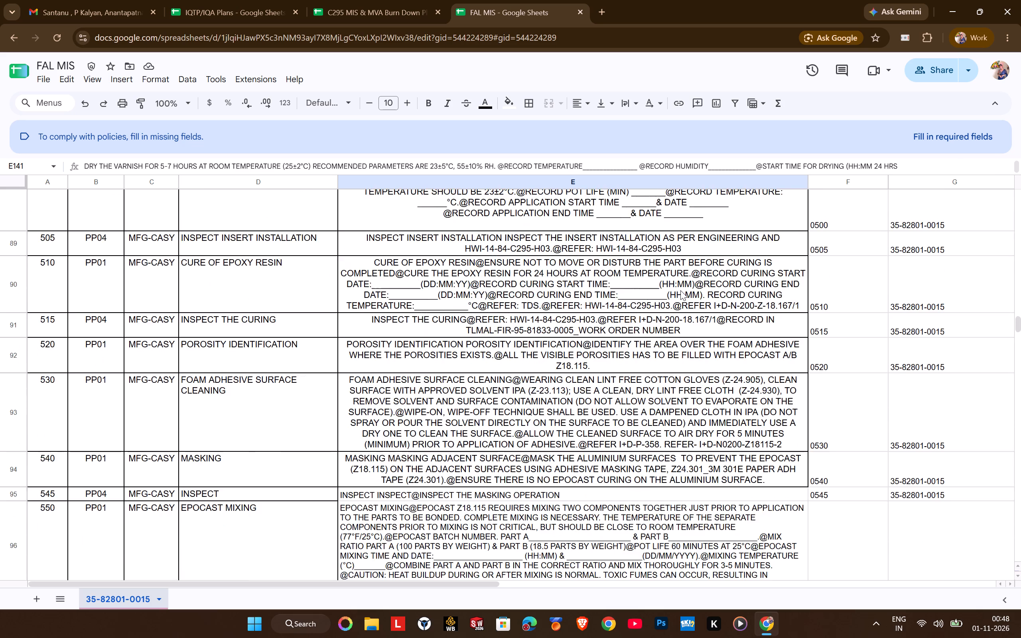
scroll(680, 290, up, 20)
scroll(680, 290, up, 20)
scroll(680, 290, up, 3)
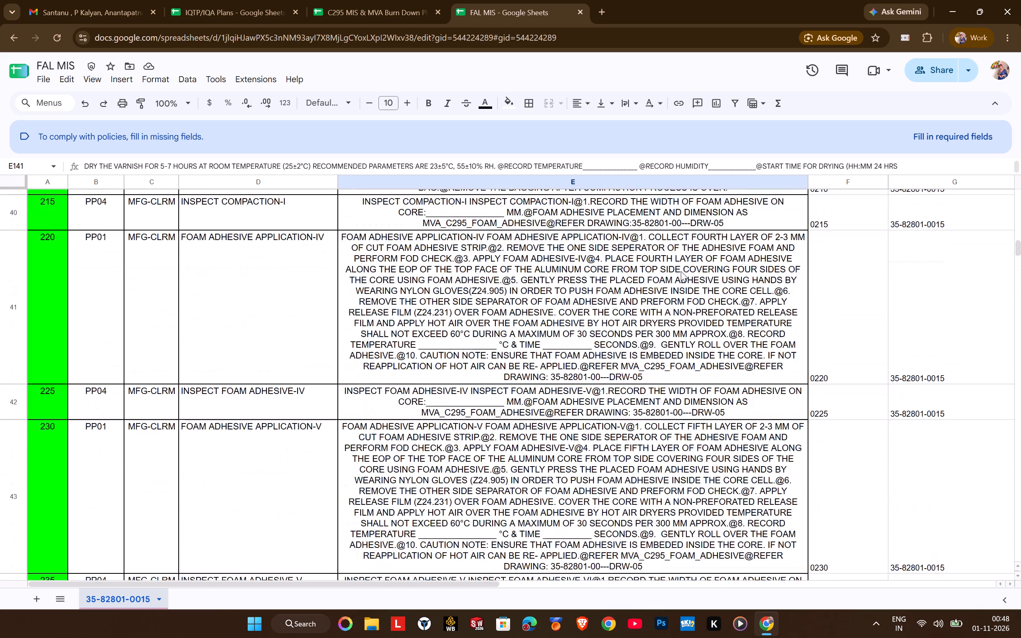
scroll(681, 271, up, 20)
scroll(681, 271, up, 17)
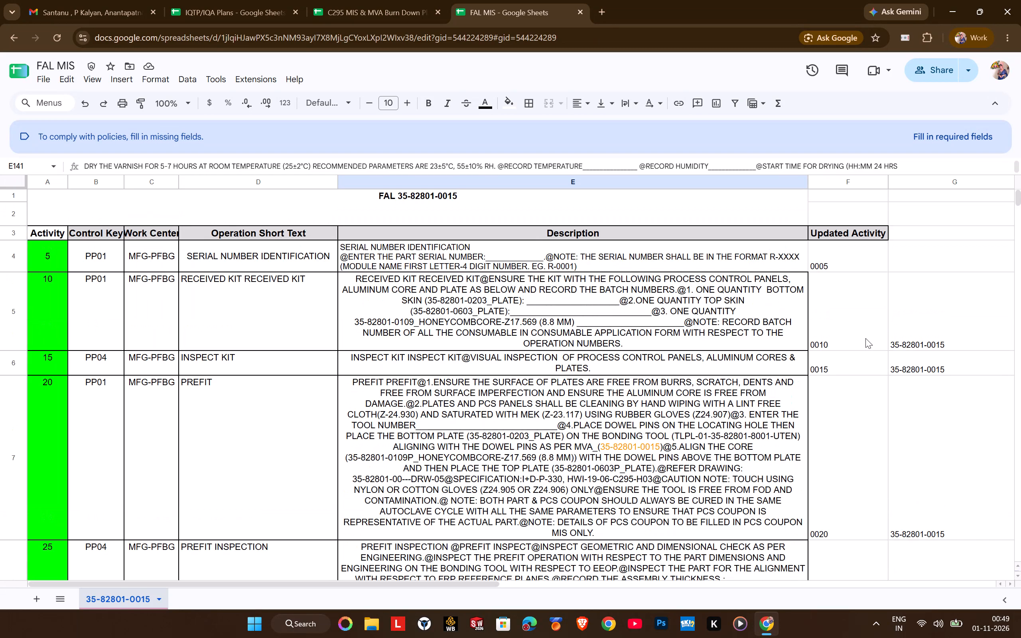
scroll(865, 338, up, 5)
scroll(1018, 624, down, 7)
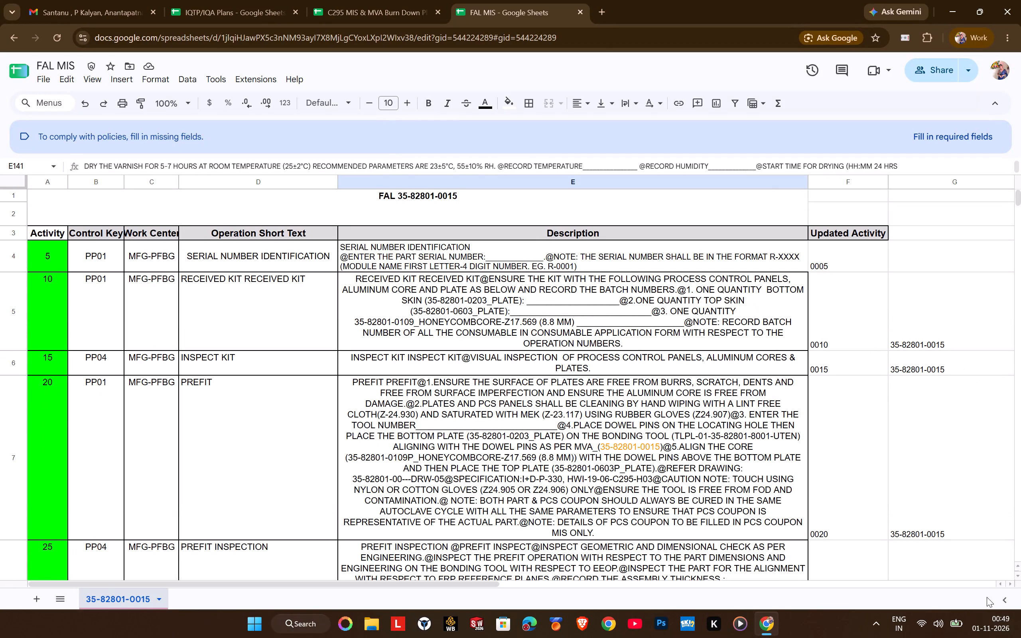
scroll(678, 453, down, 20)
scroll(678, 453, down, 5)
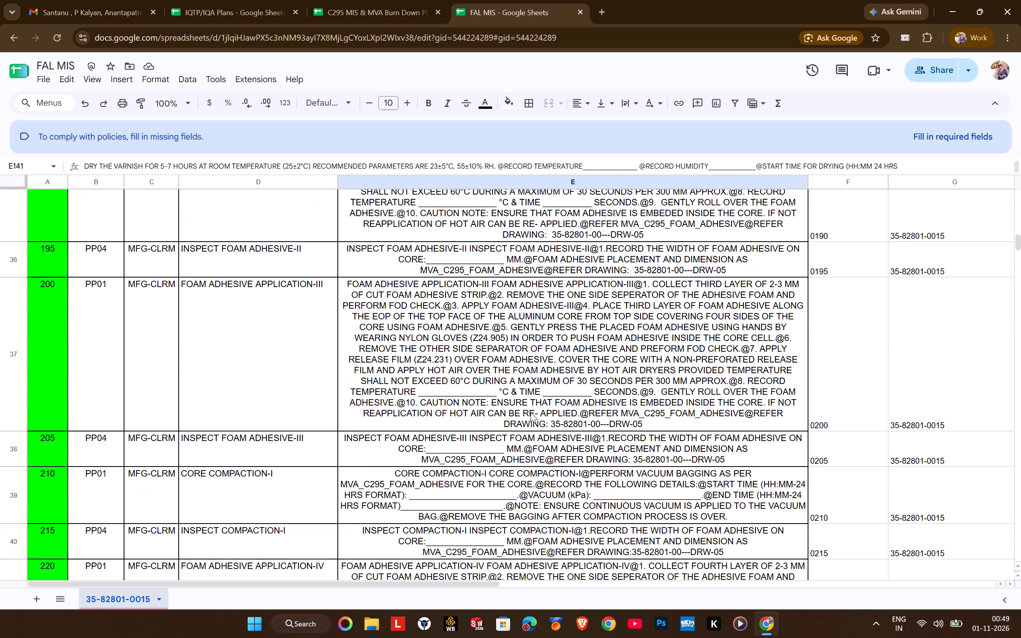
scroll(530, 412, down, 20)
scroll(530, 412, down, 8)
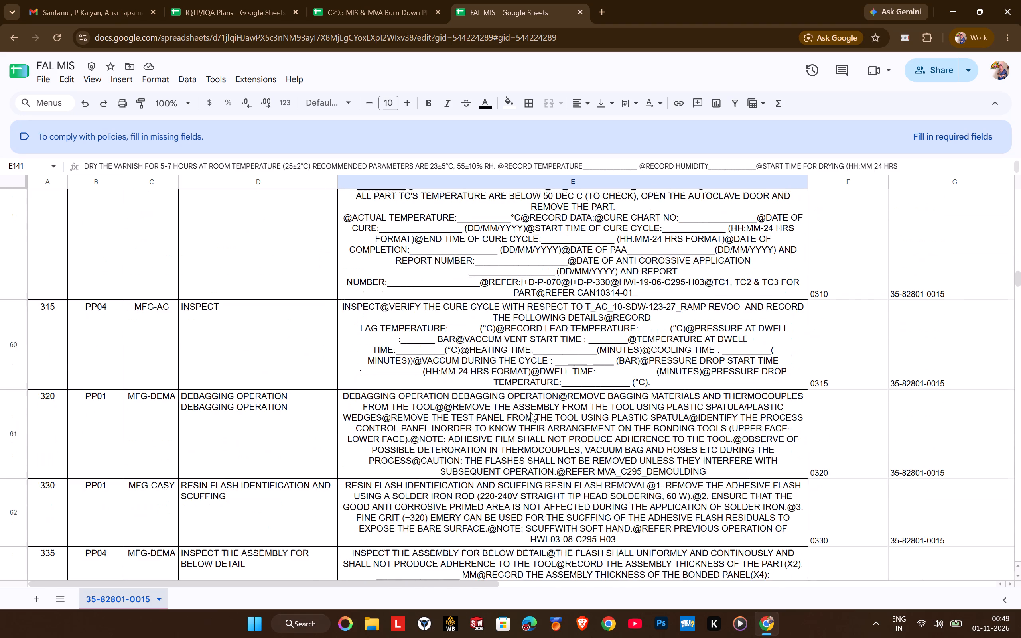
scroll(530, 412, down, 9)
scroll(530, 412, down, 16)
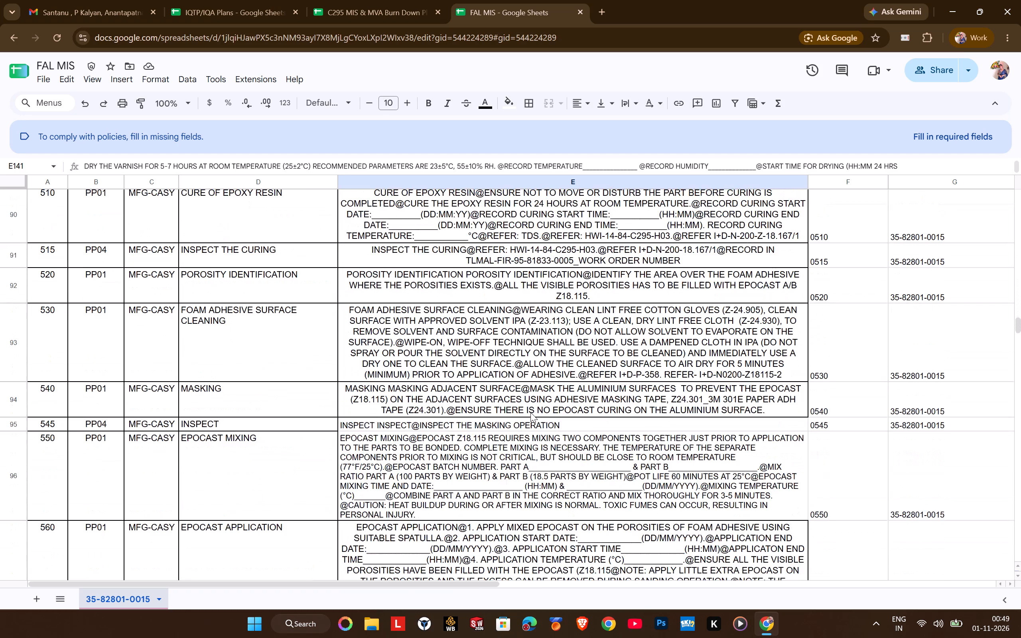
scroll(530, 412, down, 17)
scroll(530, 412, down, 14)
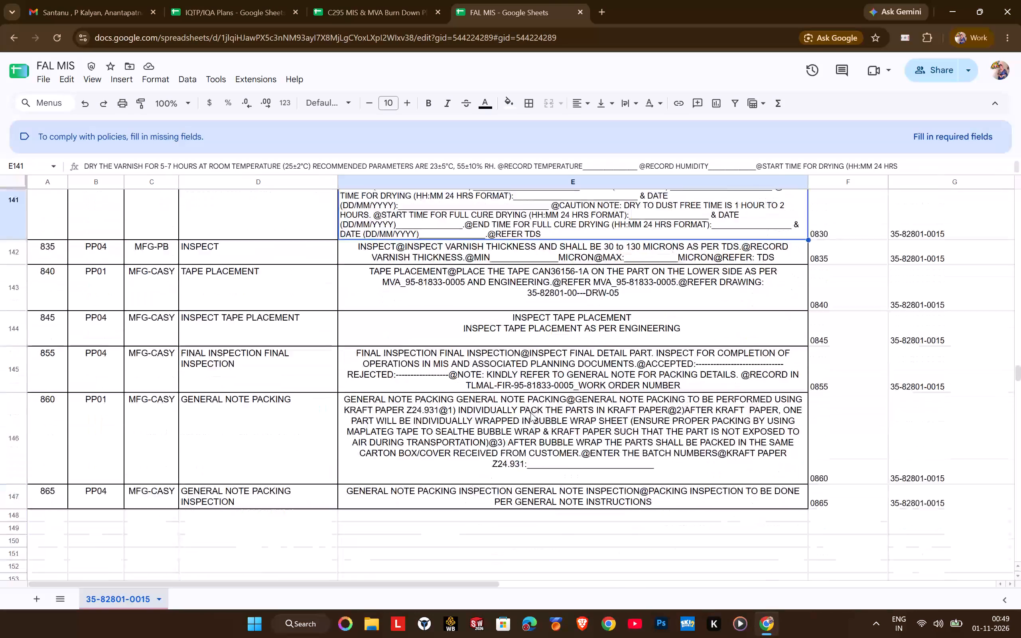
scroll(530, 412, down, 2)
scroll(530, 412, up, 4)
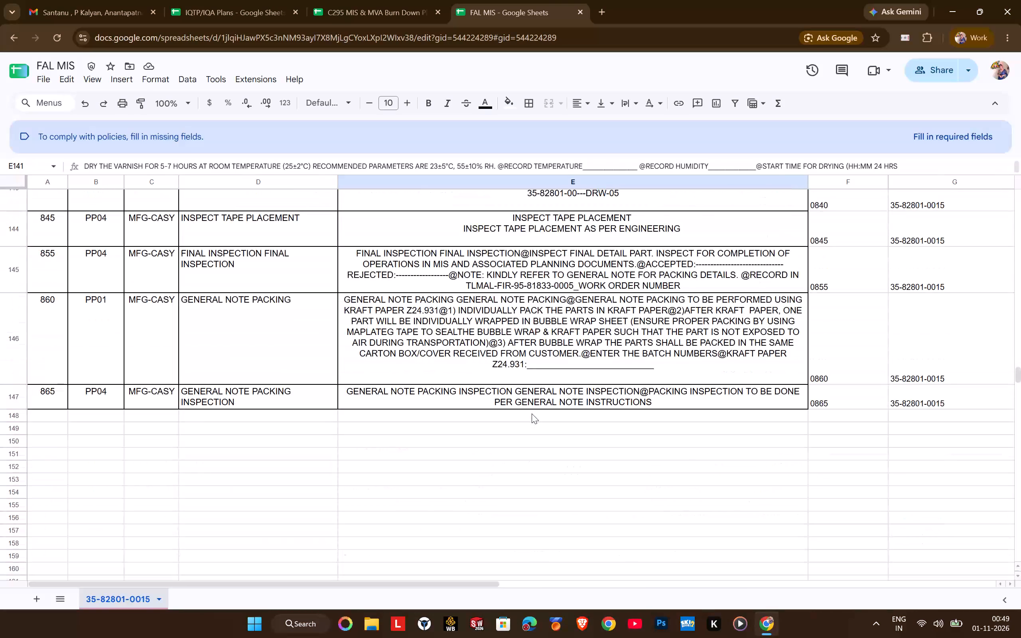
scroll(532, 414, right, 1)
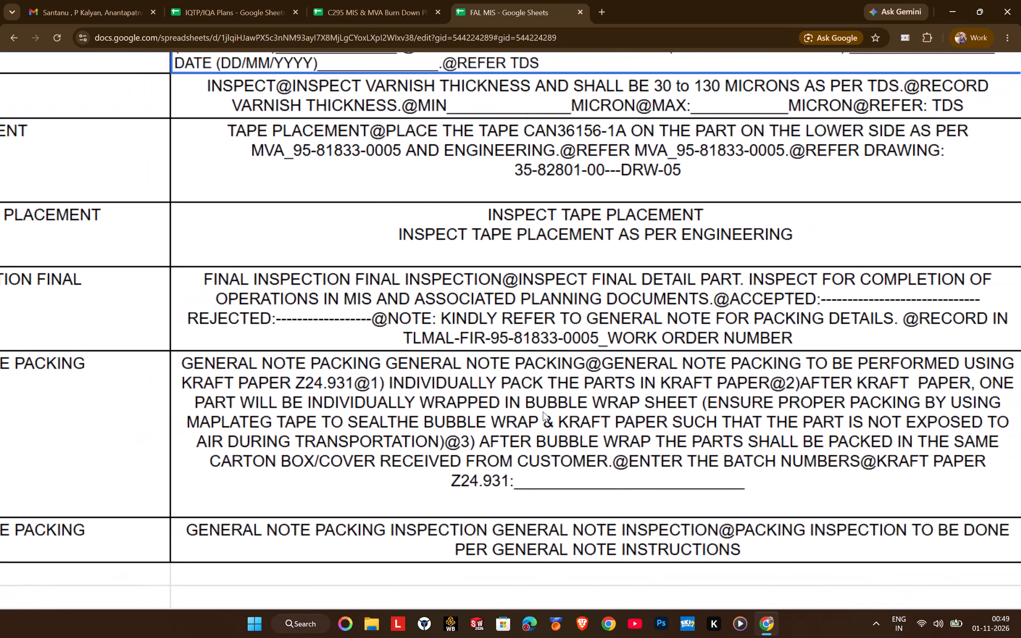
double_click(588, 291)
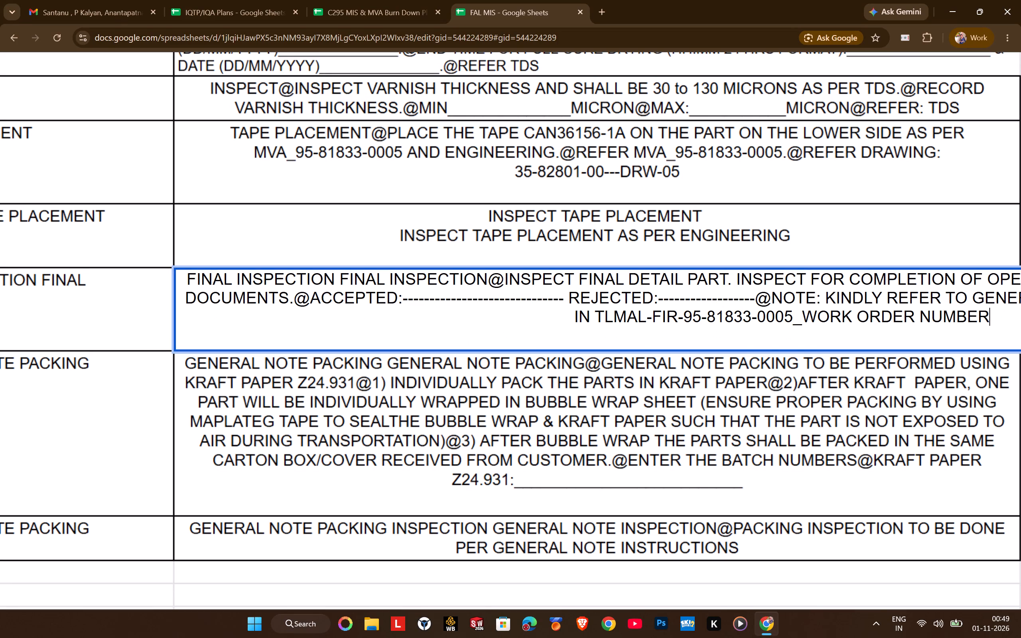
drag(794, 321, 712, 311)
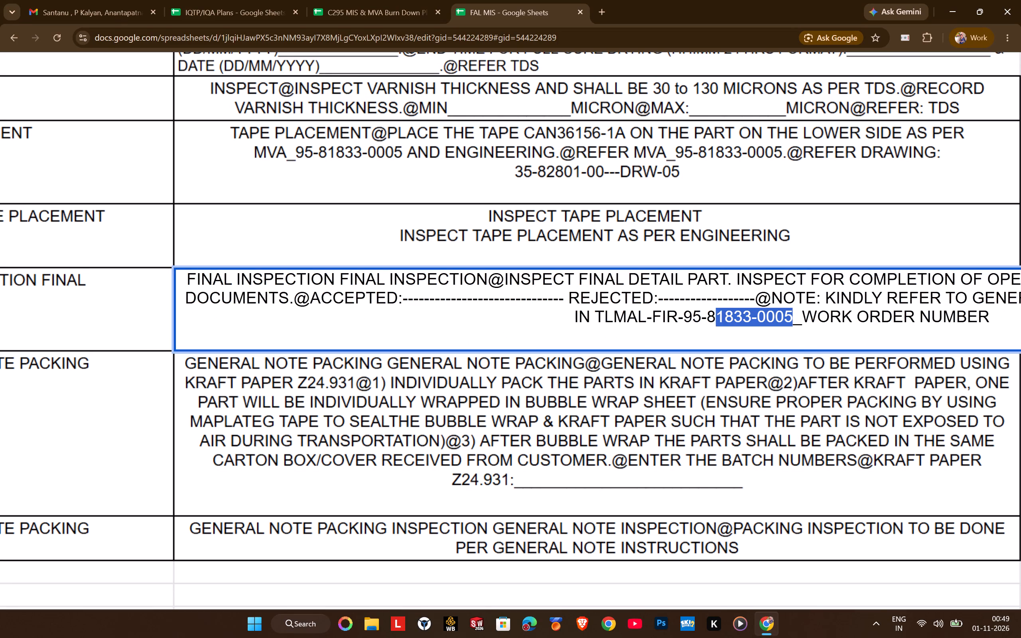
drag(712, 311, 684, 314)
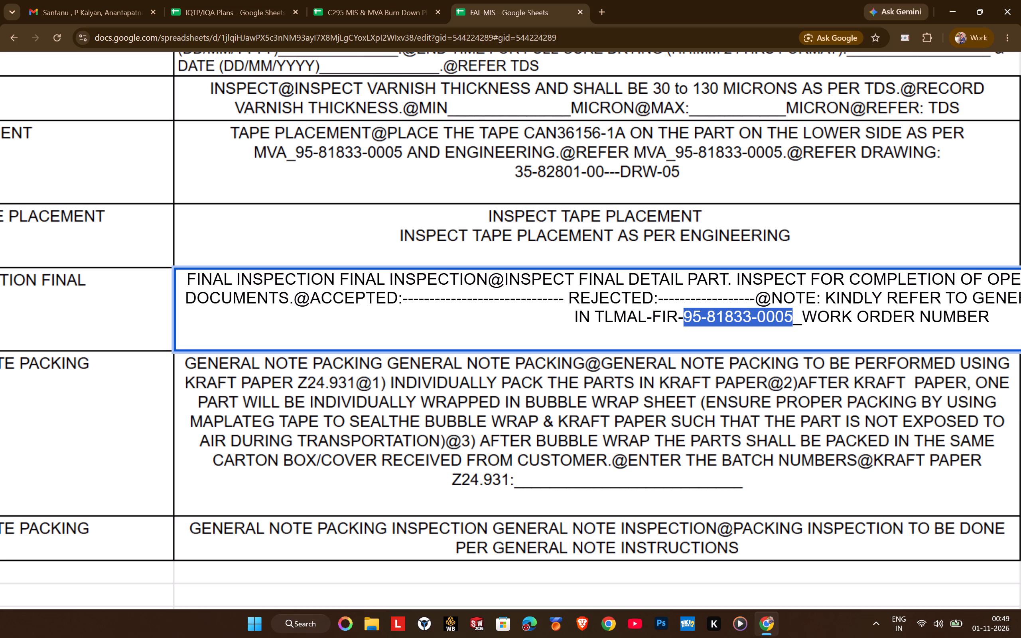
key(ctrl+v)
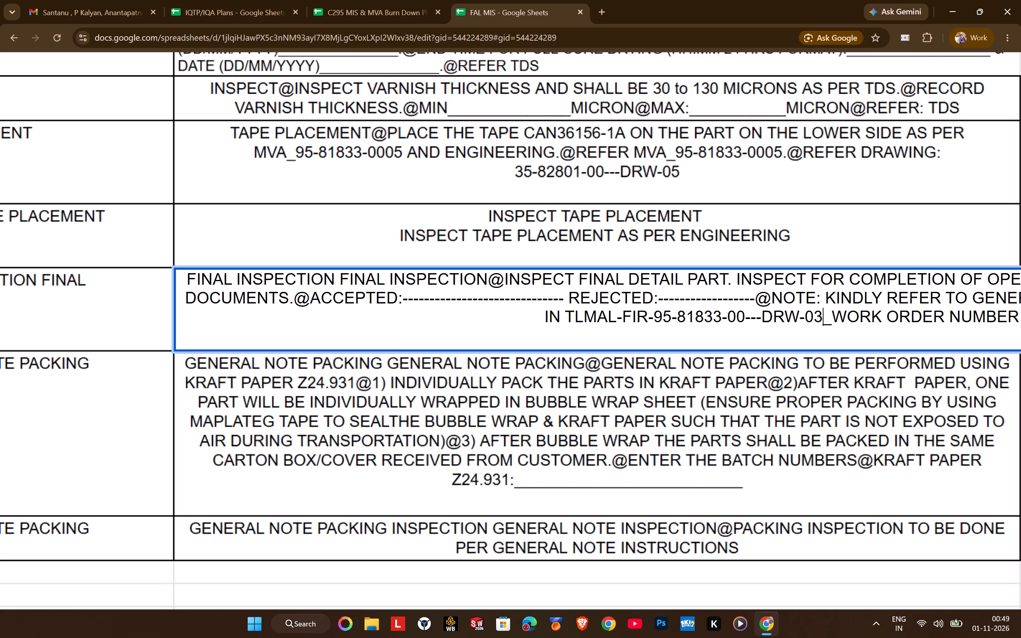
key(Right)
key(BackSpace)
key(BackSpace)
key(BackSpace)
key(BackSpace)
key(BackSpace)
key(BackSpace)
key(BackSpace)
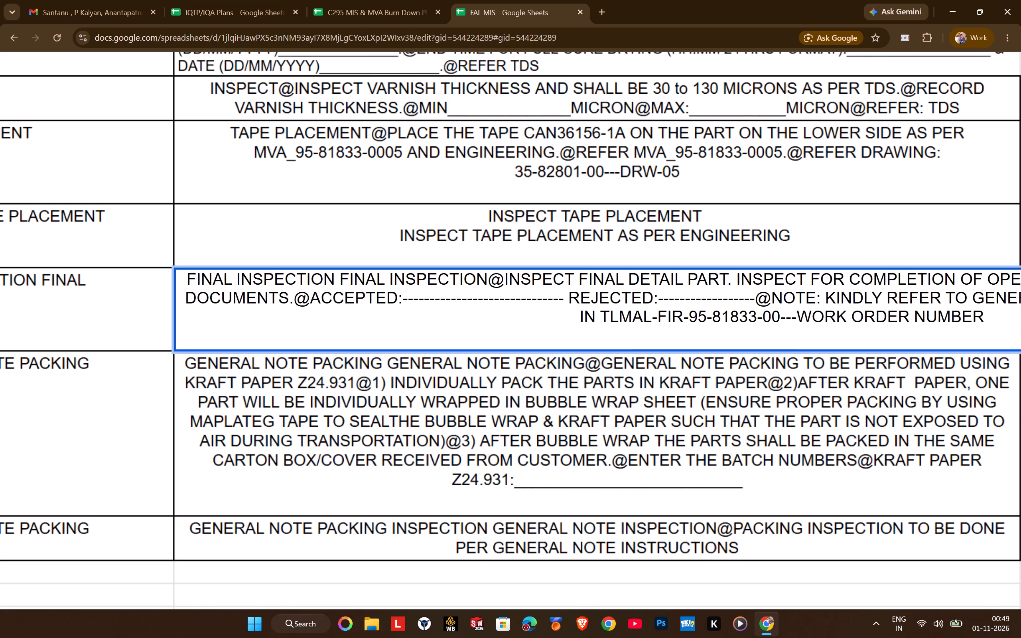
key(BackSpace)
key(BackSpace)
key(BackSpace)
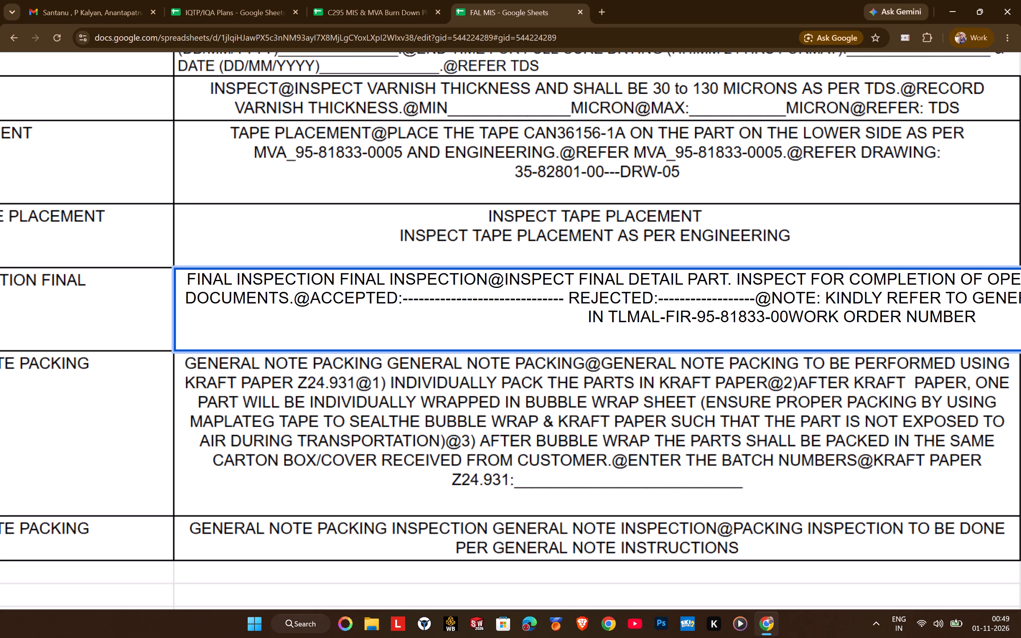
text(15)
key(b)
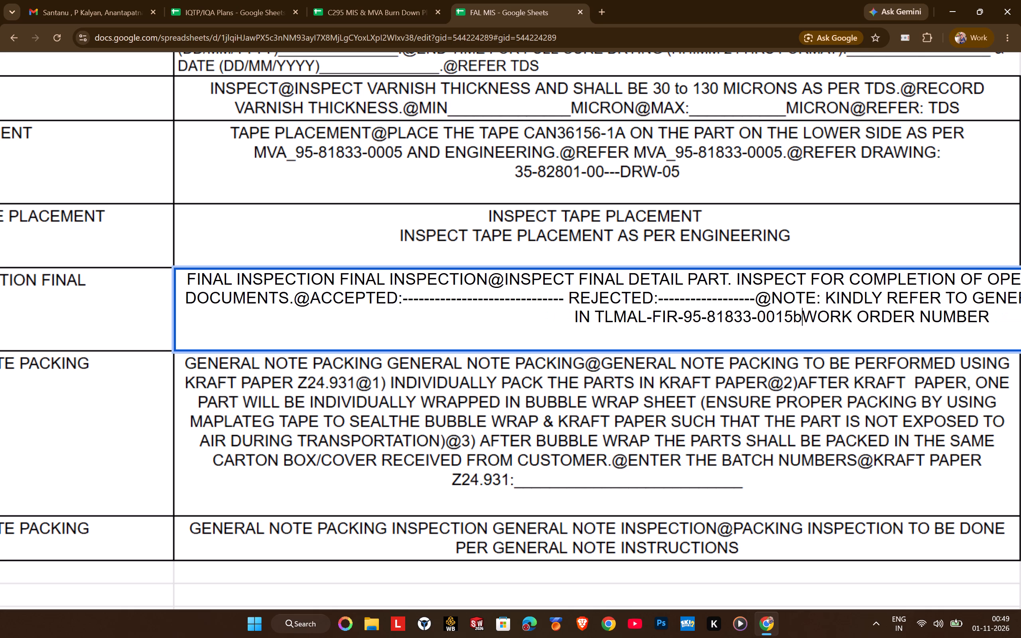
key(BackSpace)
key(space)
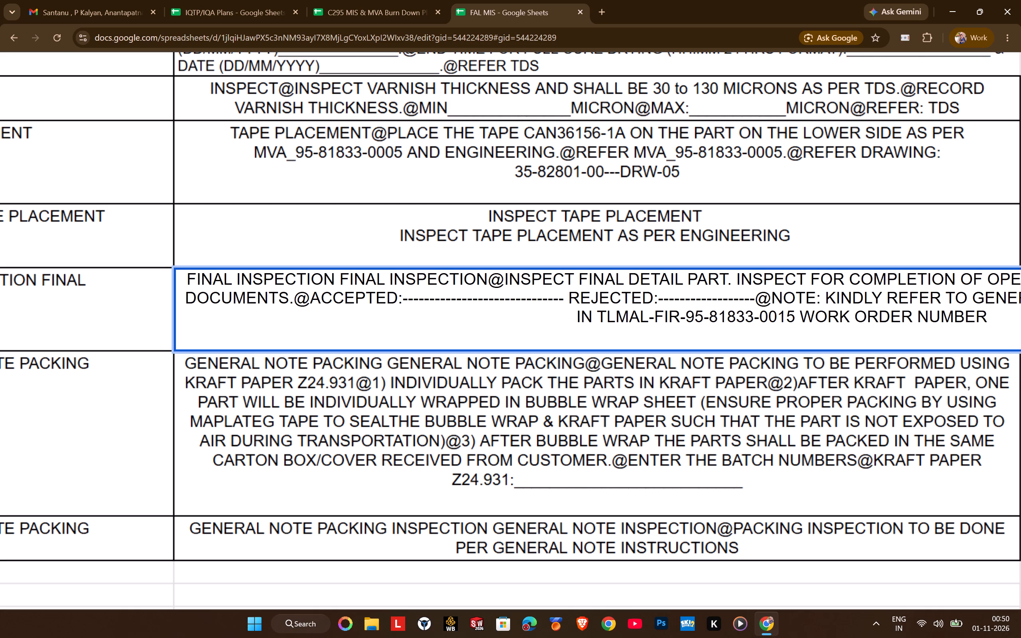
click(438, 248)
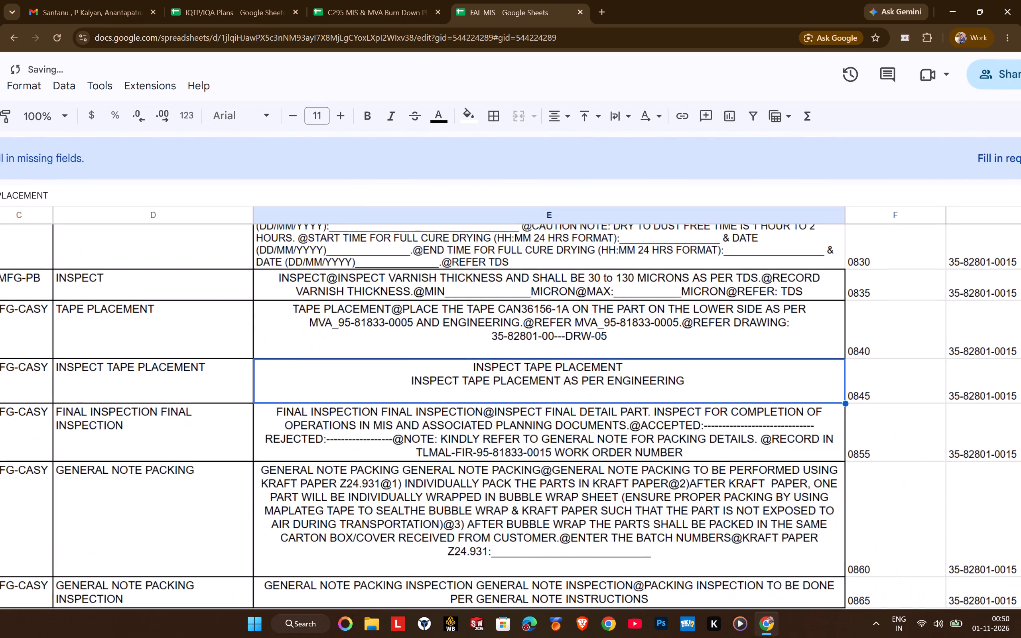
Look back up through the operation sheet from the tape placement inspection to the foam adhesive application operations.
scroll(438, 248, up, 4)
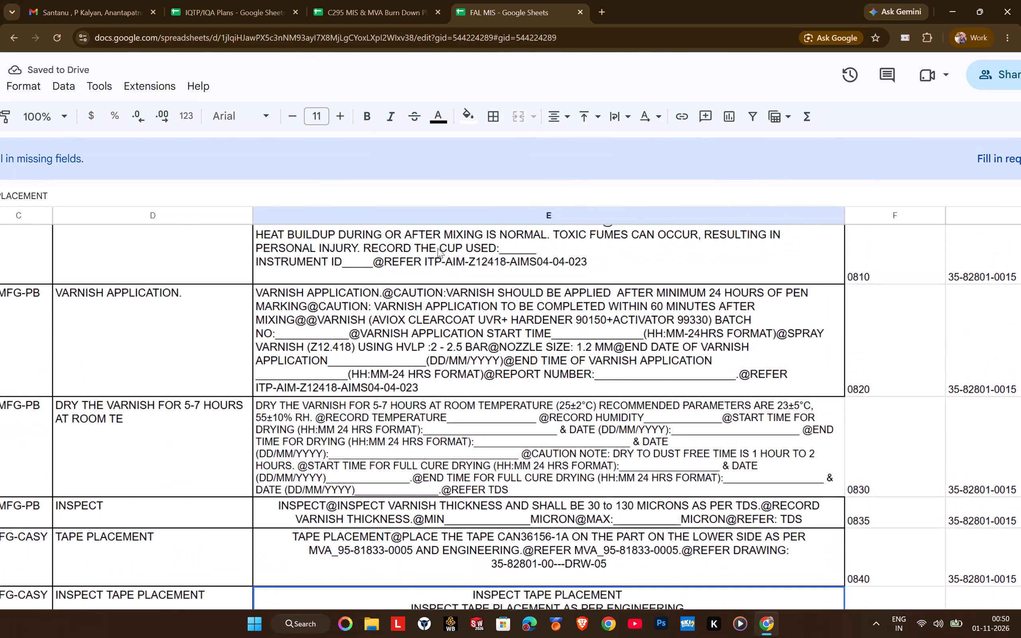
scroll(438, 248, up, 2)
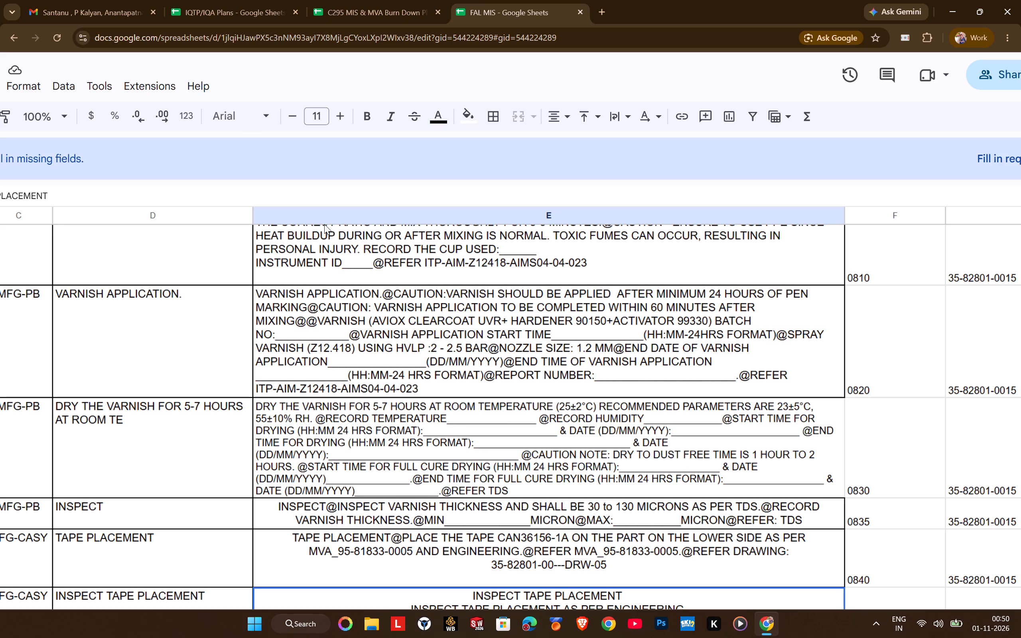
scroll(181, 237, down, 1)
scroll(181, 237, up, 18)
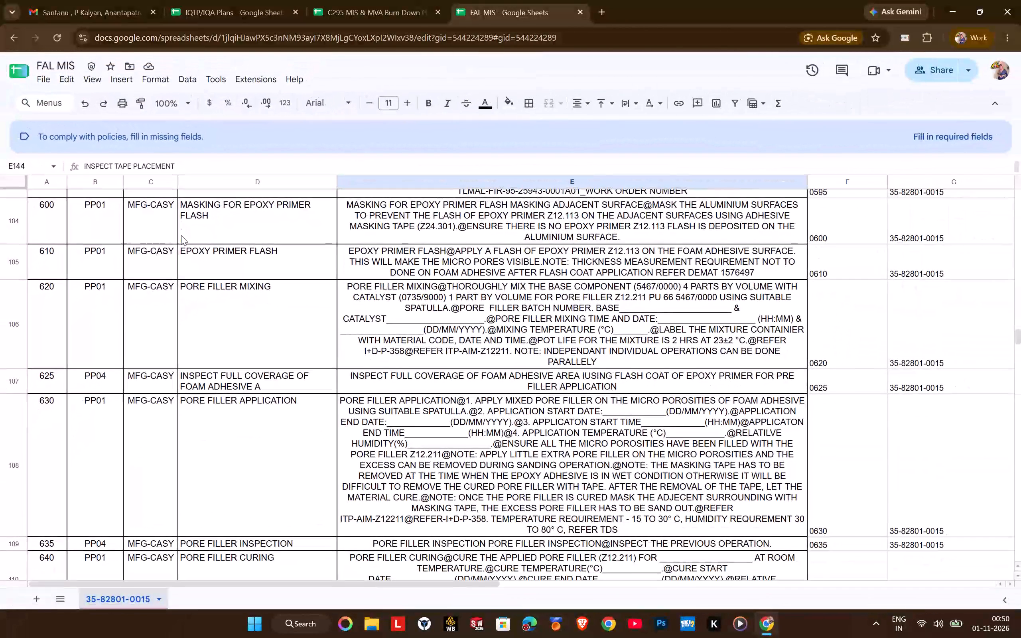
scroll(23, 416, up, 7)
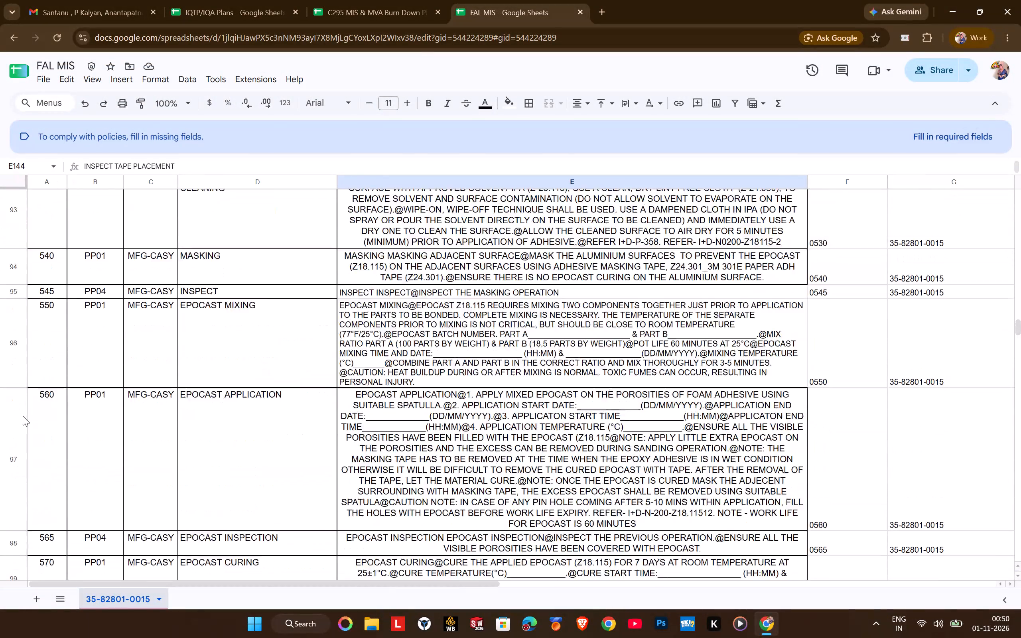
scroll(23, 416, up, 15)
scroll(23, 416, up, 15)
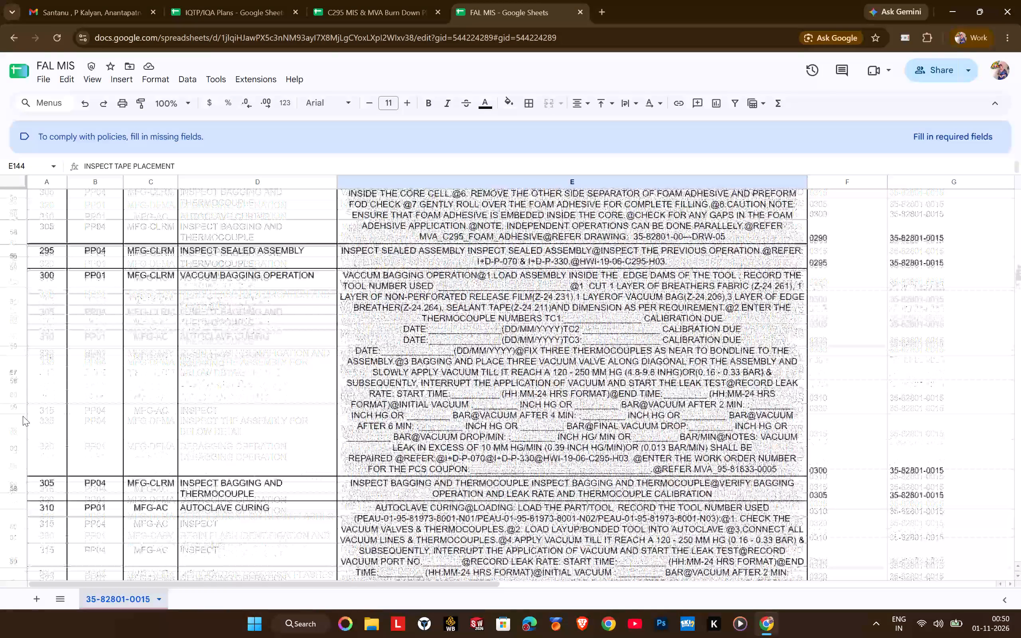
scroll(23, 416, up, 11)
scroll(23, 416, down, 7)
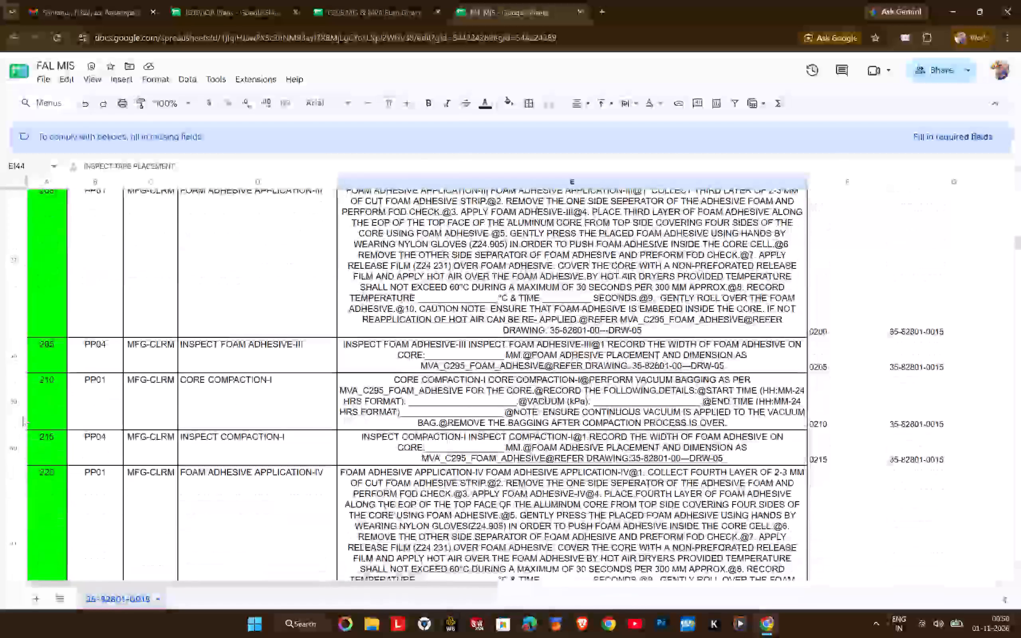
scroll(23, 416, down, 5)
scroll(23, 416, up, 1)
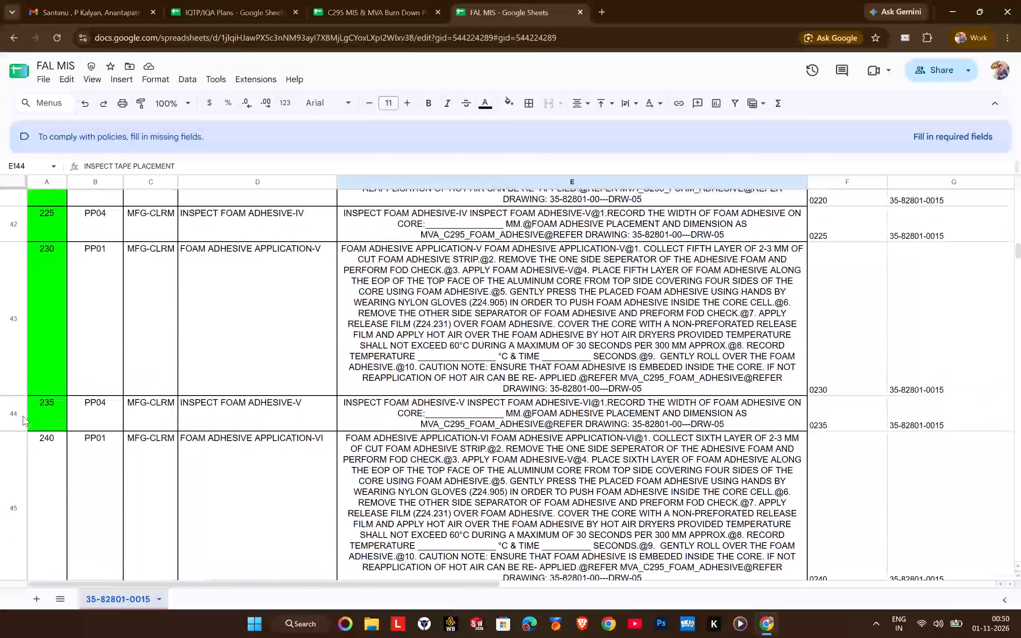
scroll(23, 416, up, 2)
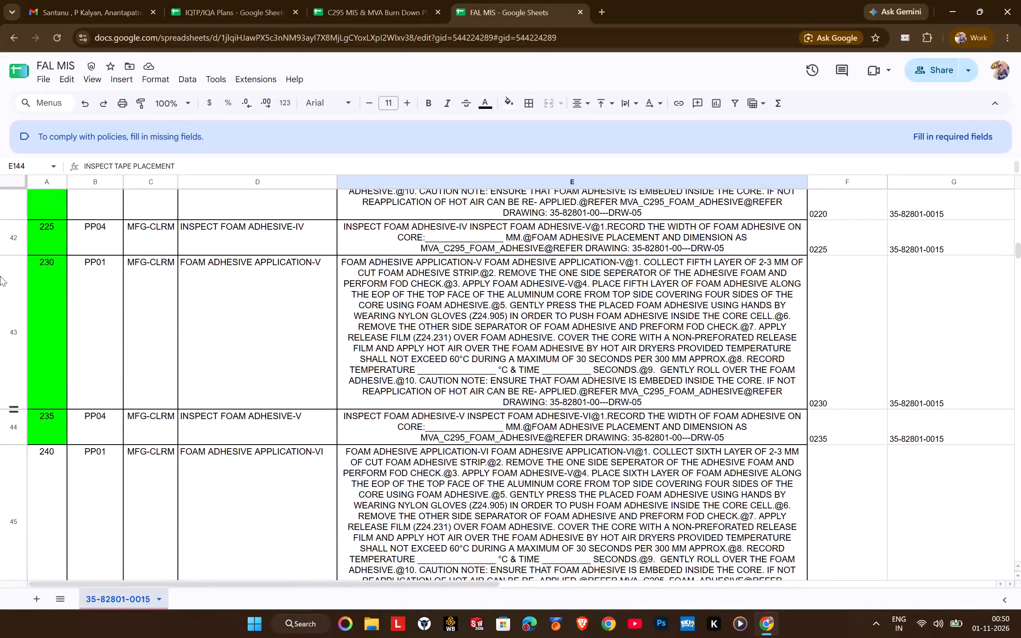
drag(41, 431, 61, 179)
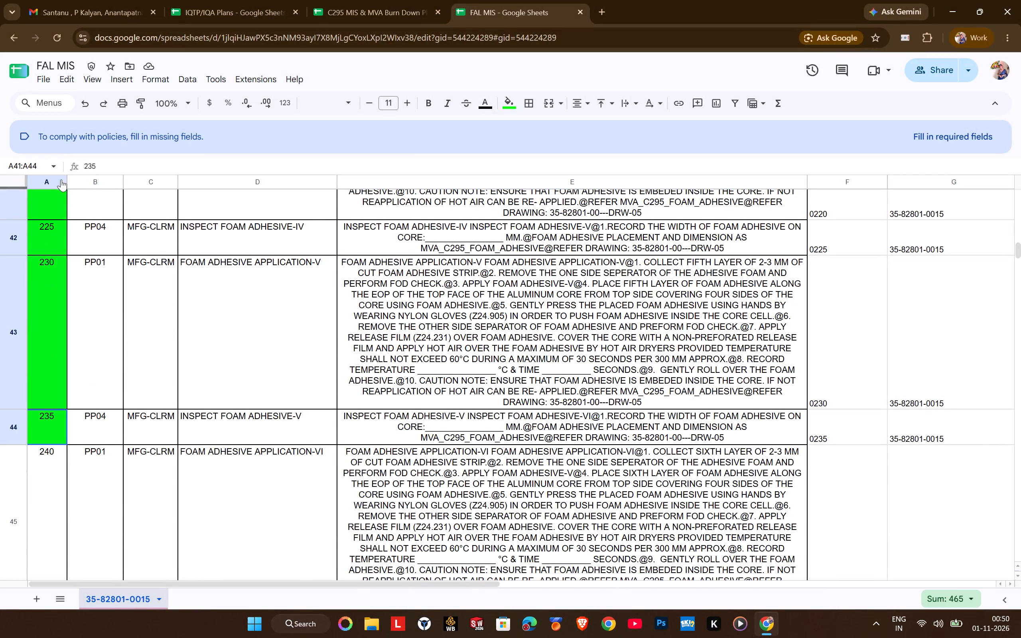
drag(61, 179, 61, 175)
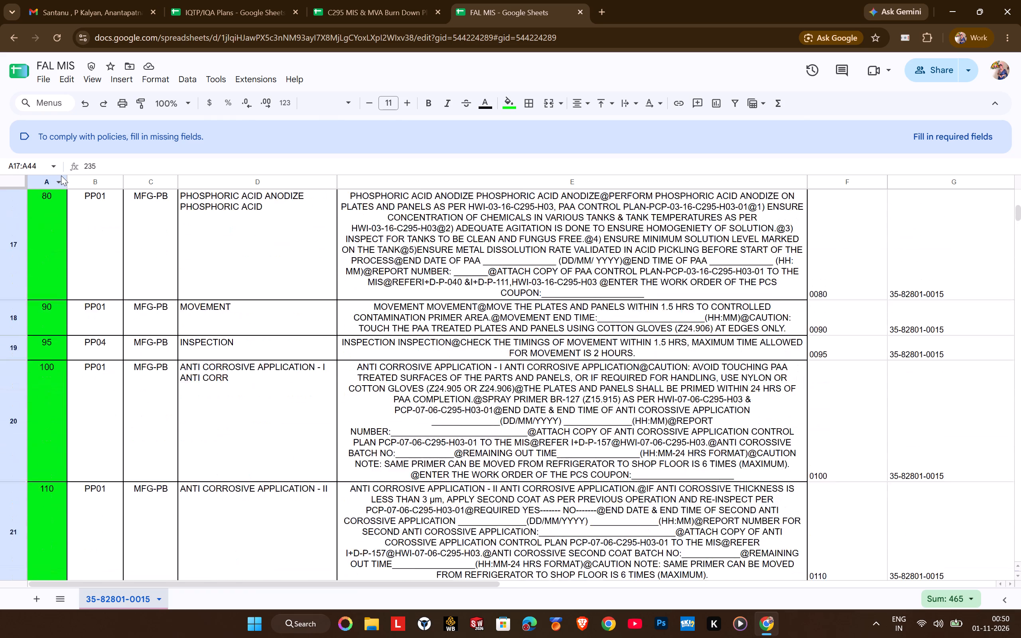
drag(61, 175, 12, 307)
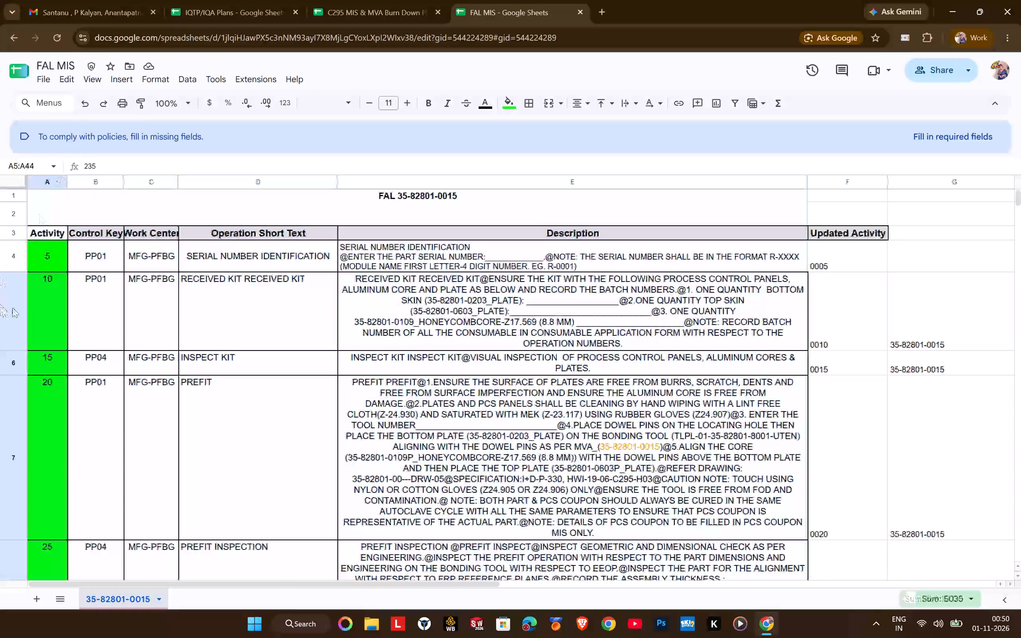
drag(12, 307, 53, 244)
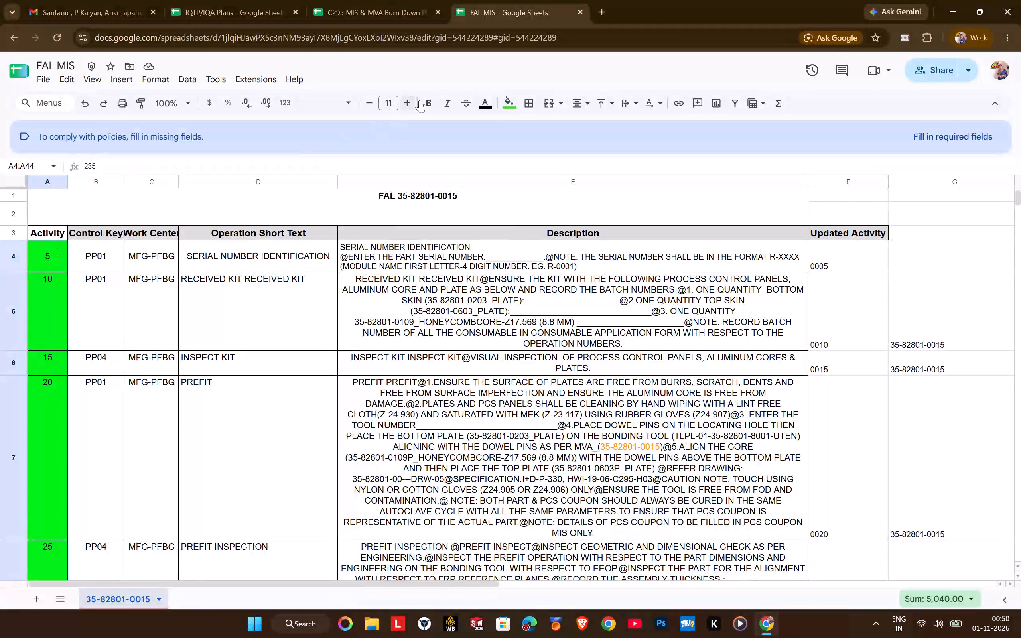
click(508, 100)
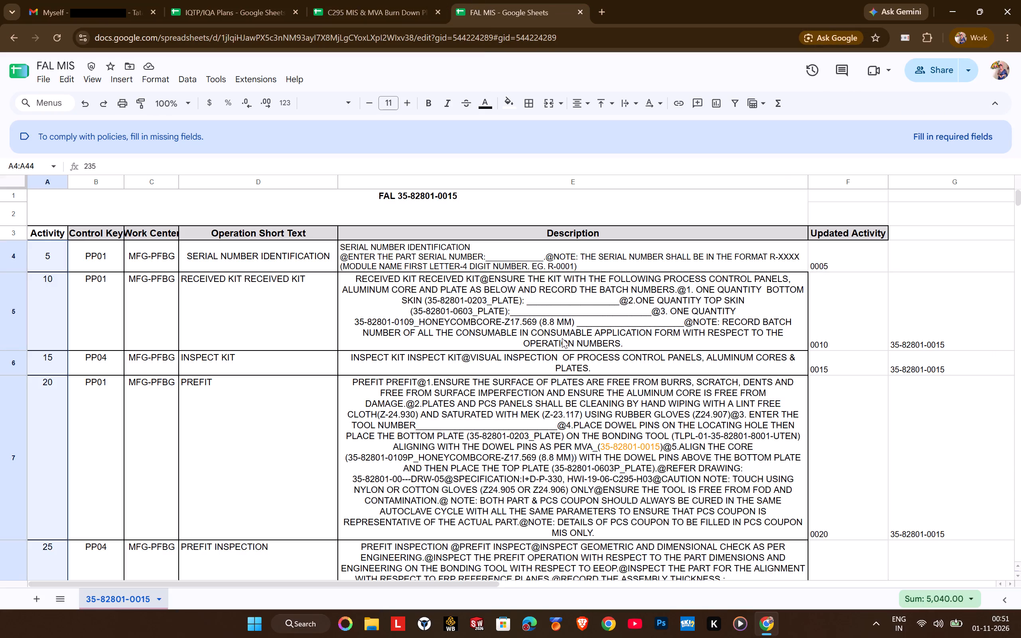
scroll(562, 338, up, 7)
scroll(374, 384, down, 16)
scroll(374, 384, down, 10)
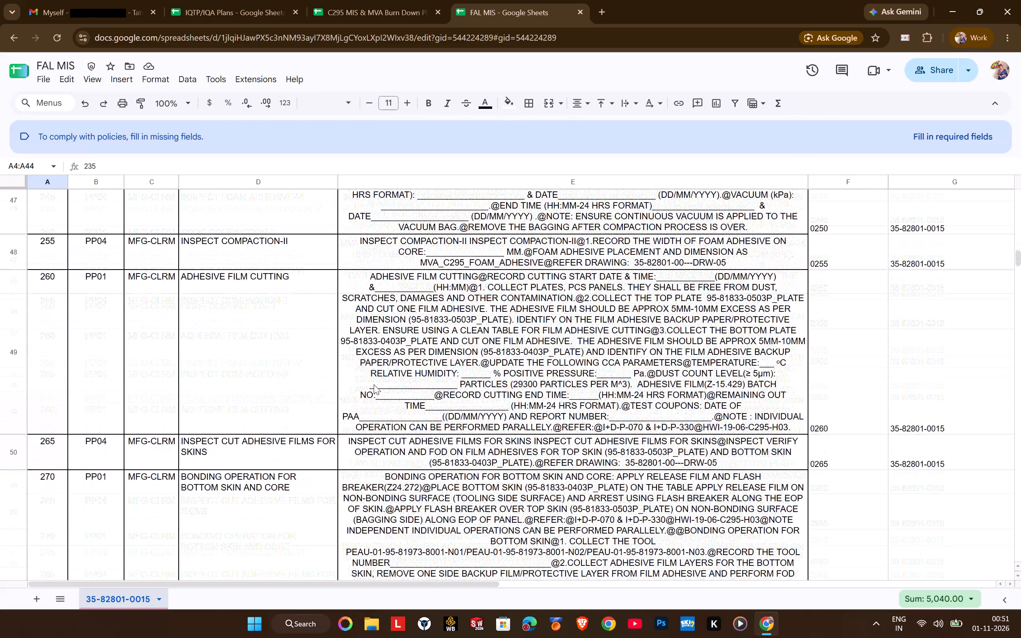
scroll(374, 384, down, 9)
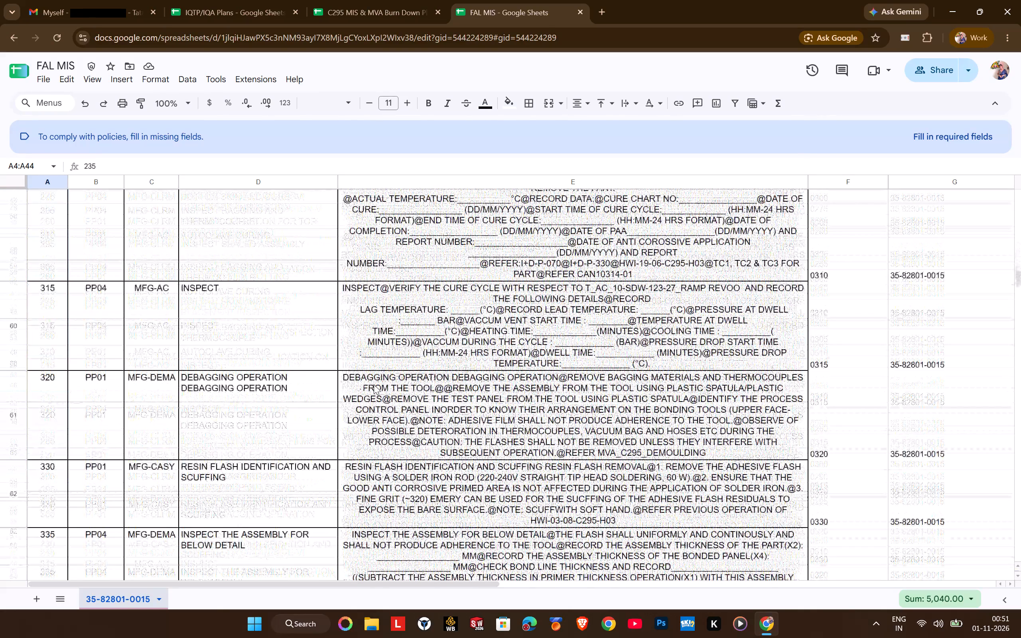
scroll(374, 384, down, 2)
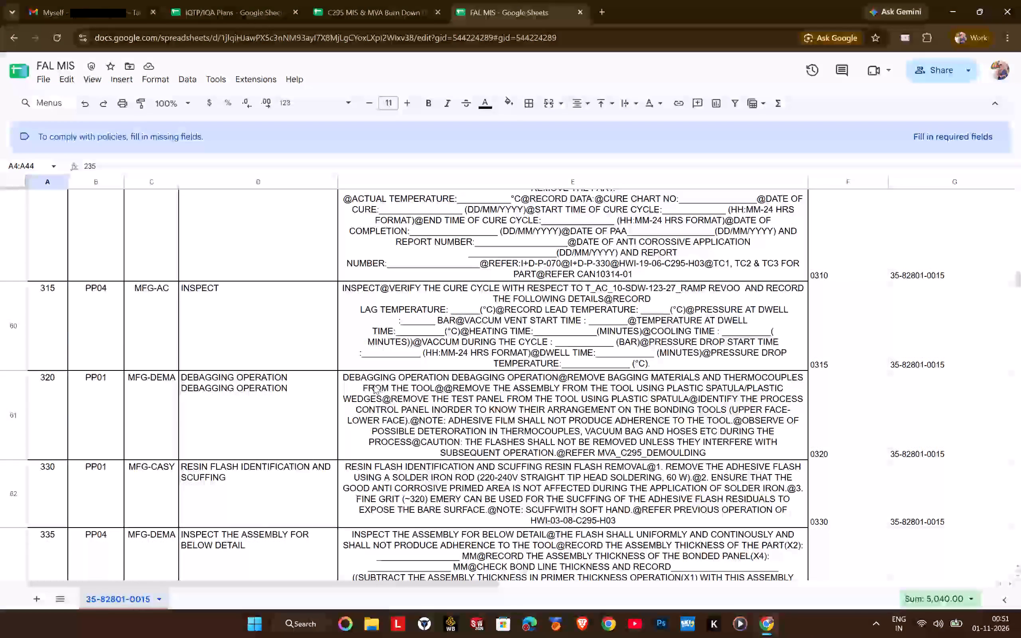
scroll(374, 384, down, 1)
Review the operation descriptions from the debagging operation down to the edge trimming tool setup inspection.
scroll(374, 384, down, 3)
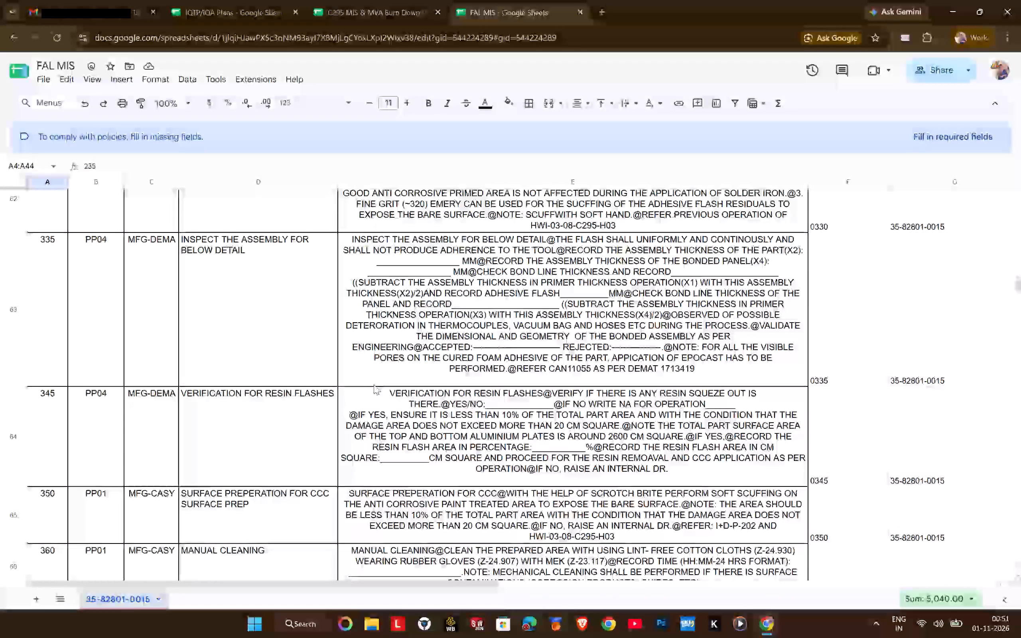
scroll(374, 384, down, 6)
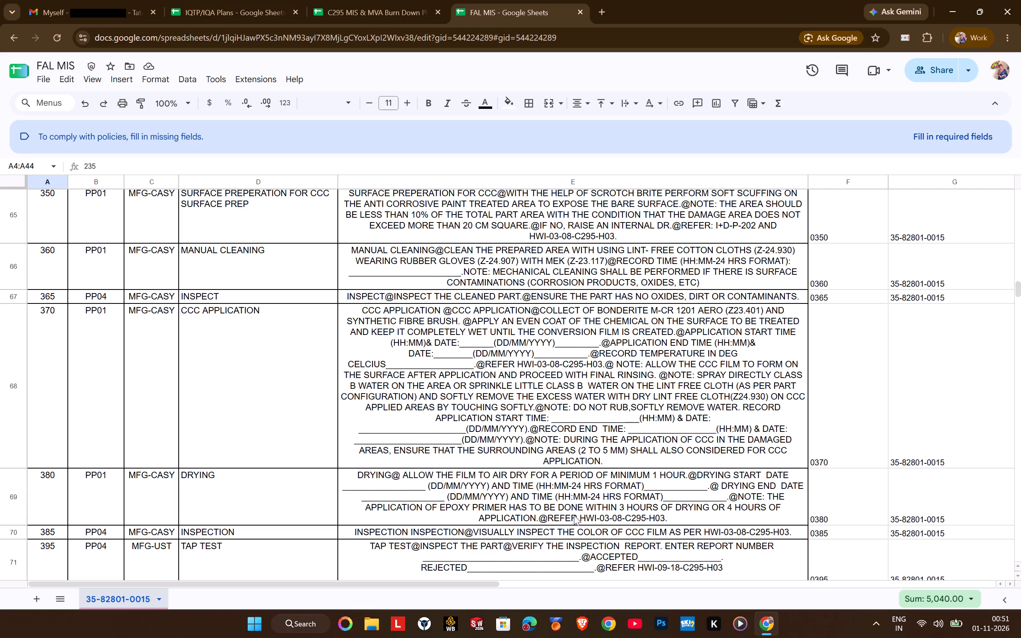
scroll(574, 515, down, 4)
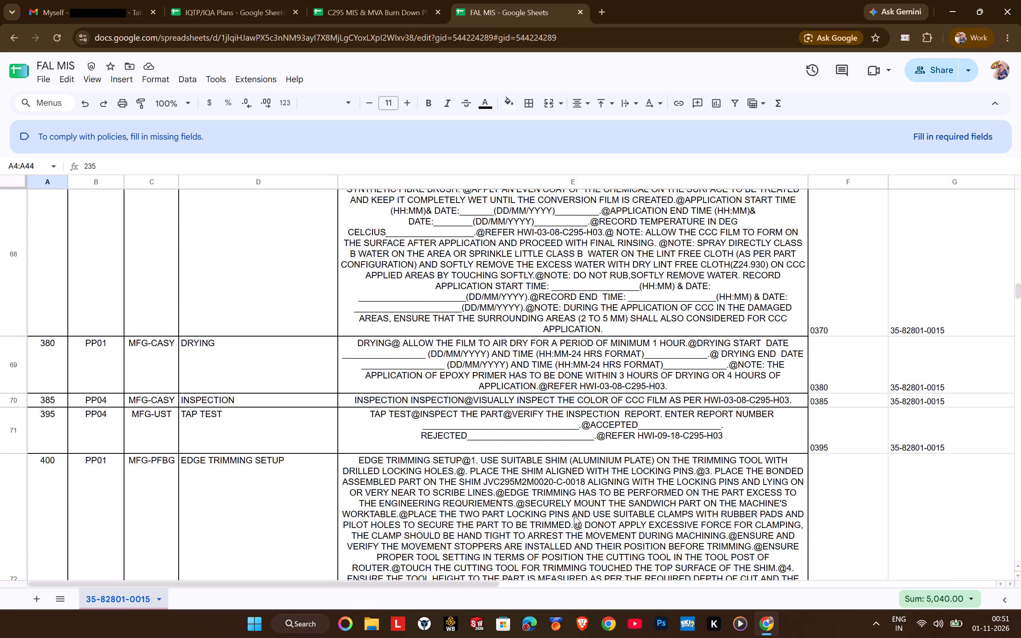
scroll(642, 382, down, 1)
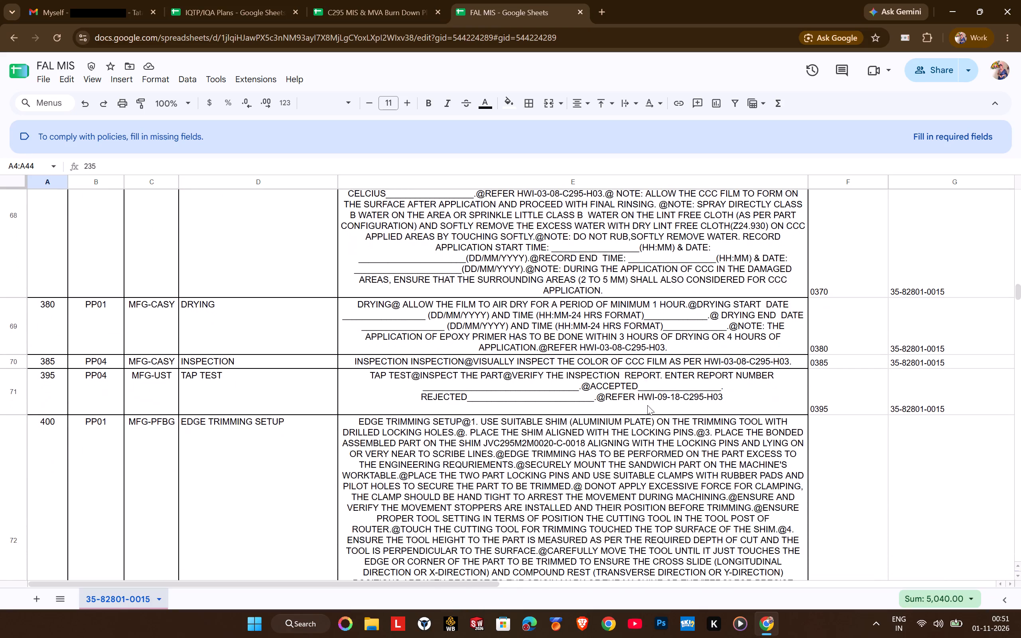
scroll(647, 405, down, 2)
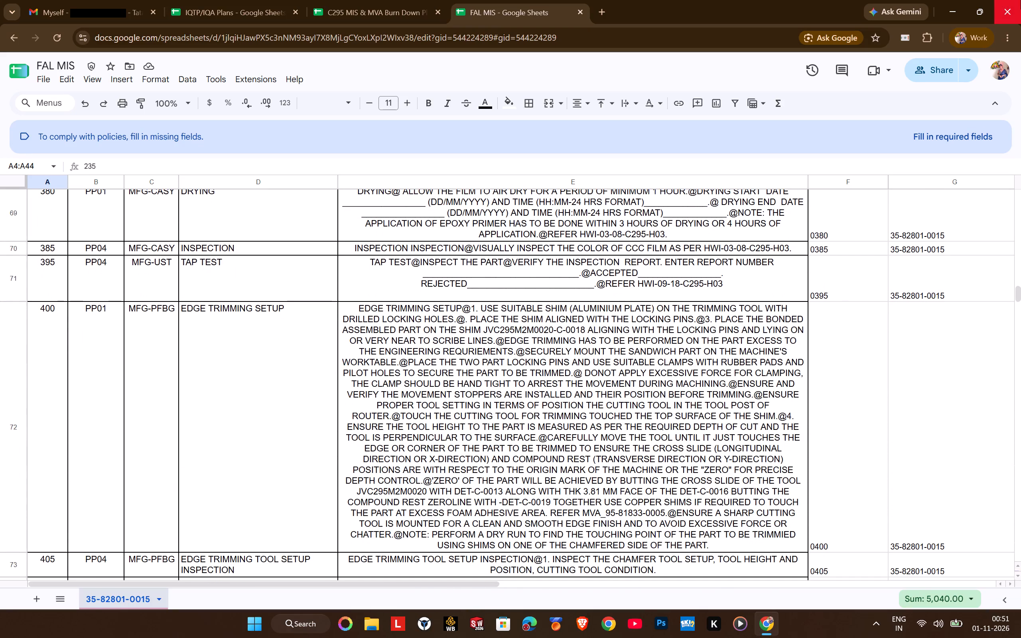
Close the browser window and bring up the Windows shutdown dialog from the desktop.
click(1020, 0)
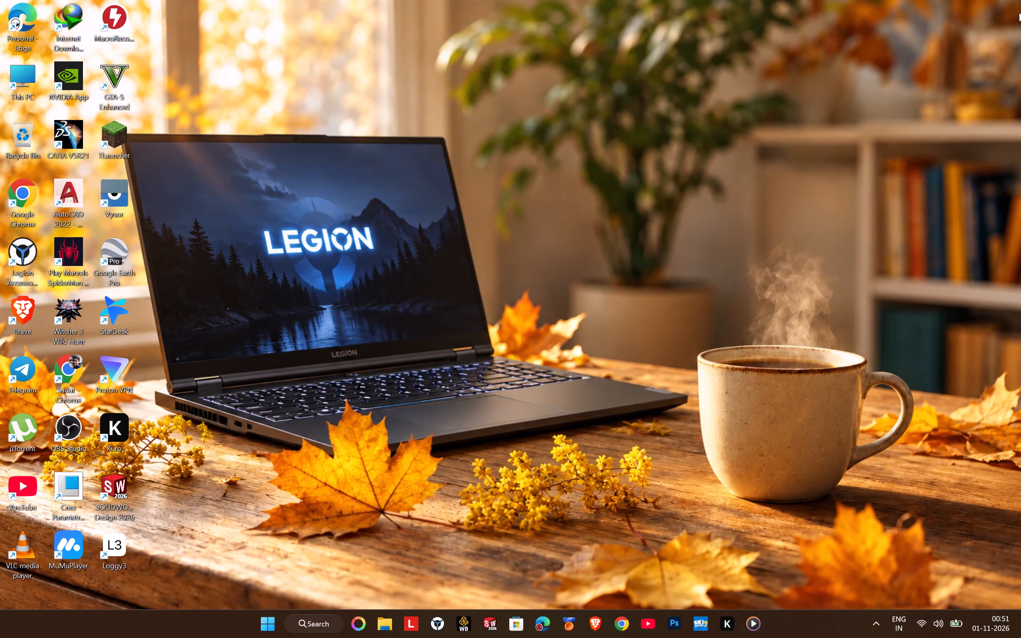
key(alt+F4)
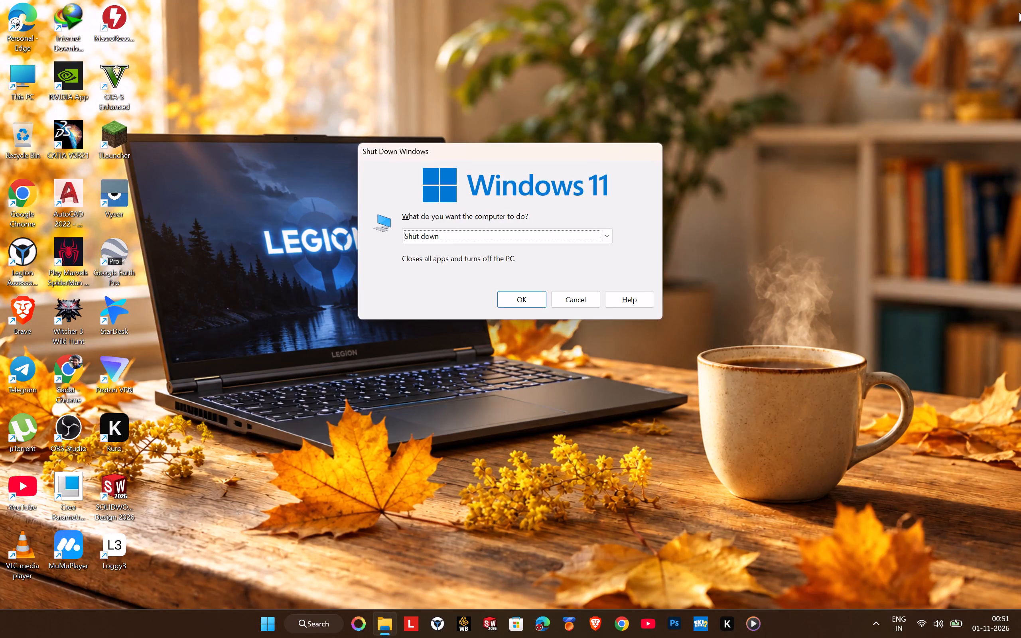